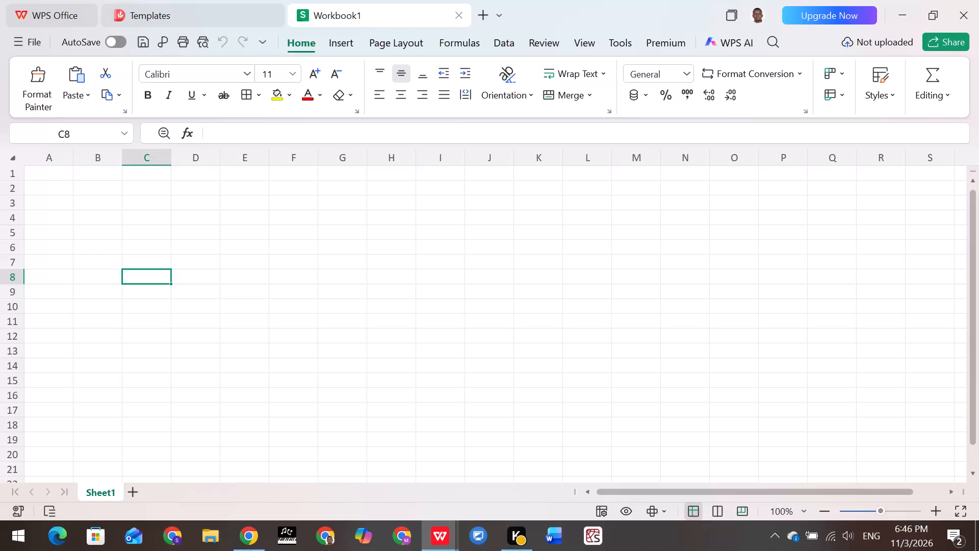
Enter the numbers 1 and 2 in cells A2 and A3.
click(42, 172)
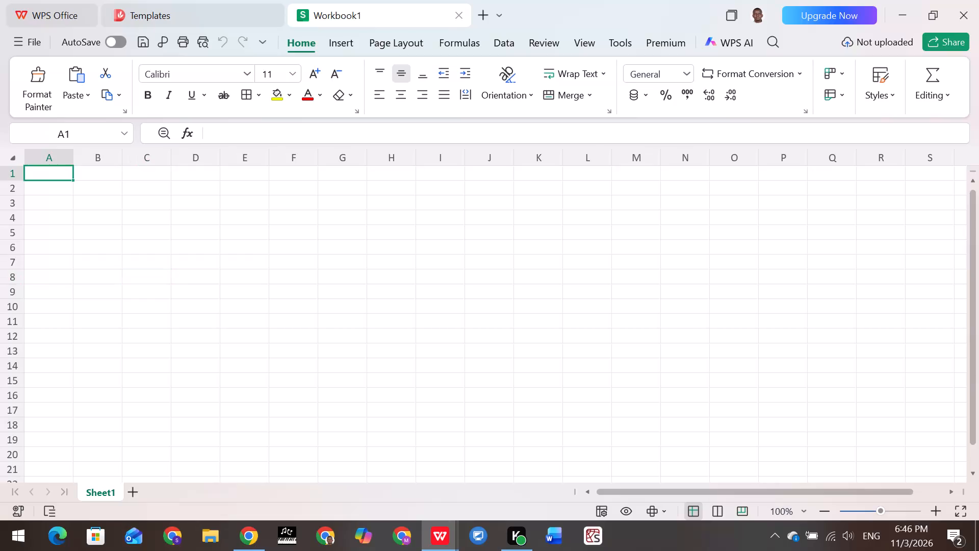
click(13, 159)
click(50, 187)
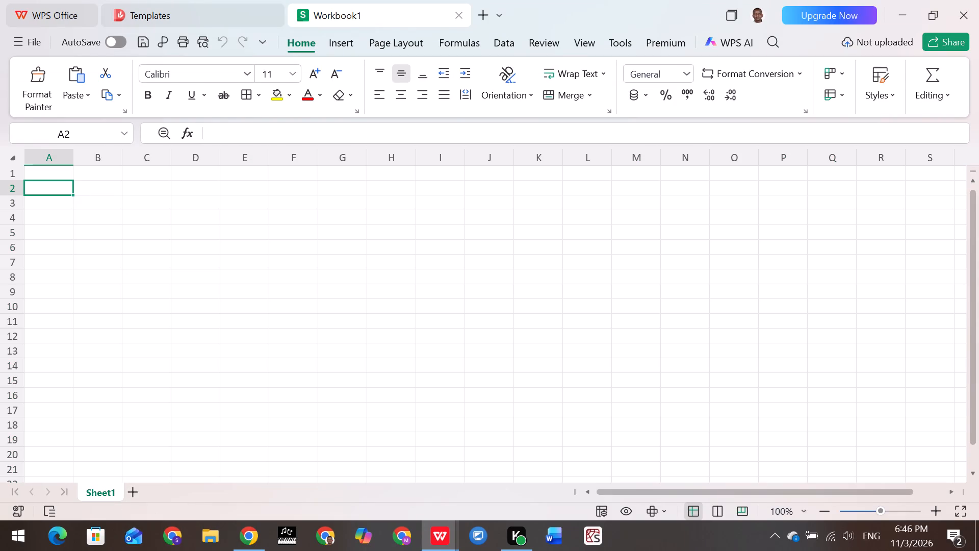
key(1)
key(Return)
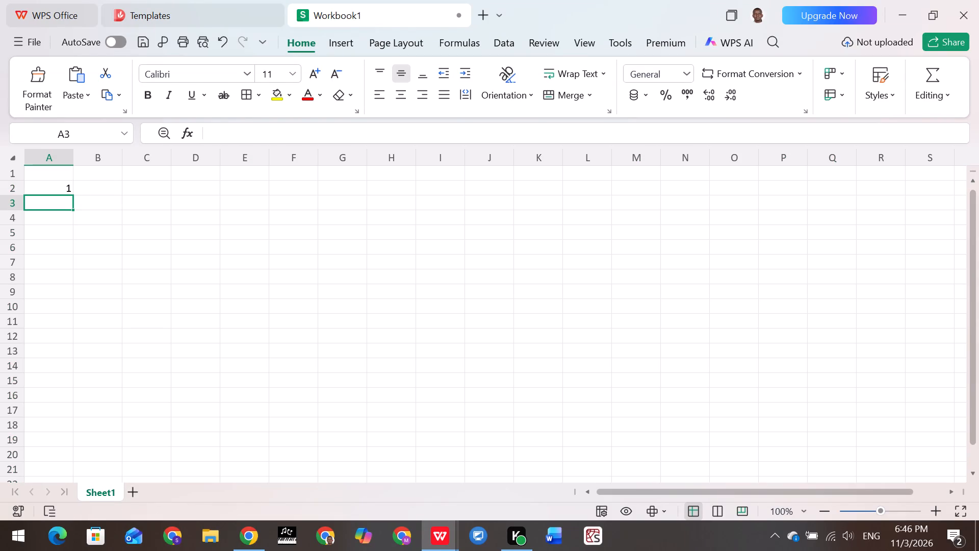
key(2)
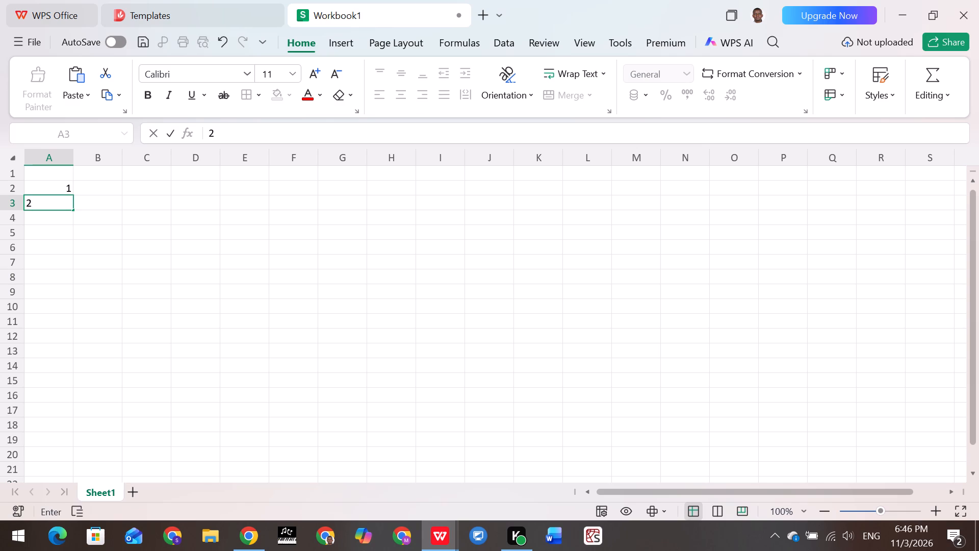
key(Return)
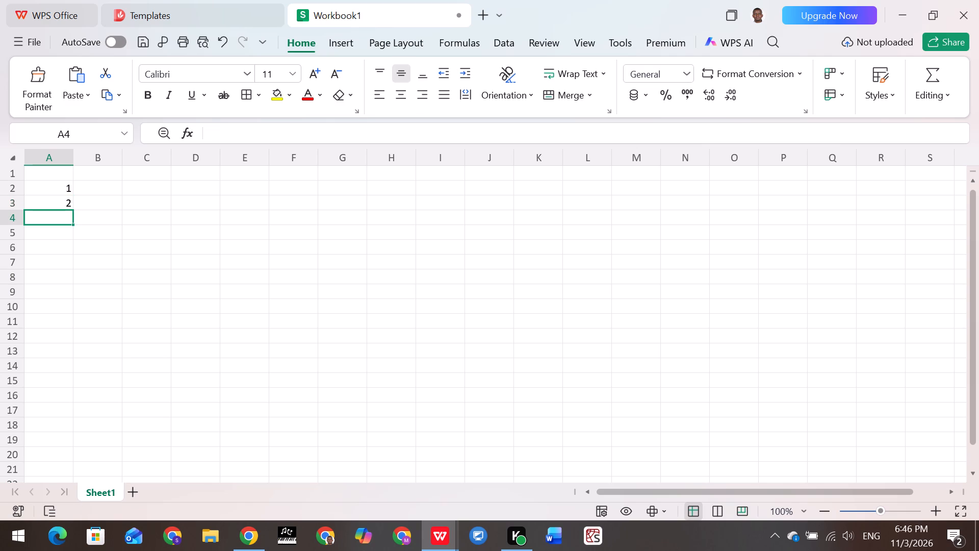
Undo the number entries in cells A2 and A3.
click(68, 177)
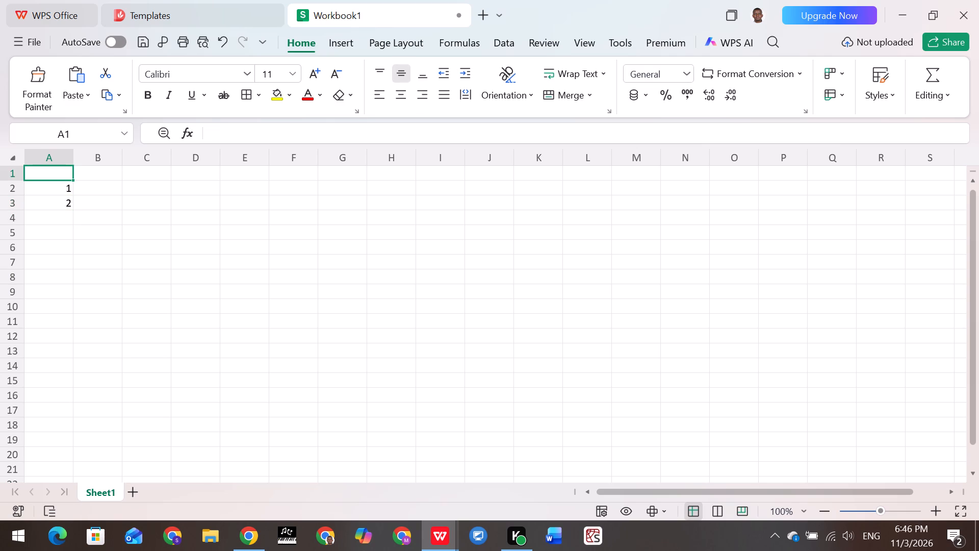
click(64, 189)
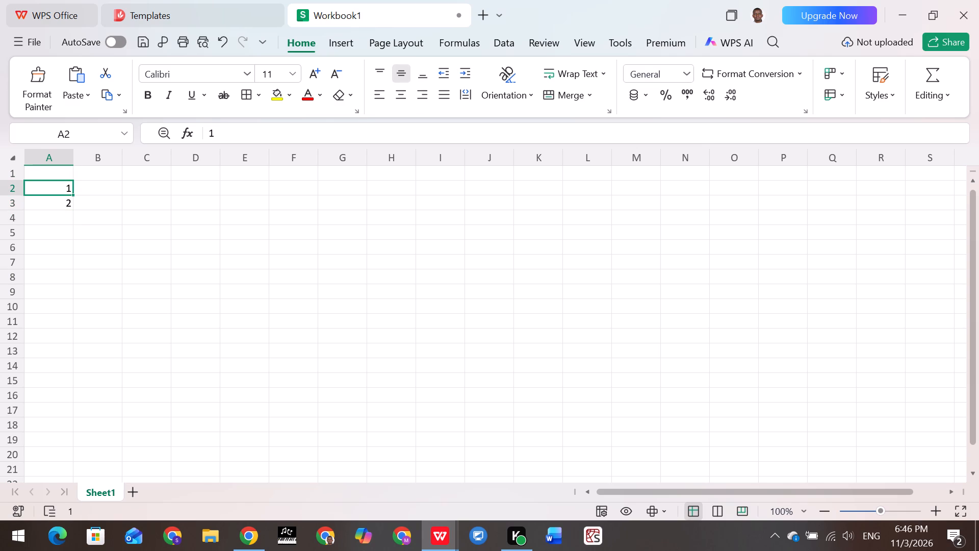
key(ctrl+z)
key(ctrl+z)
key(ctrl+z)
Enter the numbers 1, 2, 3, 4 and 5 down column A in cells A1 to A5.
click(48, 178)
key(1)
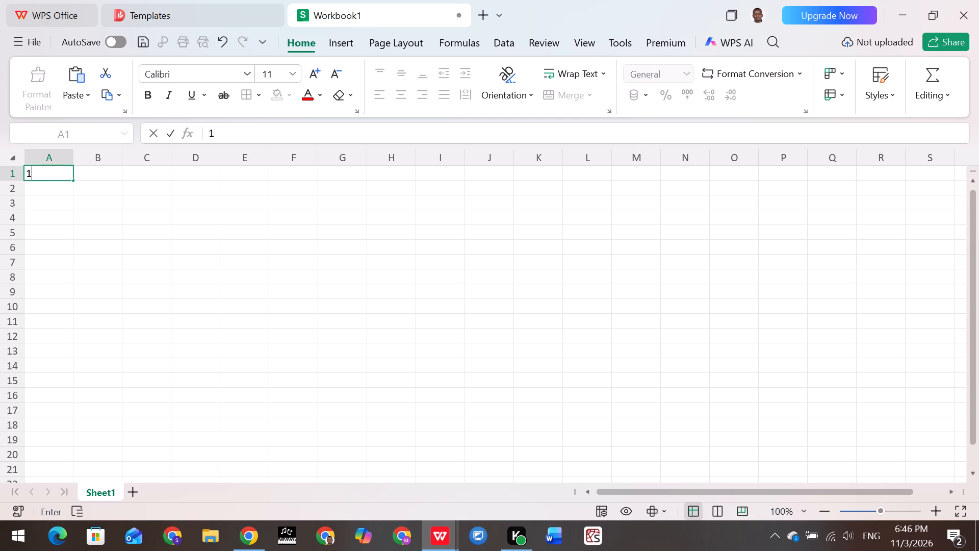
key(Return)
key(2)
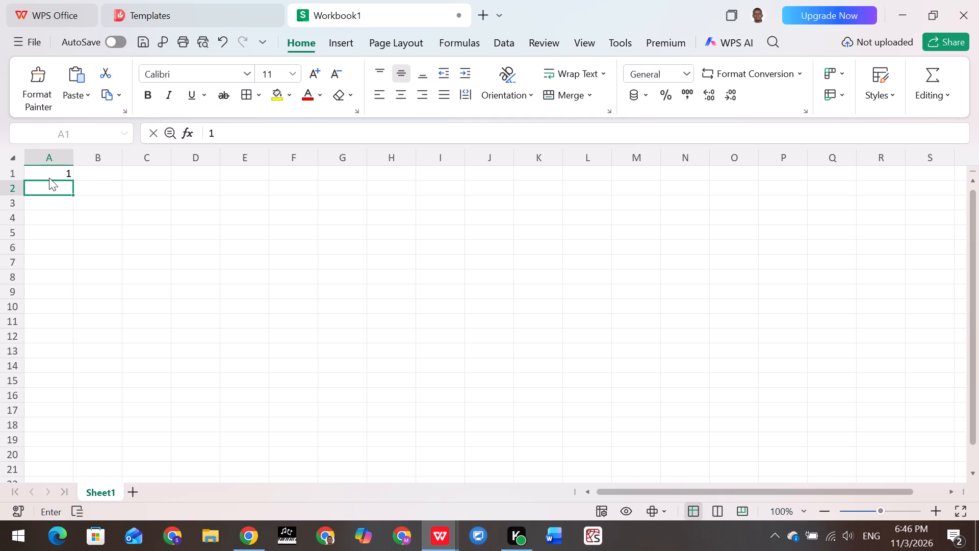
key(Return)
key(3)
key(Return)
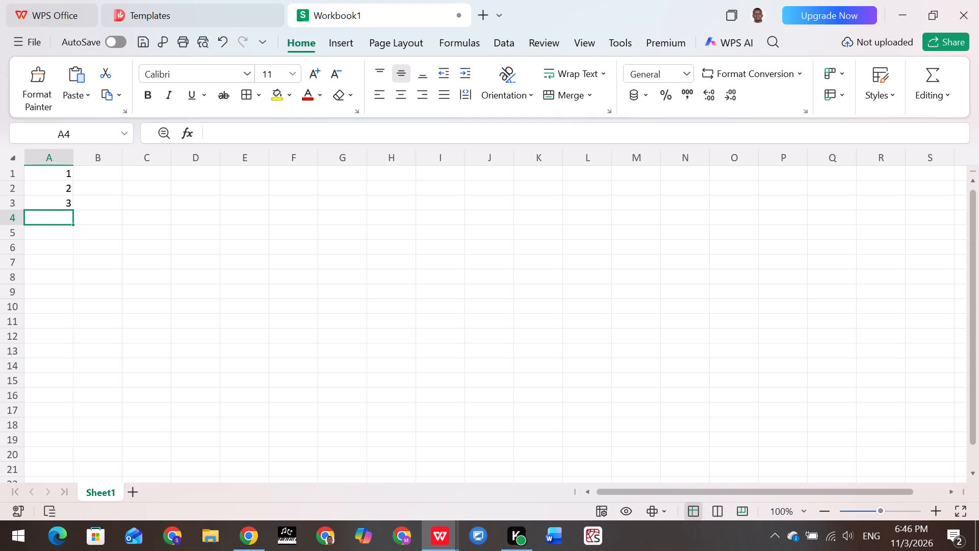
key(4)
key(Return)
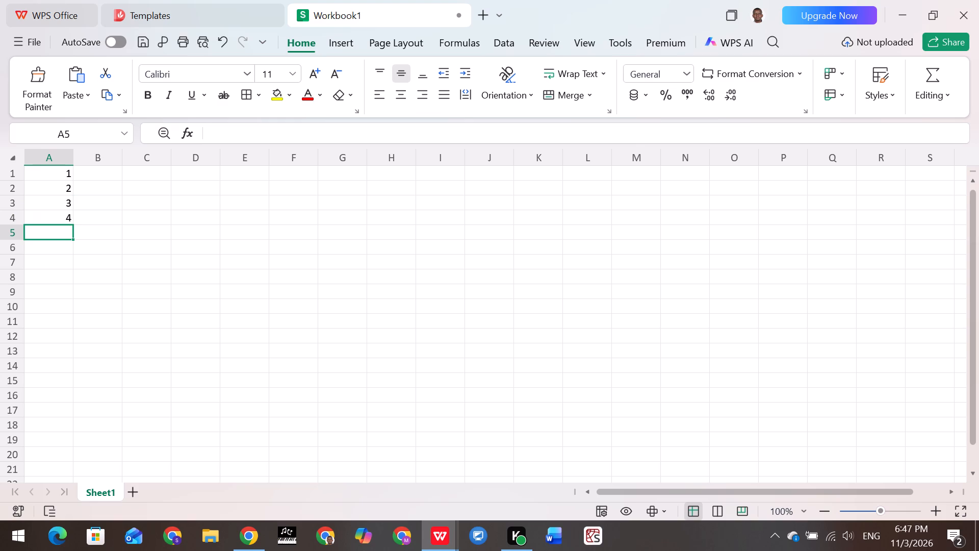
key(5)
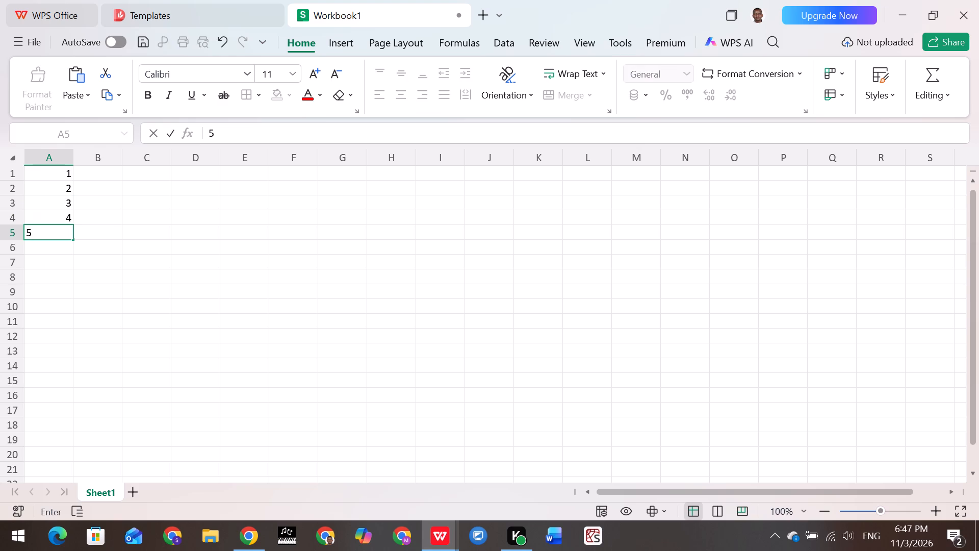
key(period)
key(BackSpace)
key(Return)
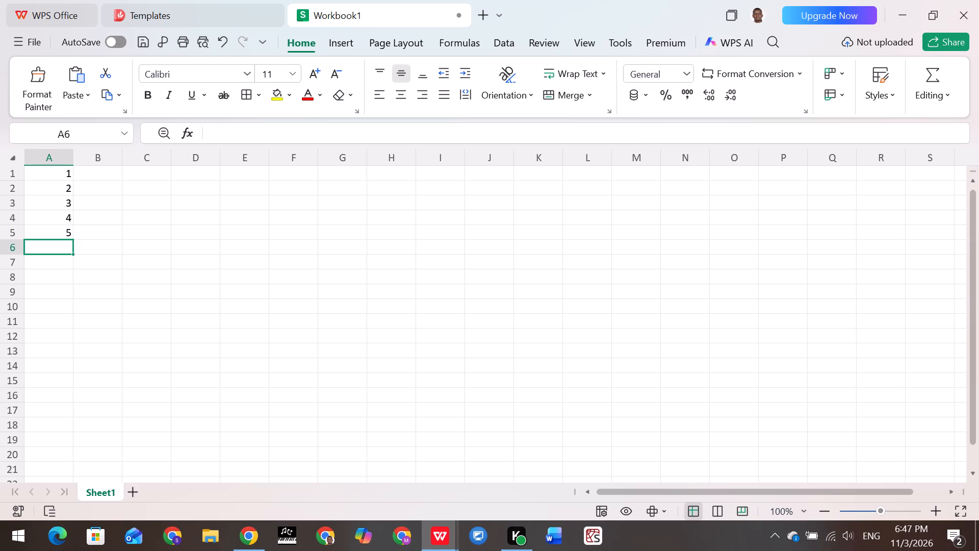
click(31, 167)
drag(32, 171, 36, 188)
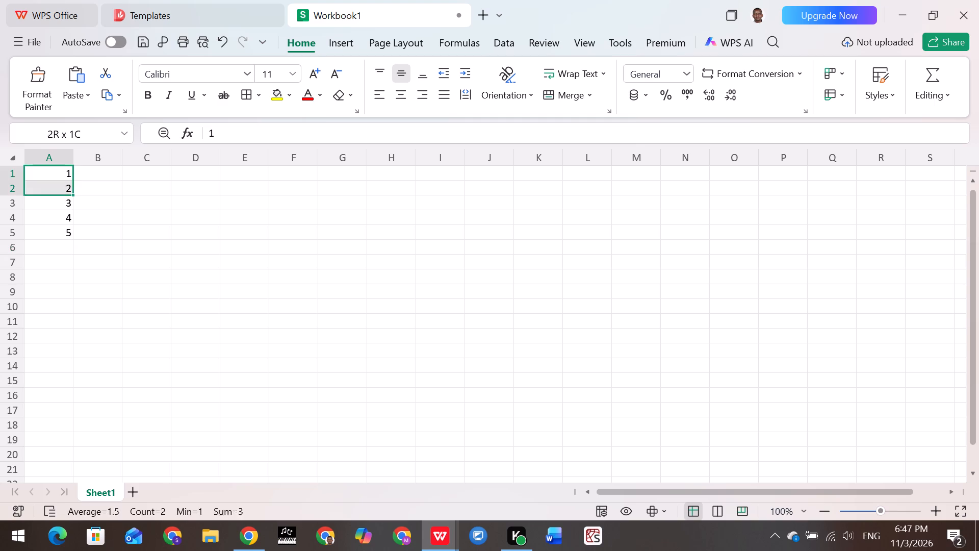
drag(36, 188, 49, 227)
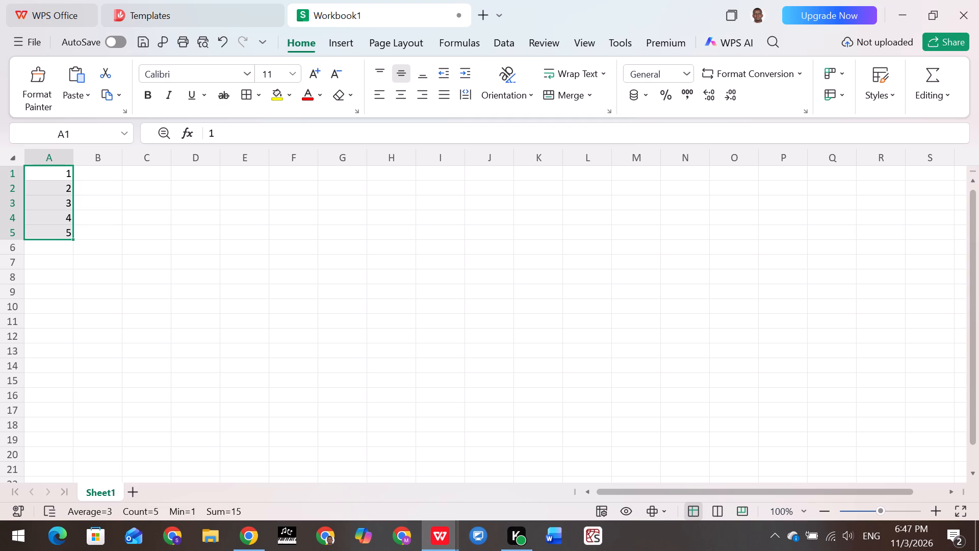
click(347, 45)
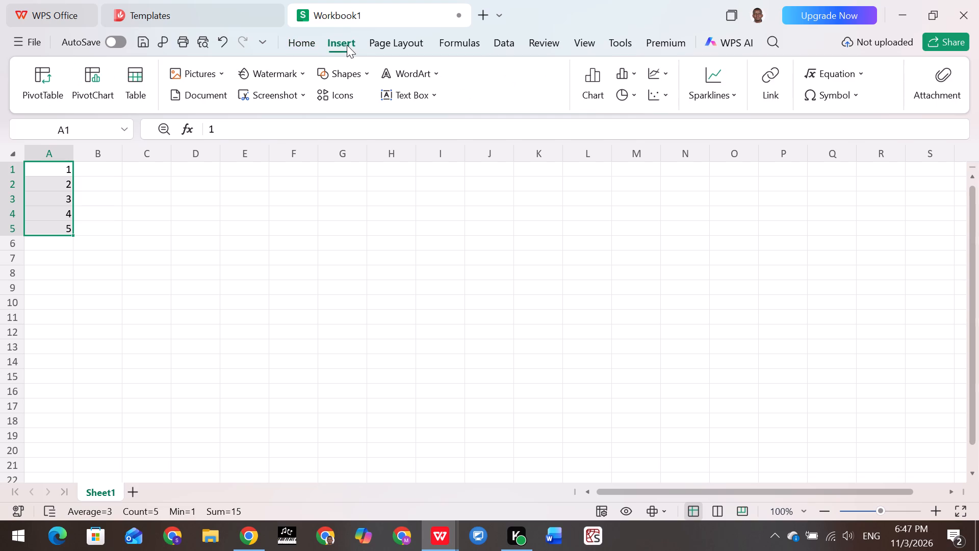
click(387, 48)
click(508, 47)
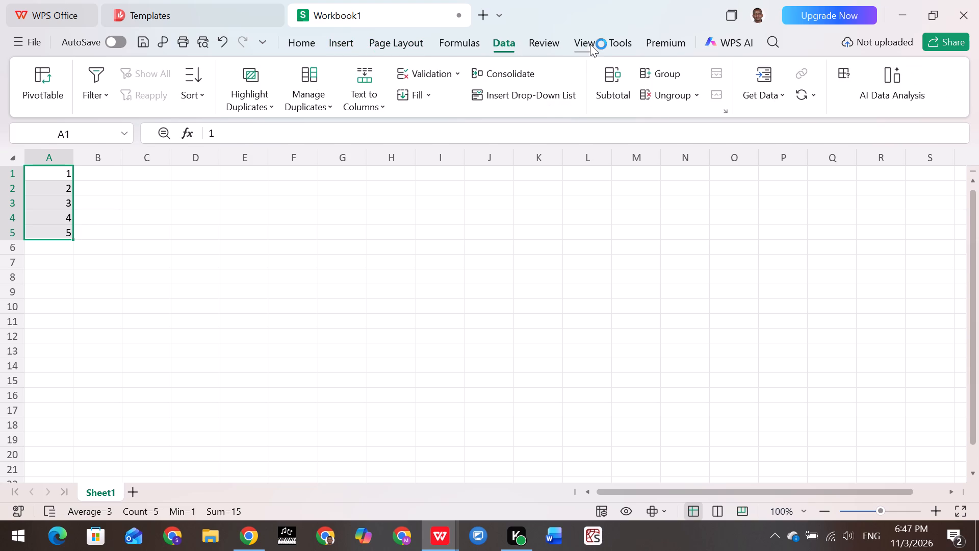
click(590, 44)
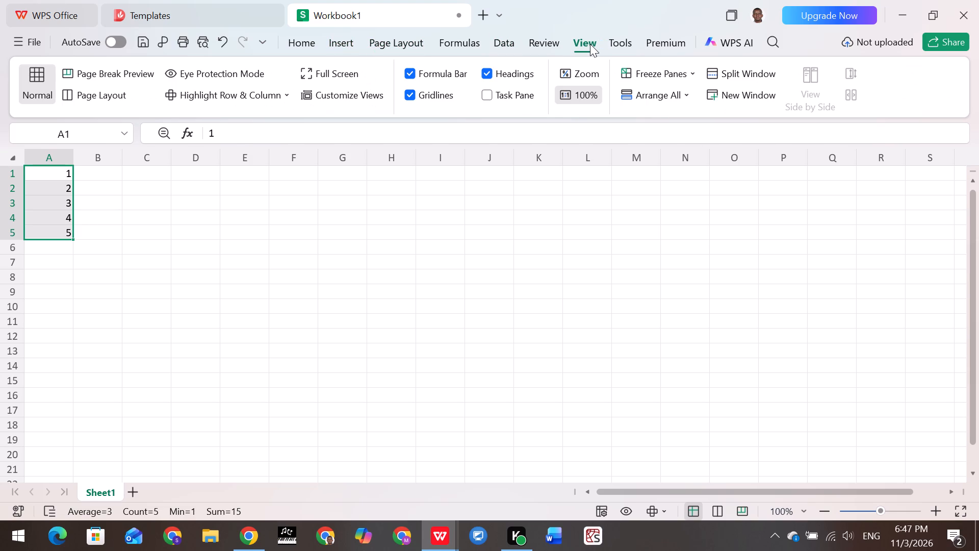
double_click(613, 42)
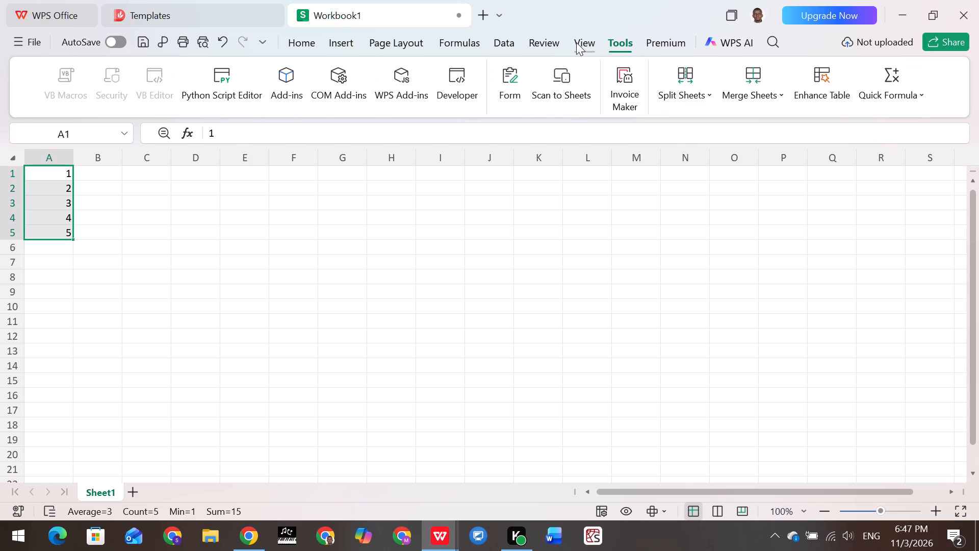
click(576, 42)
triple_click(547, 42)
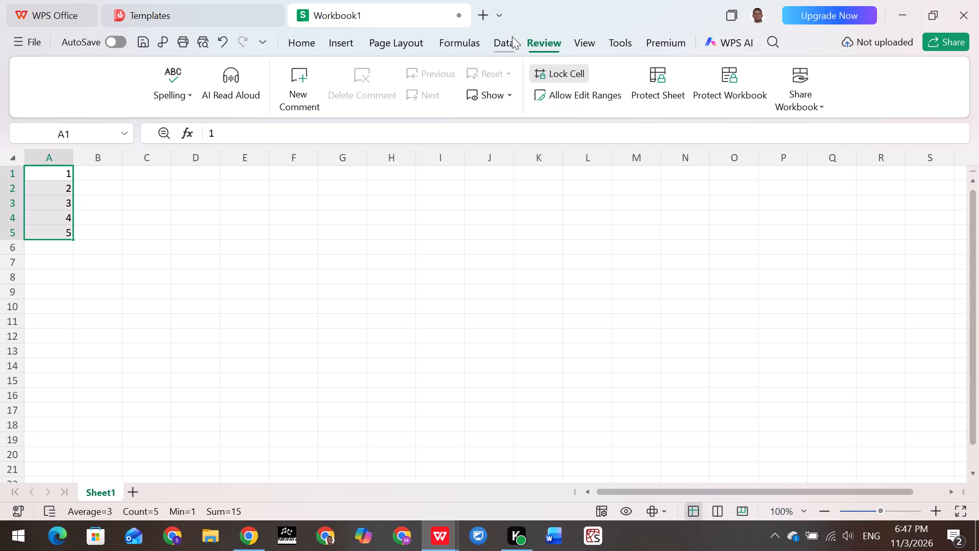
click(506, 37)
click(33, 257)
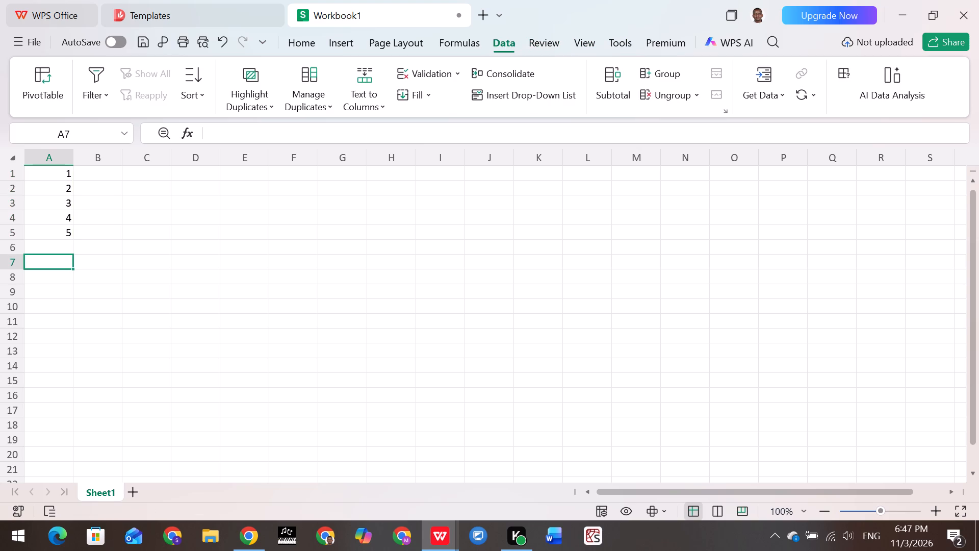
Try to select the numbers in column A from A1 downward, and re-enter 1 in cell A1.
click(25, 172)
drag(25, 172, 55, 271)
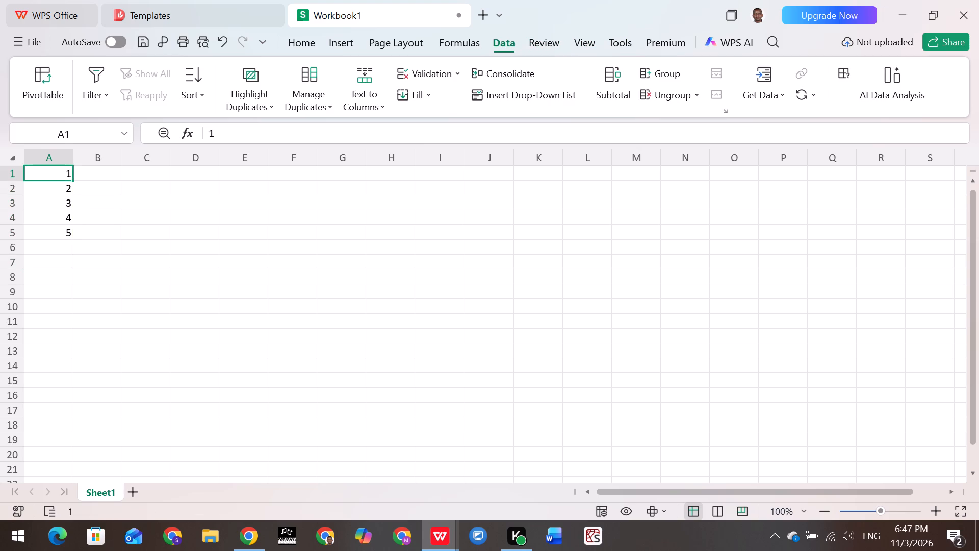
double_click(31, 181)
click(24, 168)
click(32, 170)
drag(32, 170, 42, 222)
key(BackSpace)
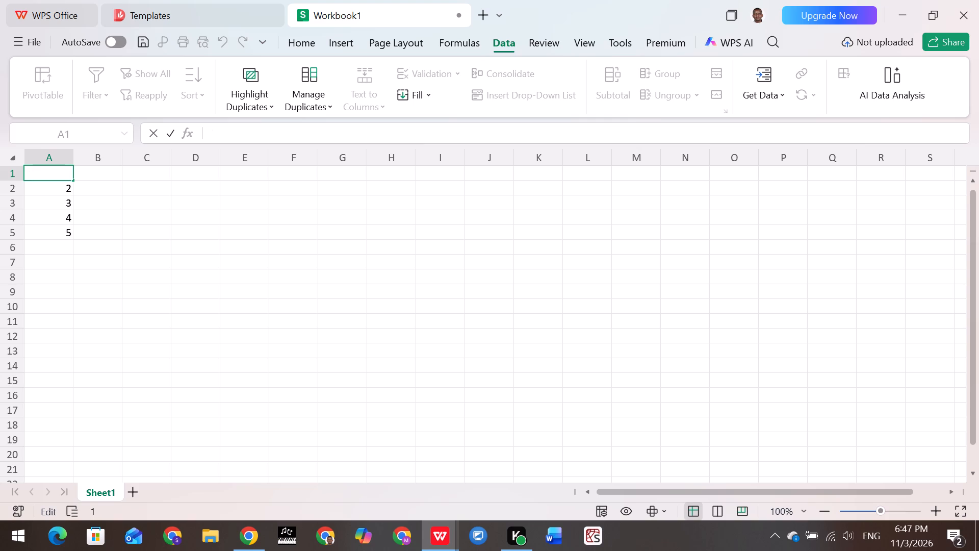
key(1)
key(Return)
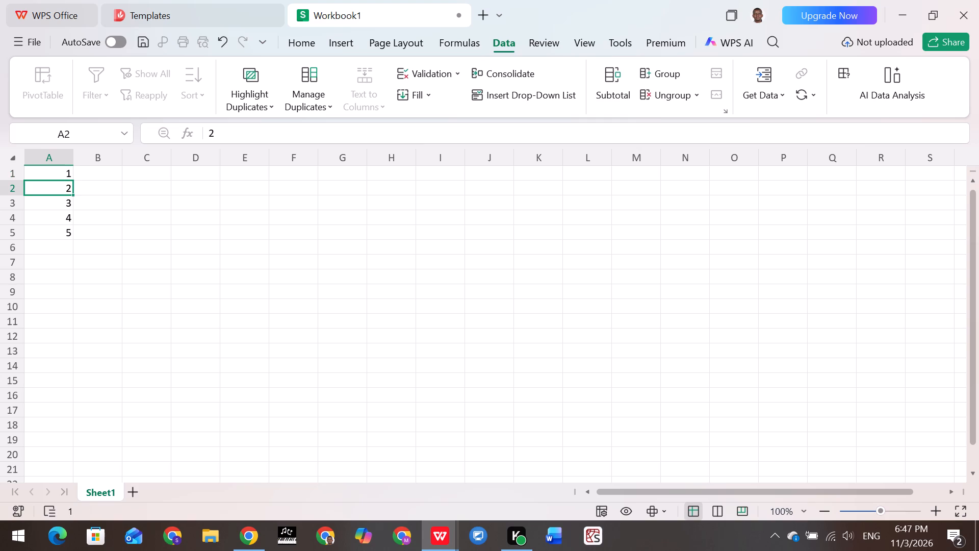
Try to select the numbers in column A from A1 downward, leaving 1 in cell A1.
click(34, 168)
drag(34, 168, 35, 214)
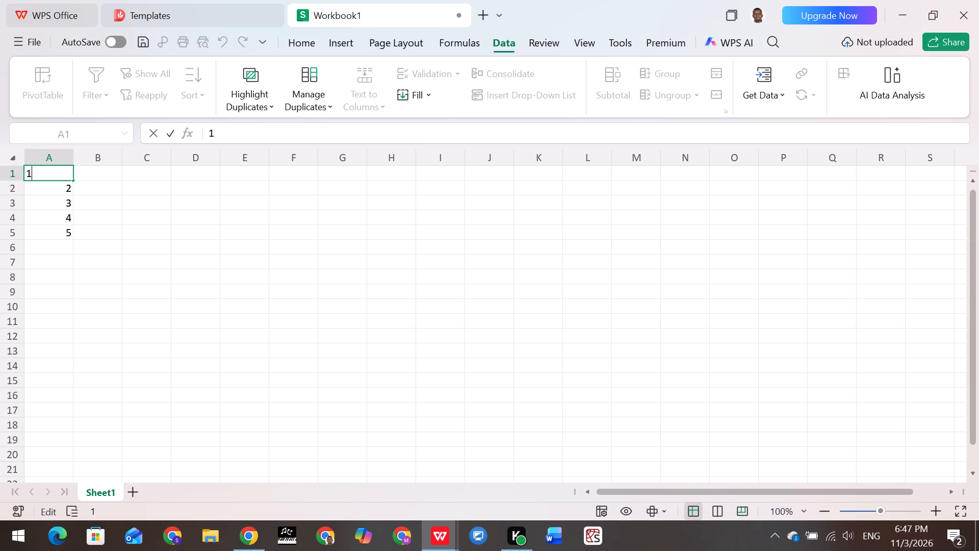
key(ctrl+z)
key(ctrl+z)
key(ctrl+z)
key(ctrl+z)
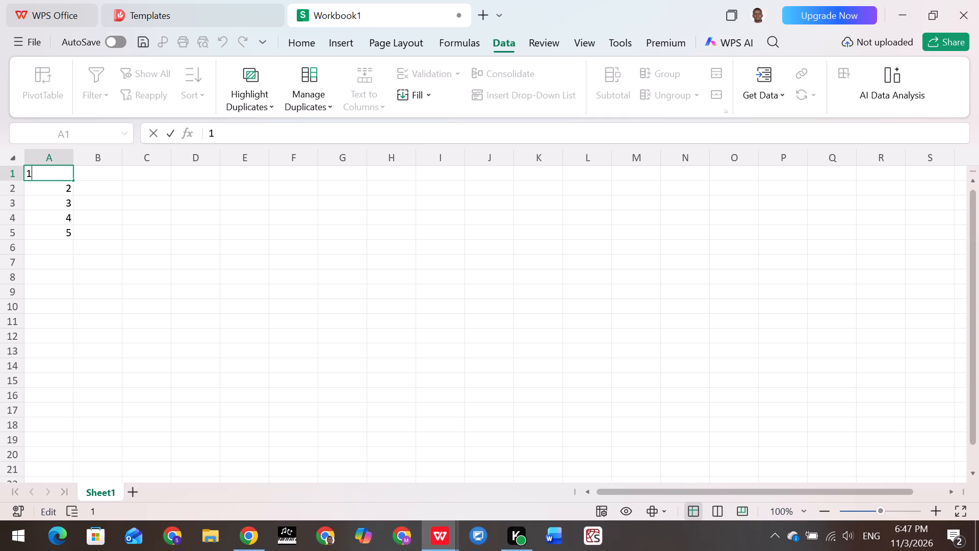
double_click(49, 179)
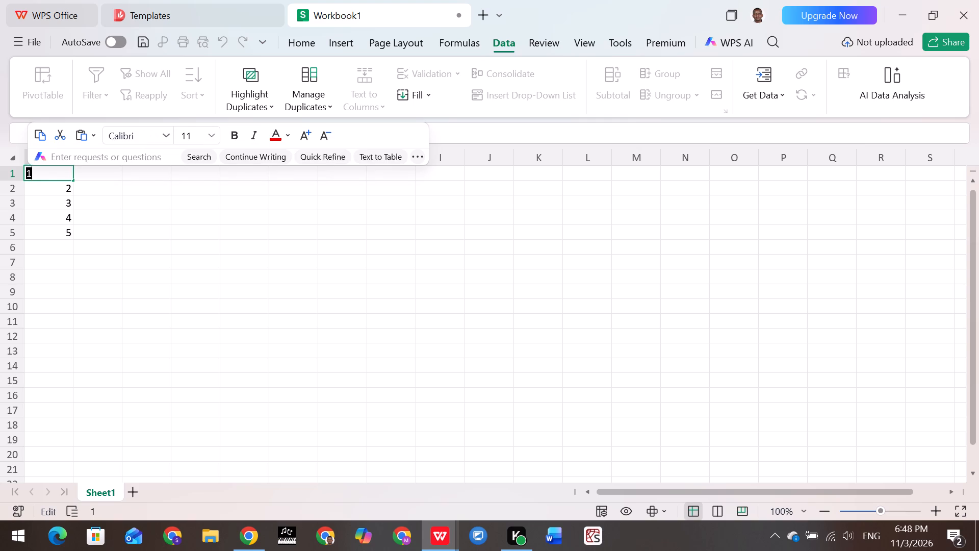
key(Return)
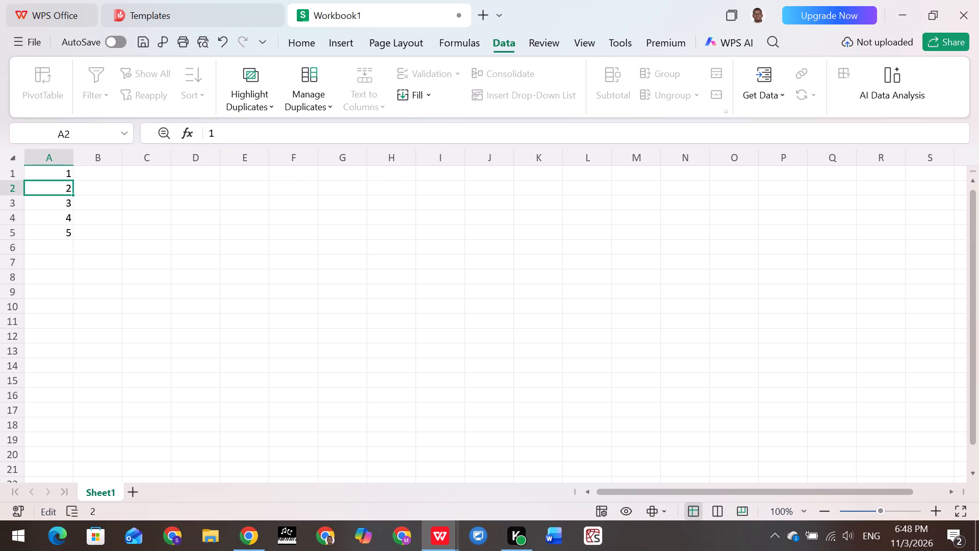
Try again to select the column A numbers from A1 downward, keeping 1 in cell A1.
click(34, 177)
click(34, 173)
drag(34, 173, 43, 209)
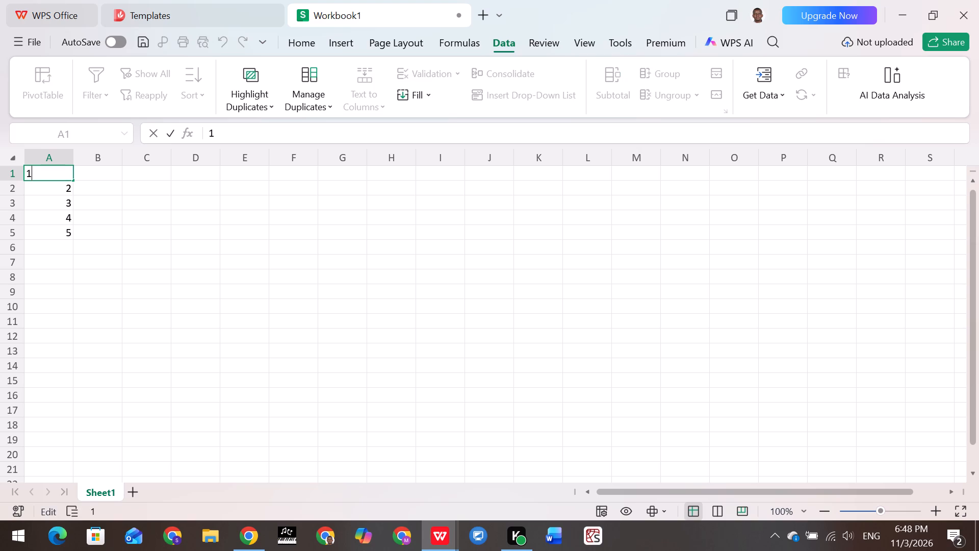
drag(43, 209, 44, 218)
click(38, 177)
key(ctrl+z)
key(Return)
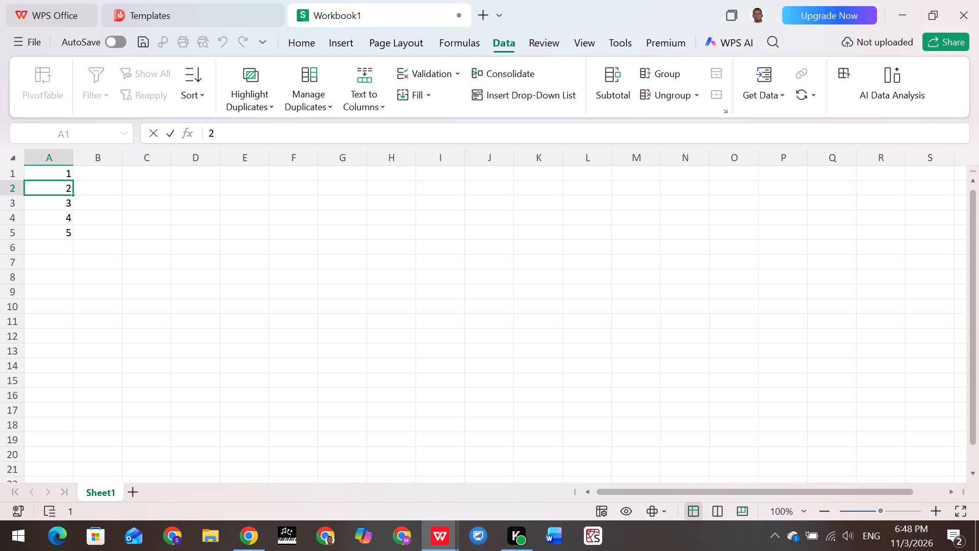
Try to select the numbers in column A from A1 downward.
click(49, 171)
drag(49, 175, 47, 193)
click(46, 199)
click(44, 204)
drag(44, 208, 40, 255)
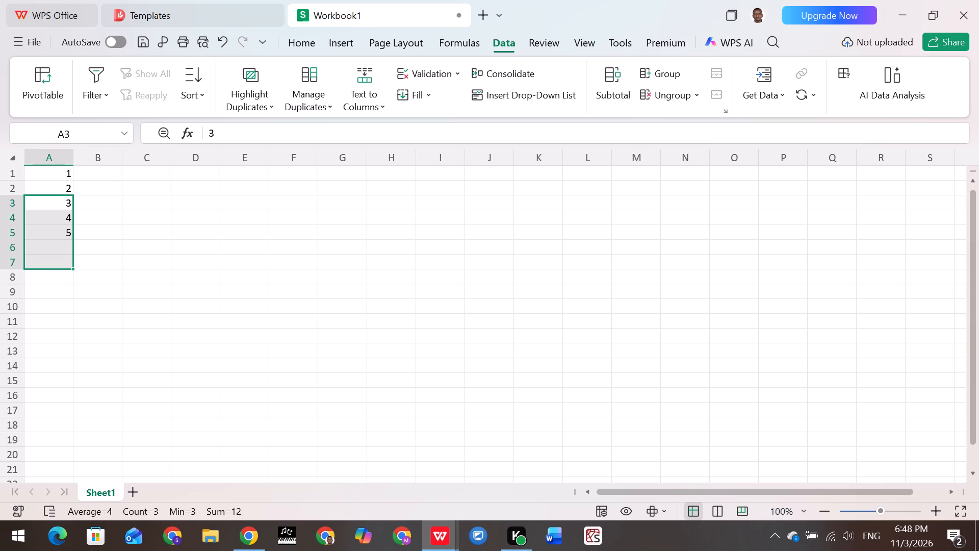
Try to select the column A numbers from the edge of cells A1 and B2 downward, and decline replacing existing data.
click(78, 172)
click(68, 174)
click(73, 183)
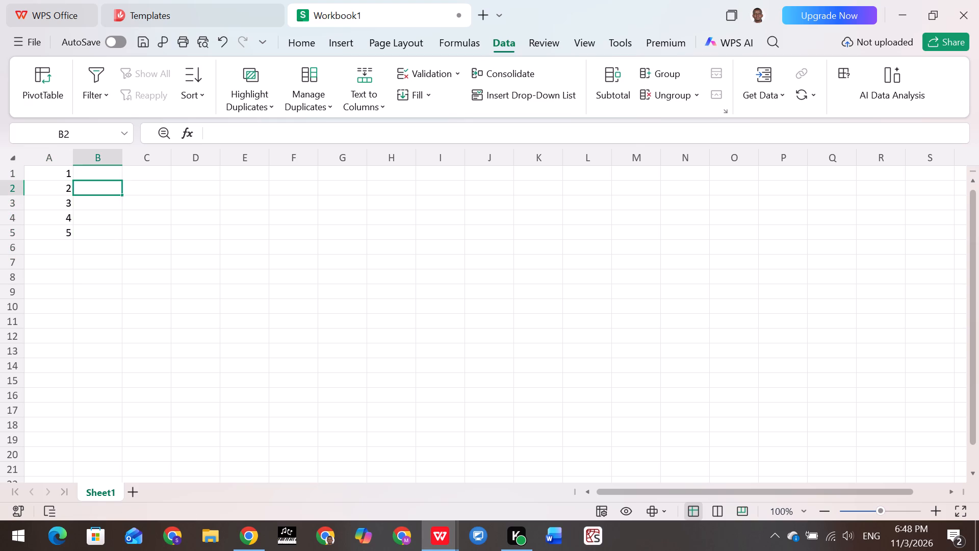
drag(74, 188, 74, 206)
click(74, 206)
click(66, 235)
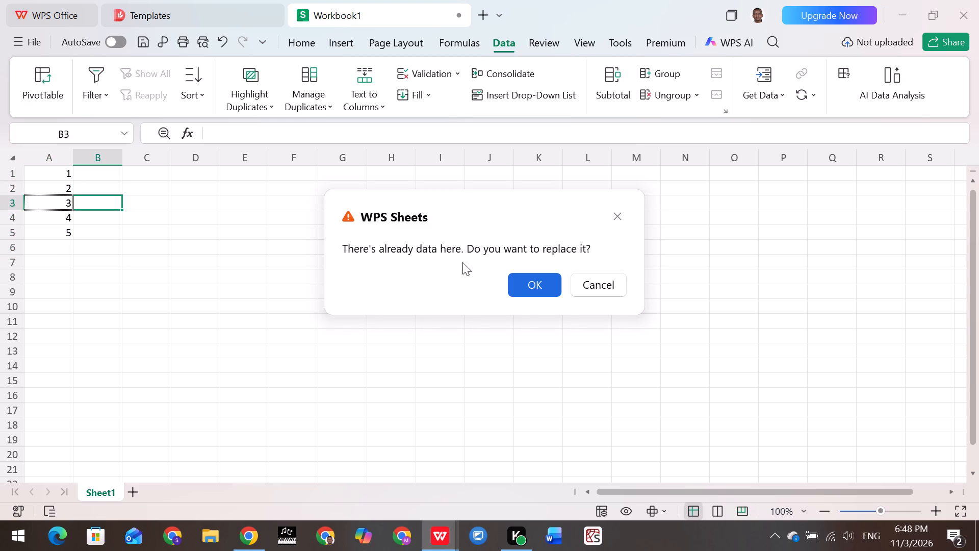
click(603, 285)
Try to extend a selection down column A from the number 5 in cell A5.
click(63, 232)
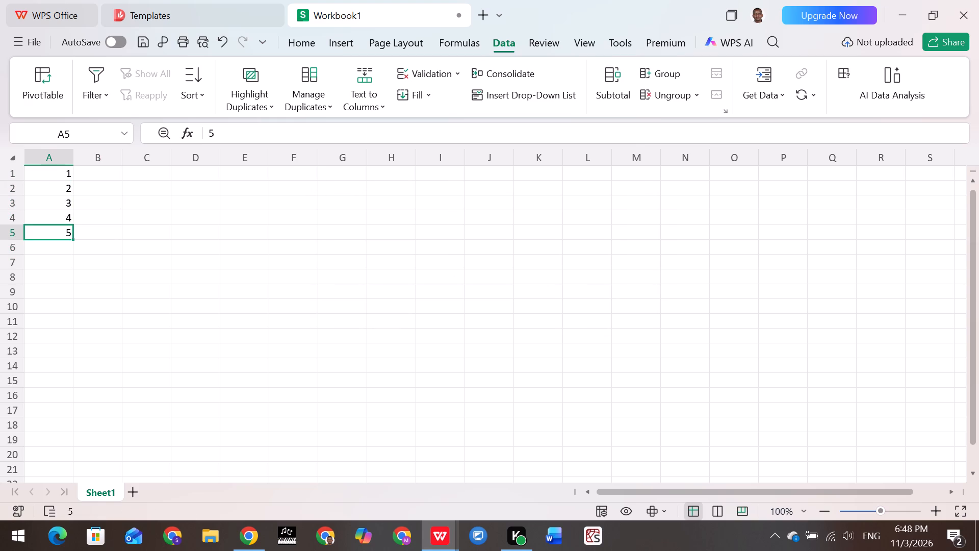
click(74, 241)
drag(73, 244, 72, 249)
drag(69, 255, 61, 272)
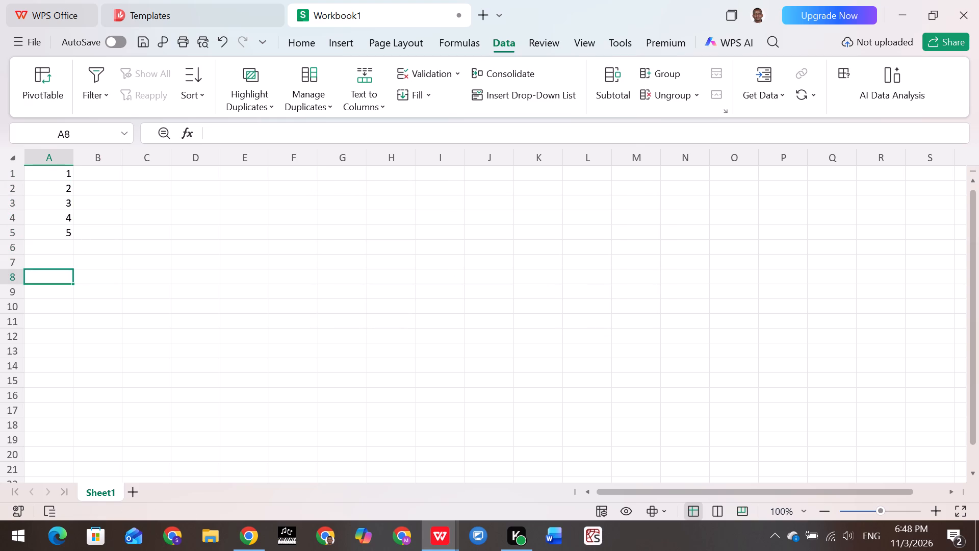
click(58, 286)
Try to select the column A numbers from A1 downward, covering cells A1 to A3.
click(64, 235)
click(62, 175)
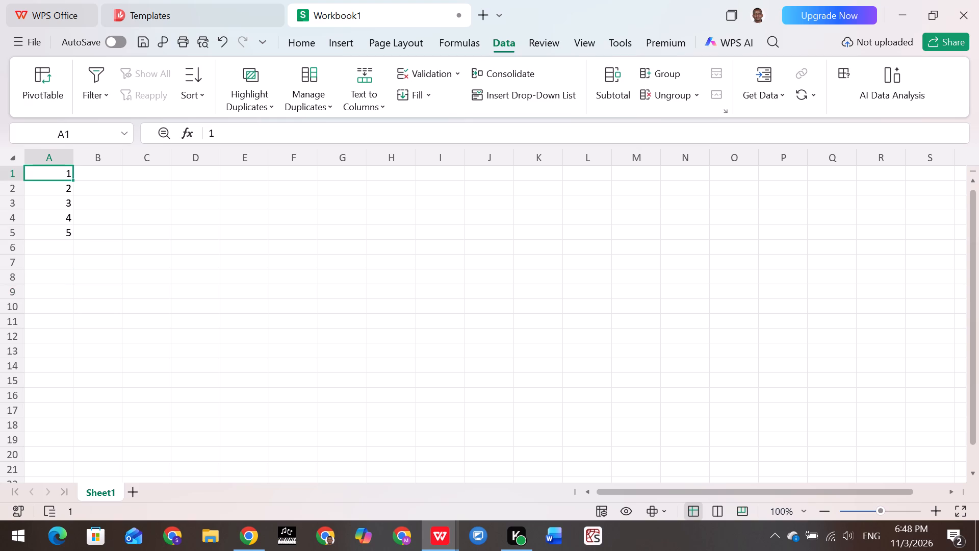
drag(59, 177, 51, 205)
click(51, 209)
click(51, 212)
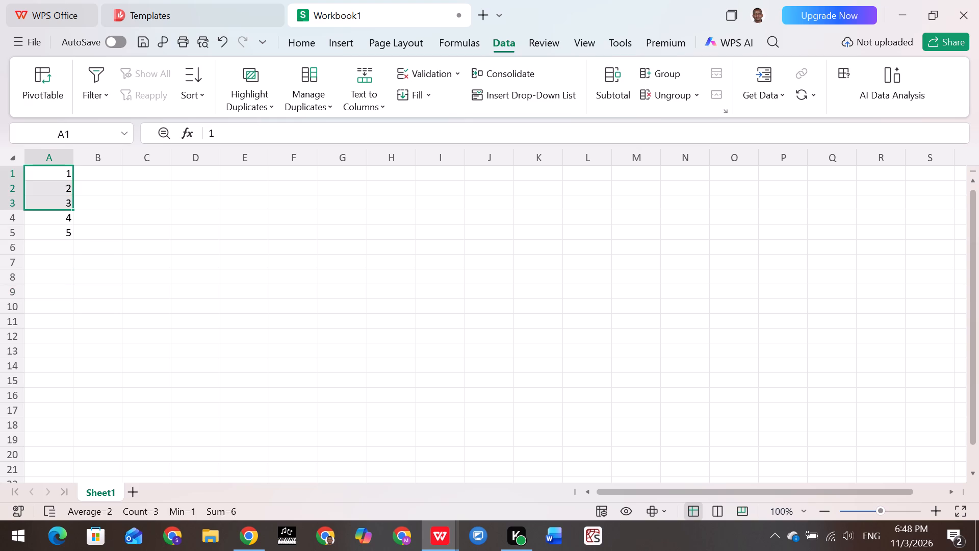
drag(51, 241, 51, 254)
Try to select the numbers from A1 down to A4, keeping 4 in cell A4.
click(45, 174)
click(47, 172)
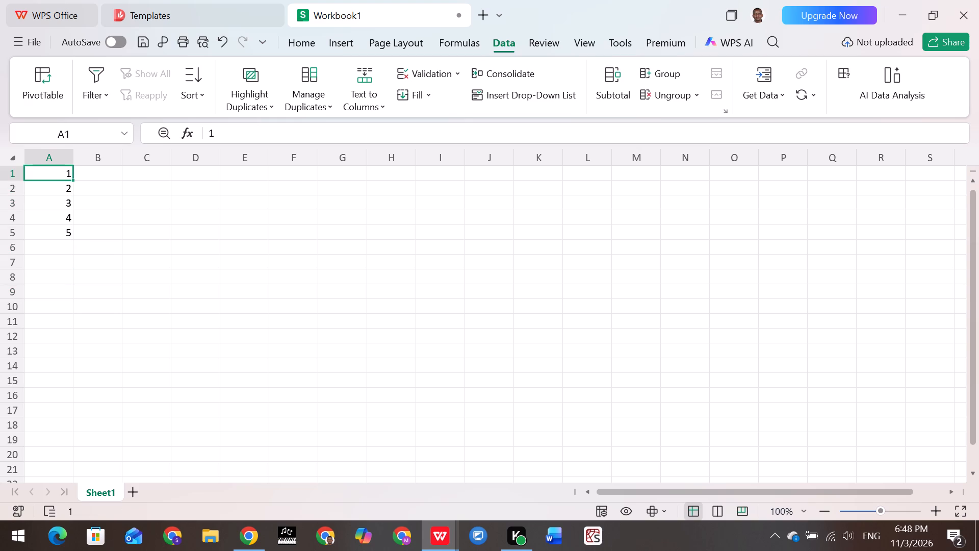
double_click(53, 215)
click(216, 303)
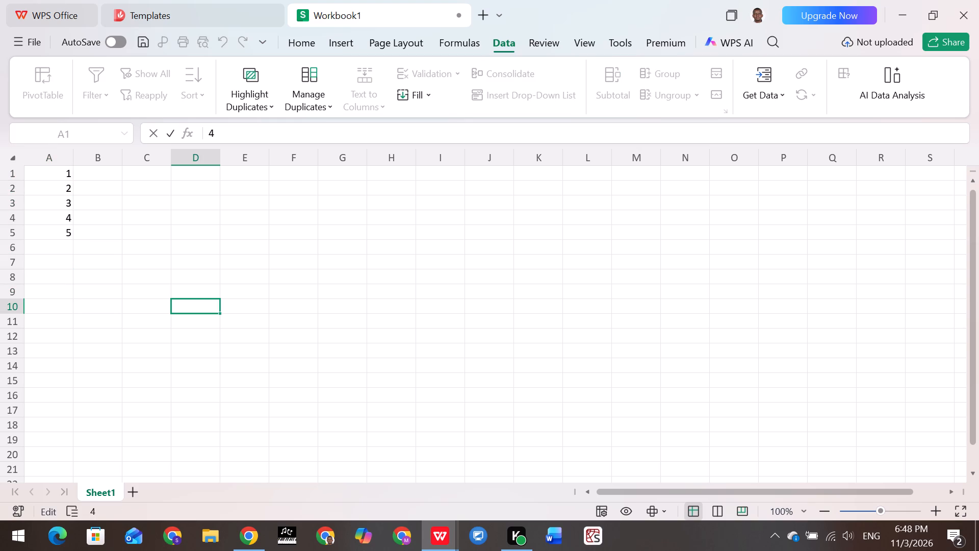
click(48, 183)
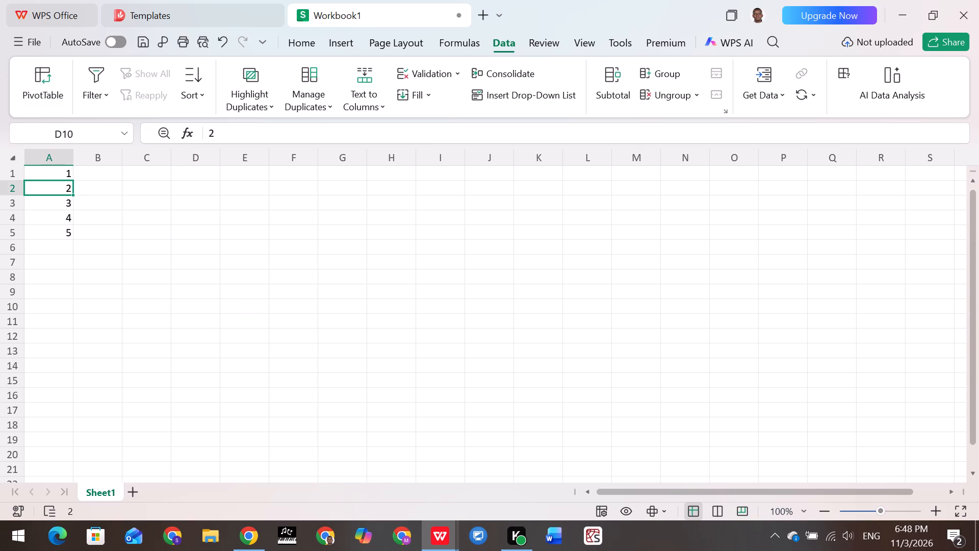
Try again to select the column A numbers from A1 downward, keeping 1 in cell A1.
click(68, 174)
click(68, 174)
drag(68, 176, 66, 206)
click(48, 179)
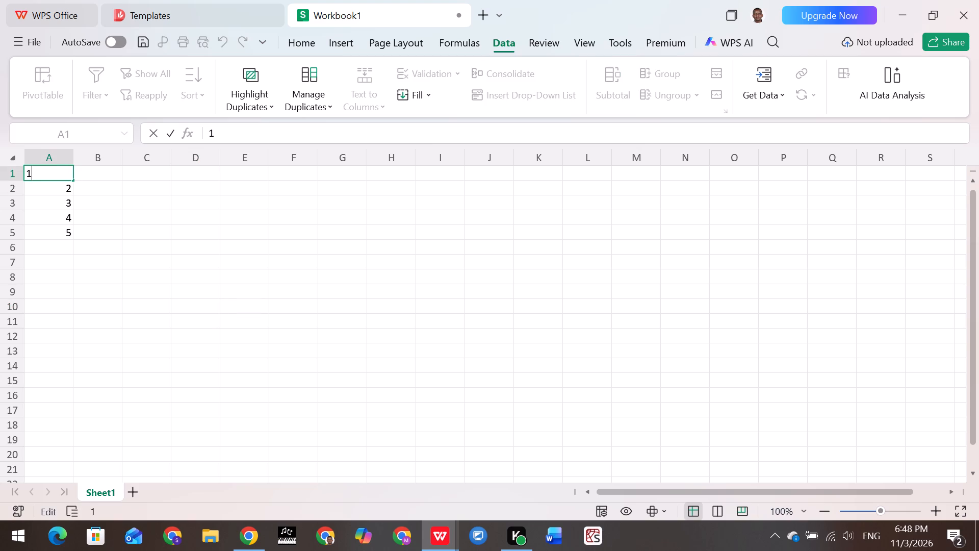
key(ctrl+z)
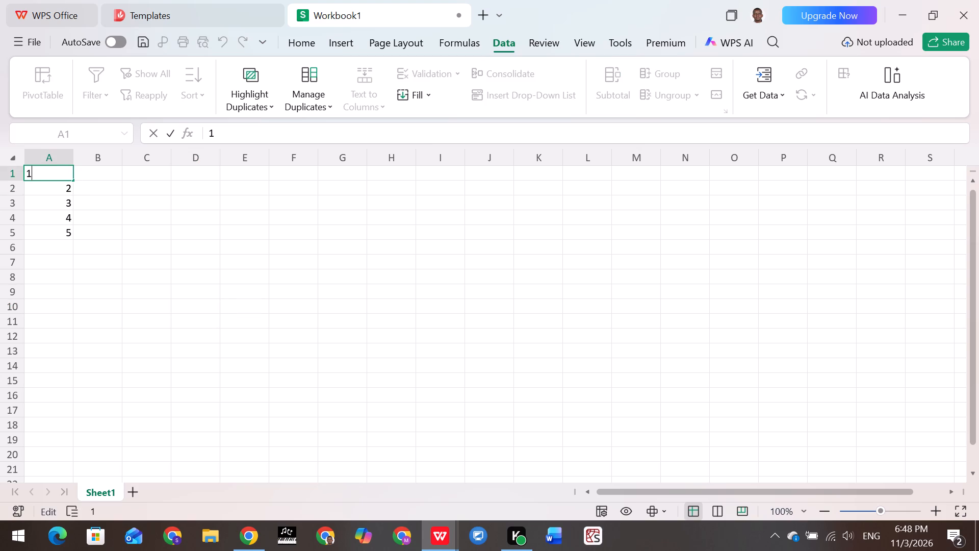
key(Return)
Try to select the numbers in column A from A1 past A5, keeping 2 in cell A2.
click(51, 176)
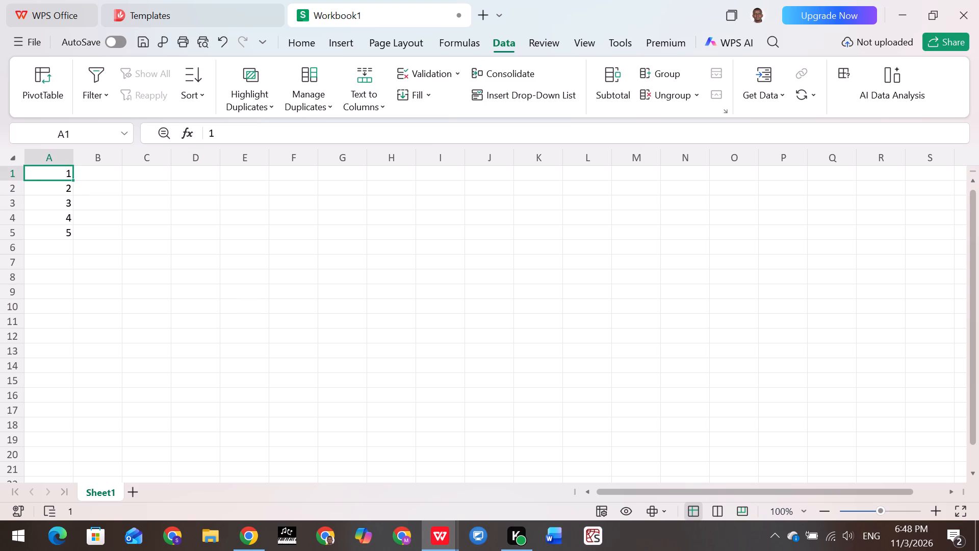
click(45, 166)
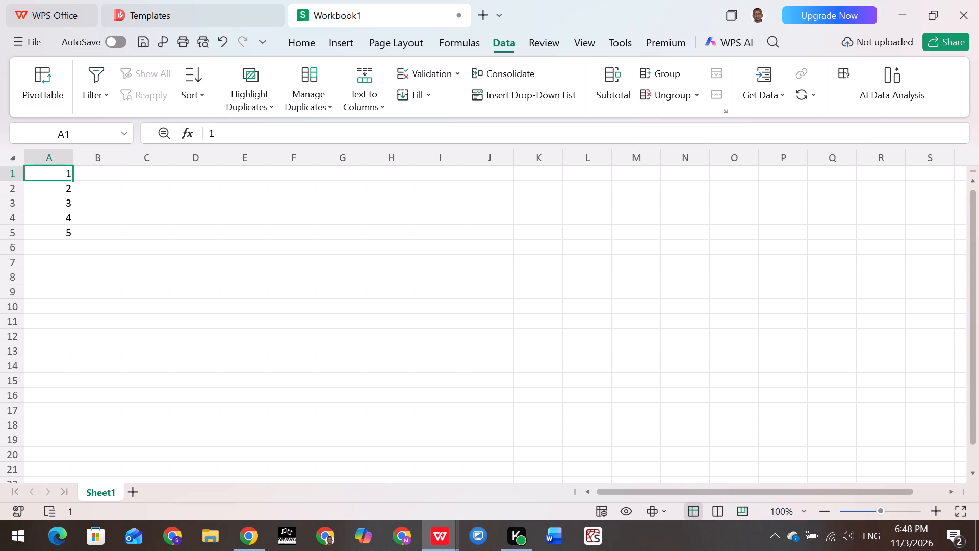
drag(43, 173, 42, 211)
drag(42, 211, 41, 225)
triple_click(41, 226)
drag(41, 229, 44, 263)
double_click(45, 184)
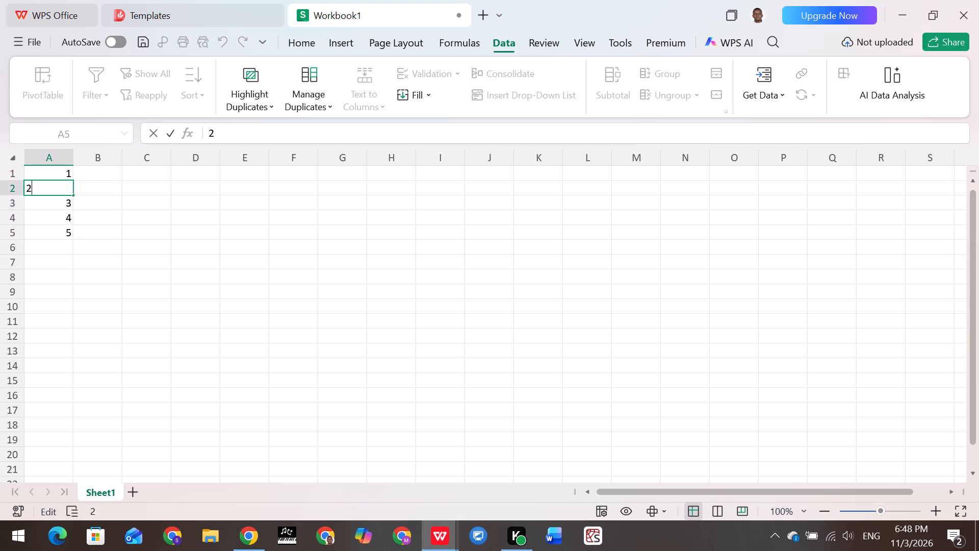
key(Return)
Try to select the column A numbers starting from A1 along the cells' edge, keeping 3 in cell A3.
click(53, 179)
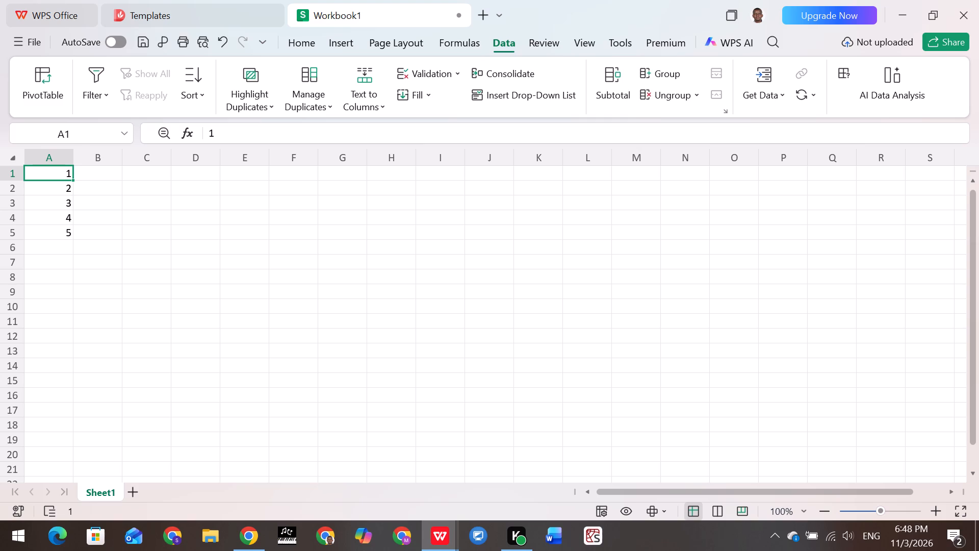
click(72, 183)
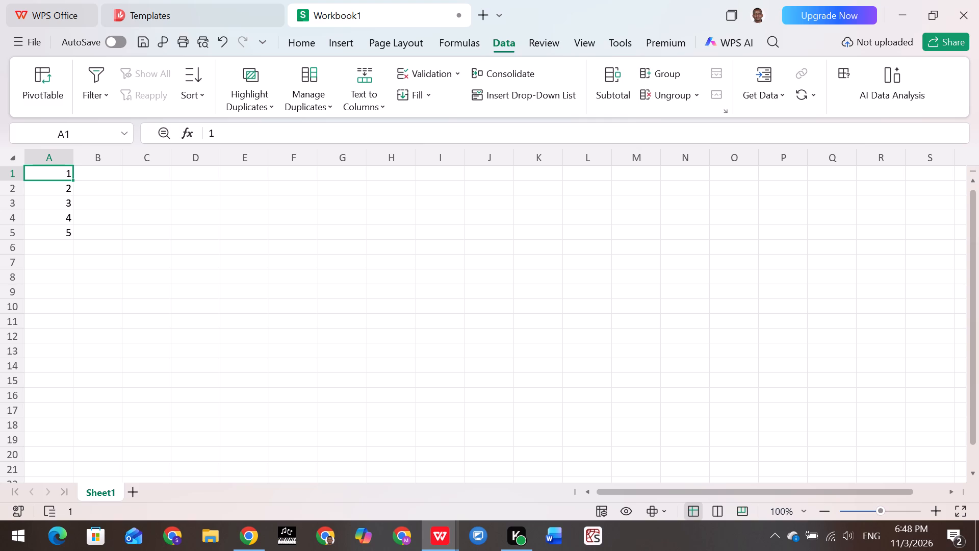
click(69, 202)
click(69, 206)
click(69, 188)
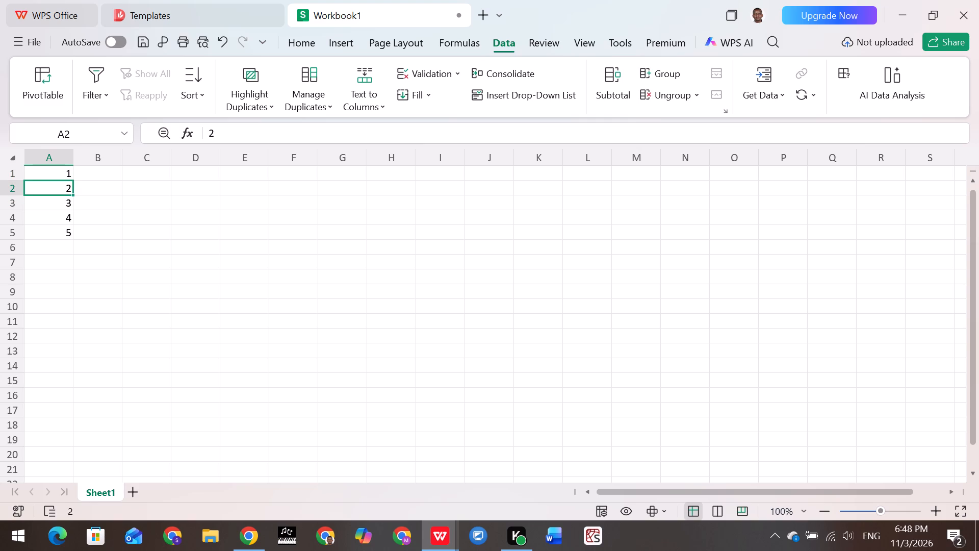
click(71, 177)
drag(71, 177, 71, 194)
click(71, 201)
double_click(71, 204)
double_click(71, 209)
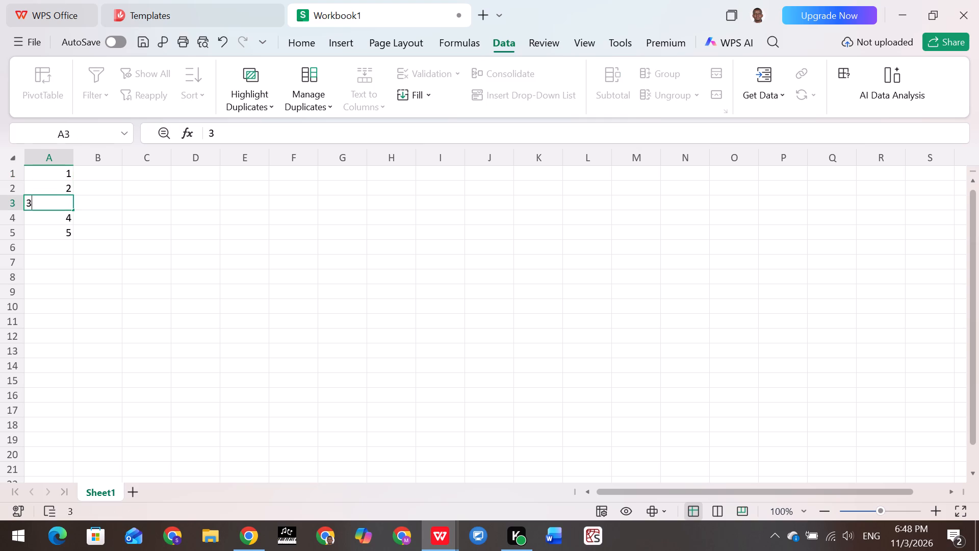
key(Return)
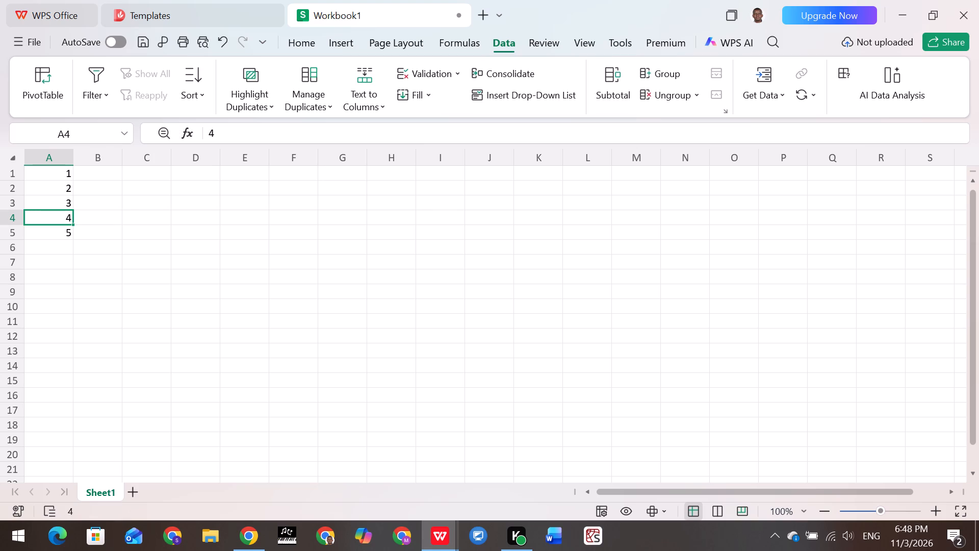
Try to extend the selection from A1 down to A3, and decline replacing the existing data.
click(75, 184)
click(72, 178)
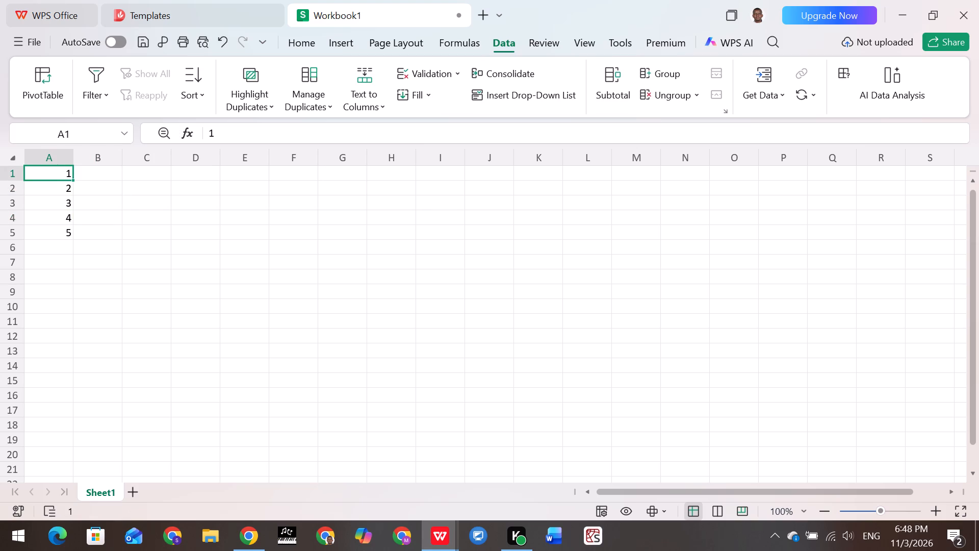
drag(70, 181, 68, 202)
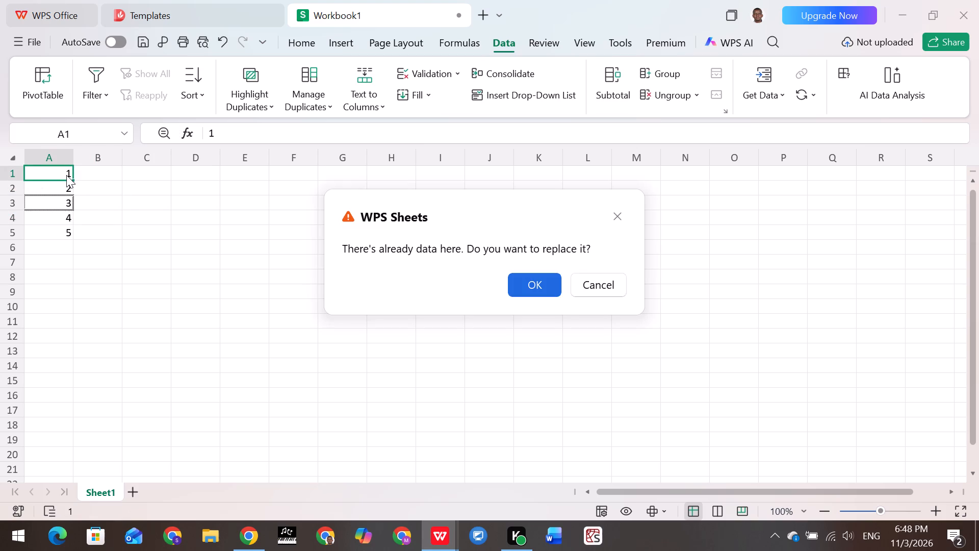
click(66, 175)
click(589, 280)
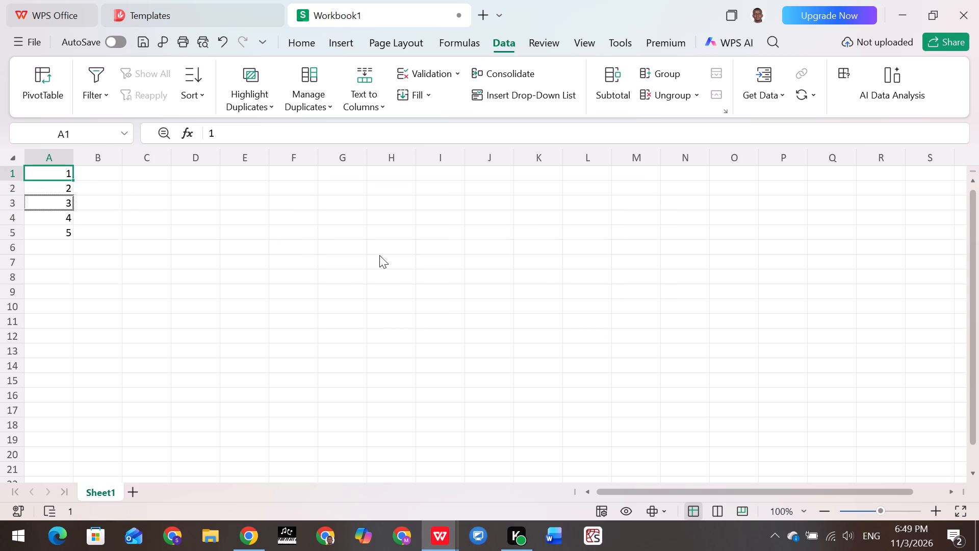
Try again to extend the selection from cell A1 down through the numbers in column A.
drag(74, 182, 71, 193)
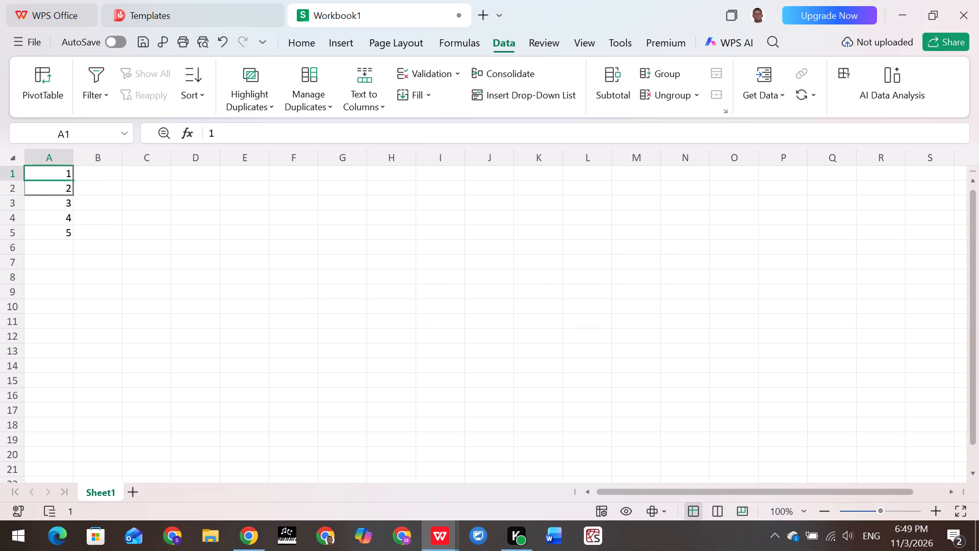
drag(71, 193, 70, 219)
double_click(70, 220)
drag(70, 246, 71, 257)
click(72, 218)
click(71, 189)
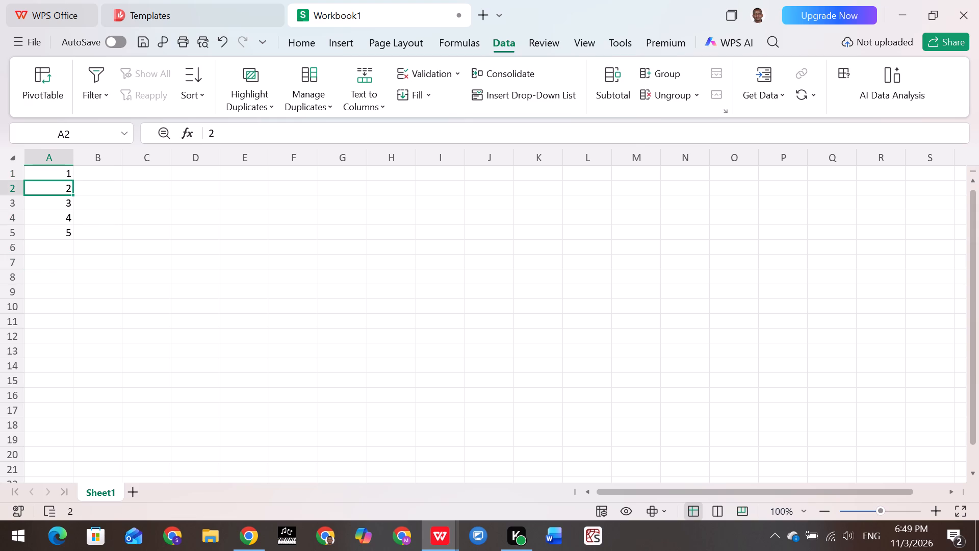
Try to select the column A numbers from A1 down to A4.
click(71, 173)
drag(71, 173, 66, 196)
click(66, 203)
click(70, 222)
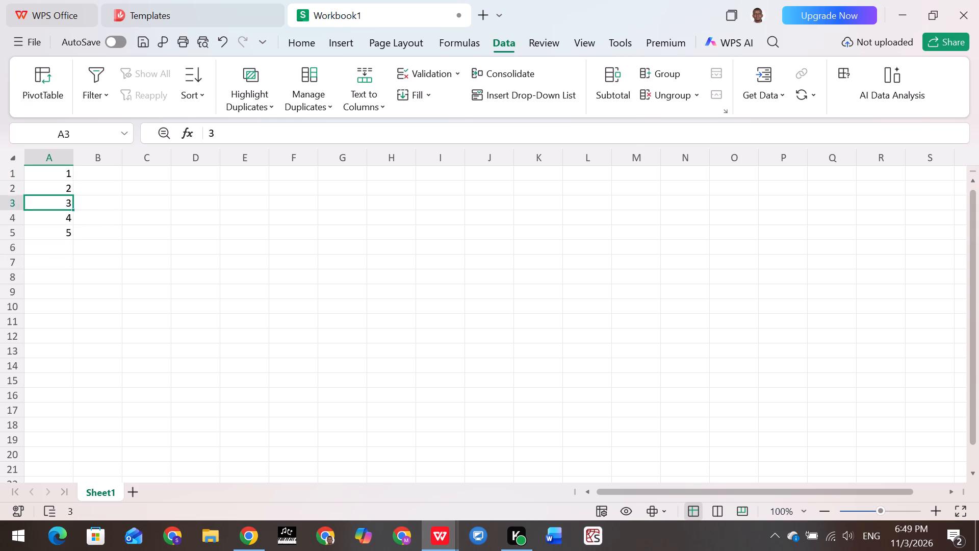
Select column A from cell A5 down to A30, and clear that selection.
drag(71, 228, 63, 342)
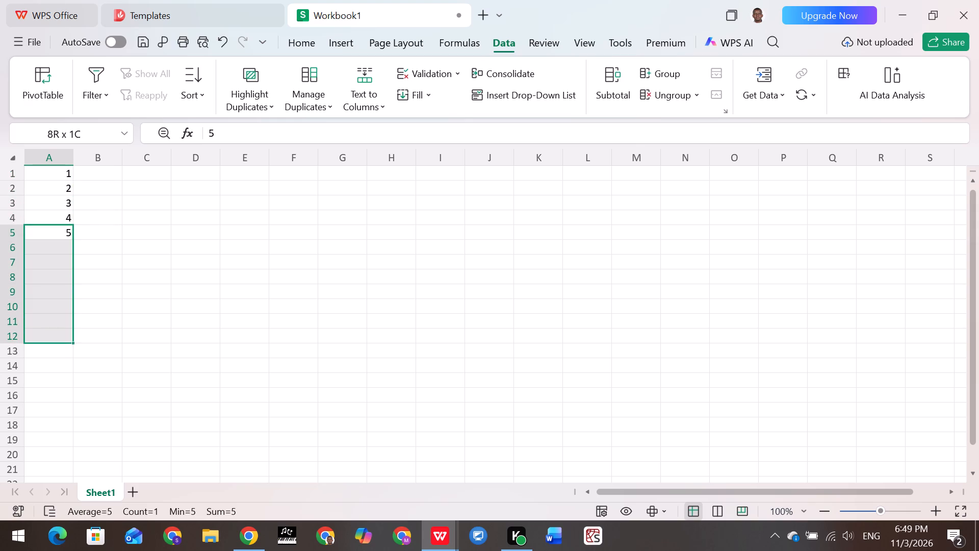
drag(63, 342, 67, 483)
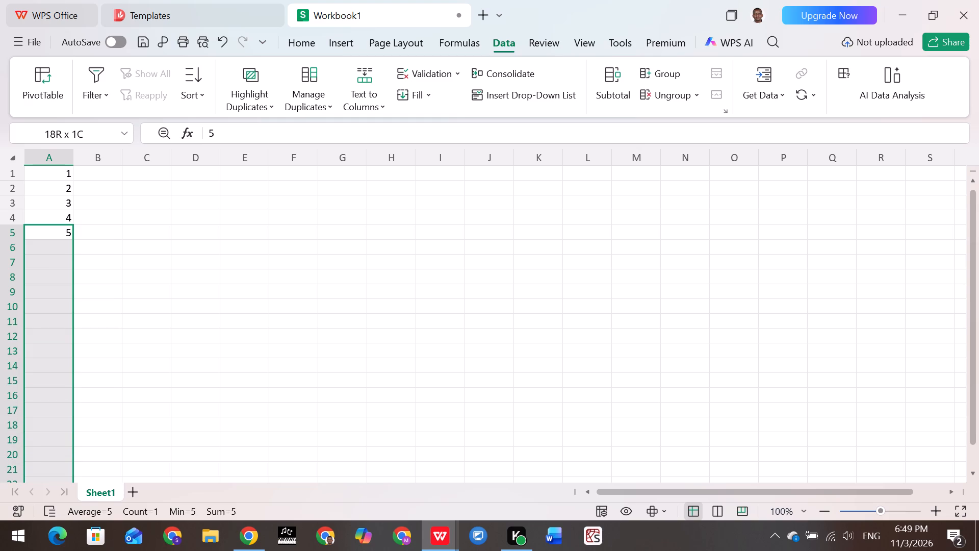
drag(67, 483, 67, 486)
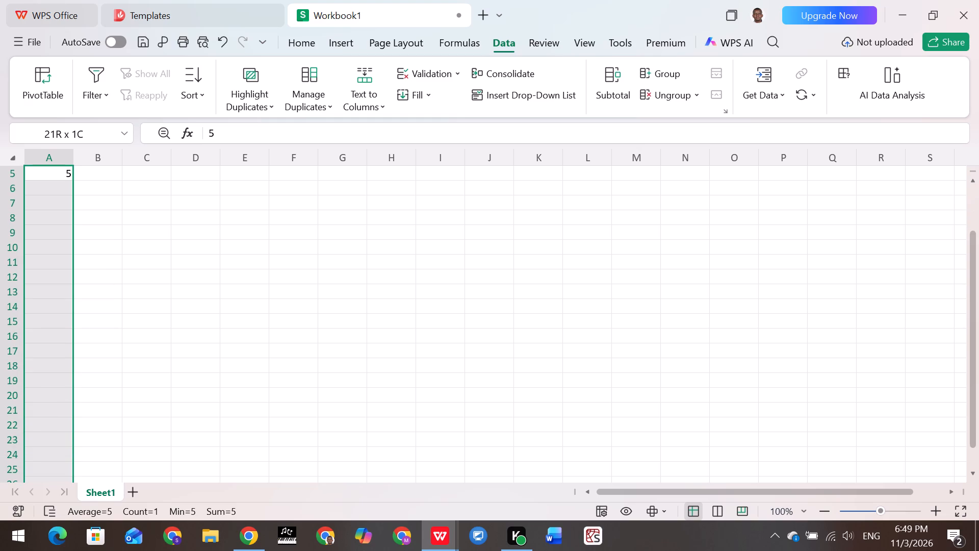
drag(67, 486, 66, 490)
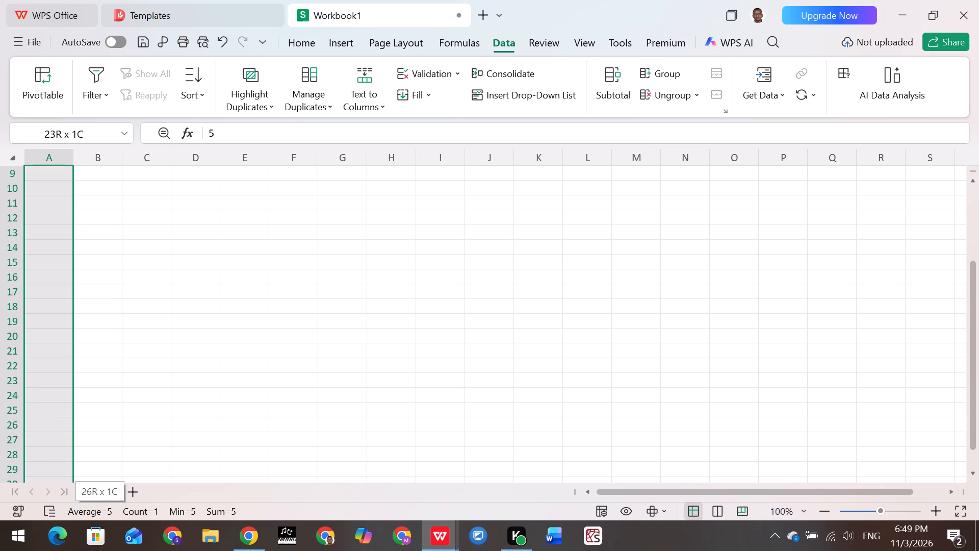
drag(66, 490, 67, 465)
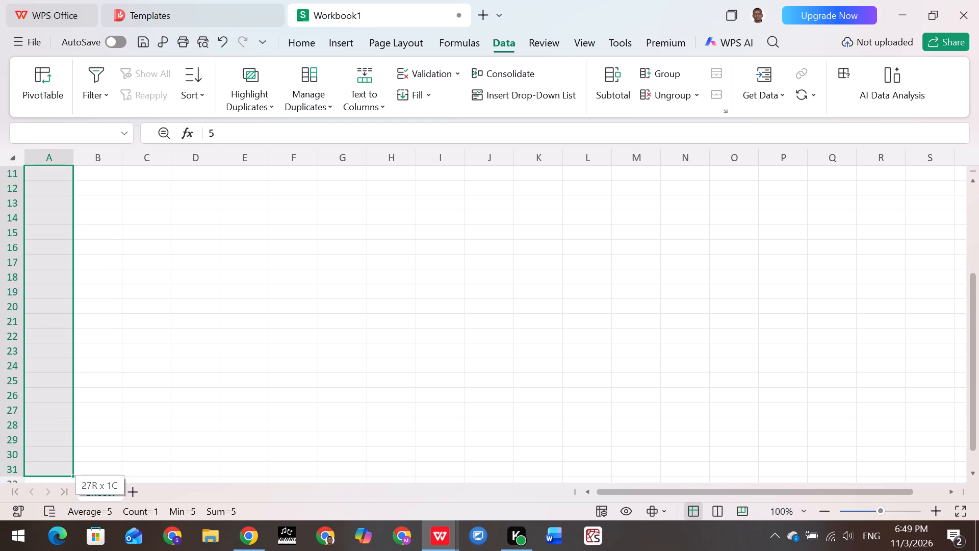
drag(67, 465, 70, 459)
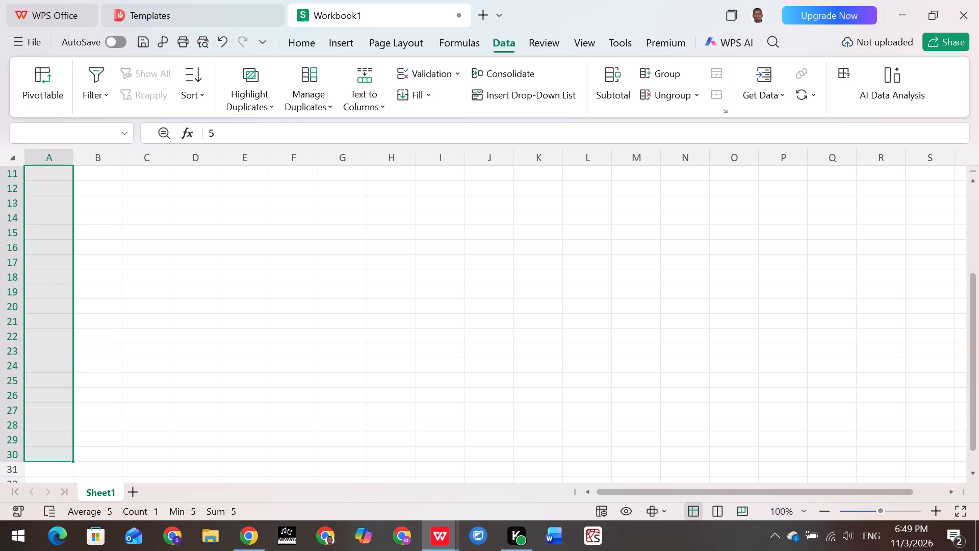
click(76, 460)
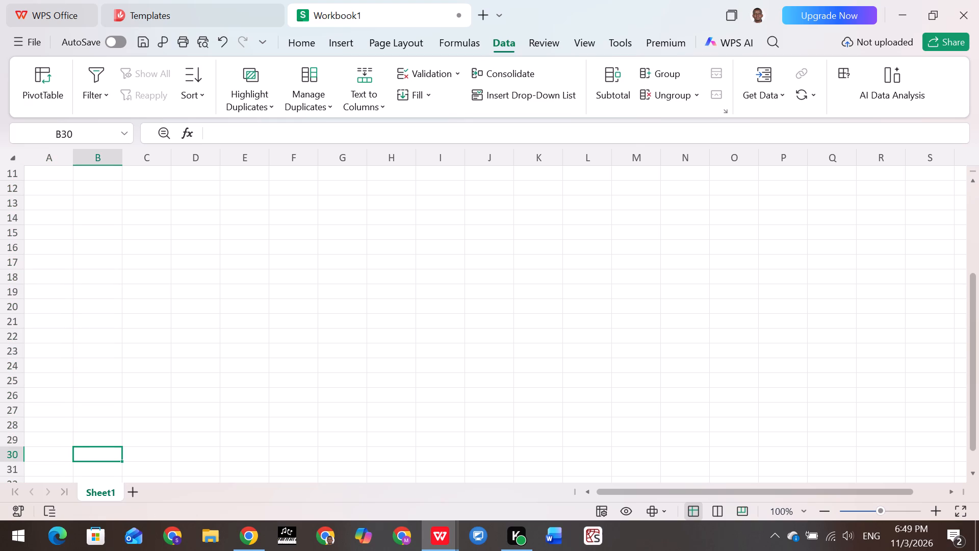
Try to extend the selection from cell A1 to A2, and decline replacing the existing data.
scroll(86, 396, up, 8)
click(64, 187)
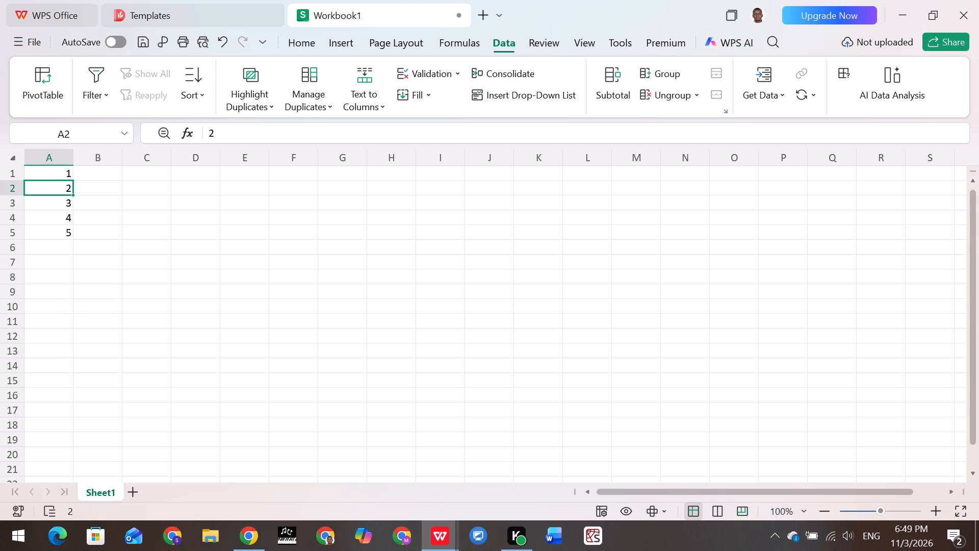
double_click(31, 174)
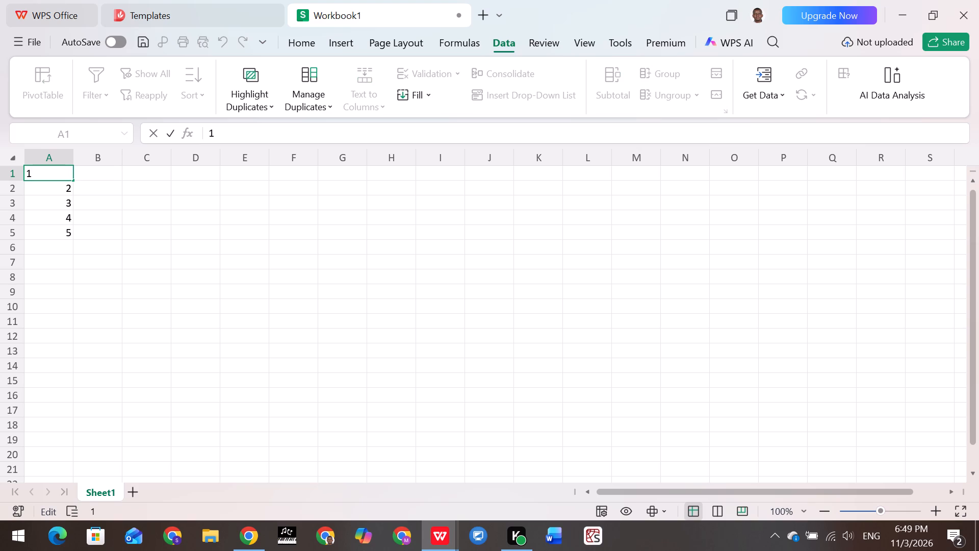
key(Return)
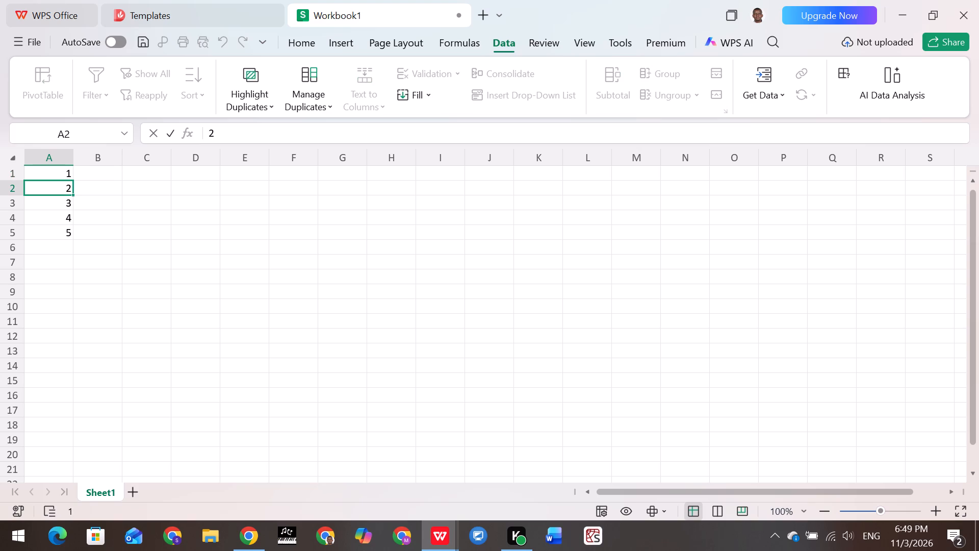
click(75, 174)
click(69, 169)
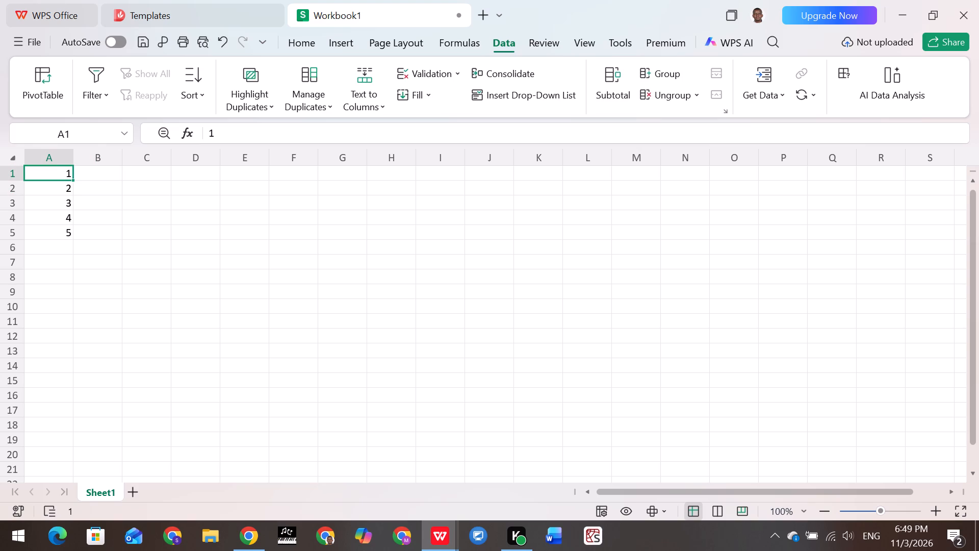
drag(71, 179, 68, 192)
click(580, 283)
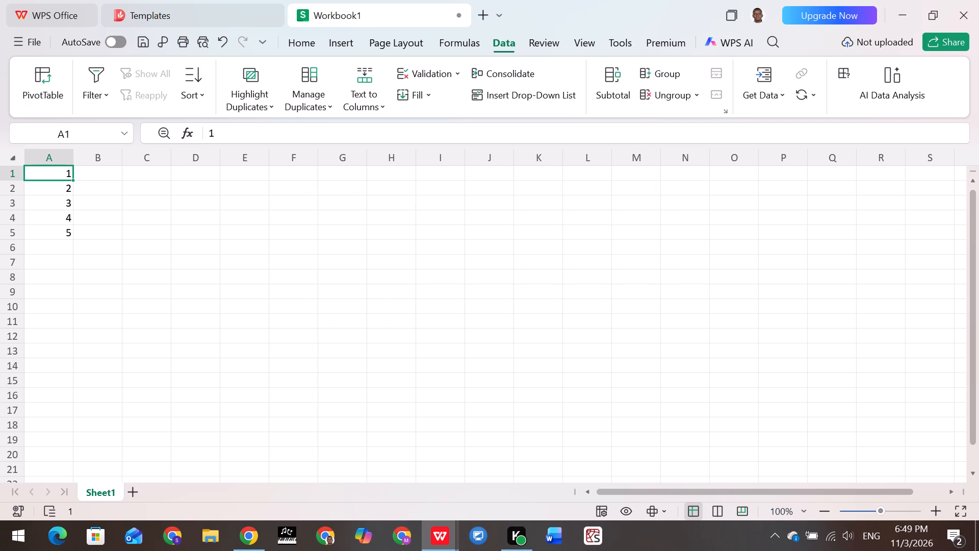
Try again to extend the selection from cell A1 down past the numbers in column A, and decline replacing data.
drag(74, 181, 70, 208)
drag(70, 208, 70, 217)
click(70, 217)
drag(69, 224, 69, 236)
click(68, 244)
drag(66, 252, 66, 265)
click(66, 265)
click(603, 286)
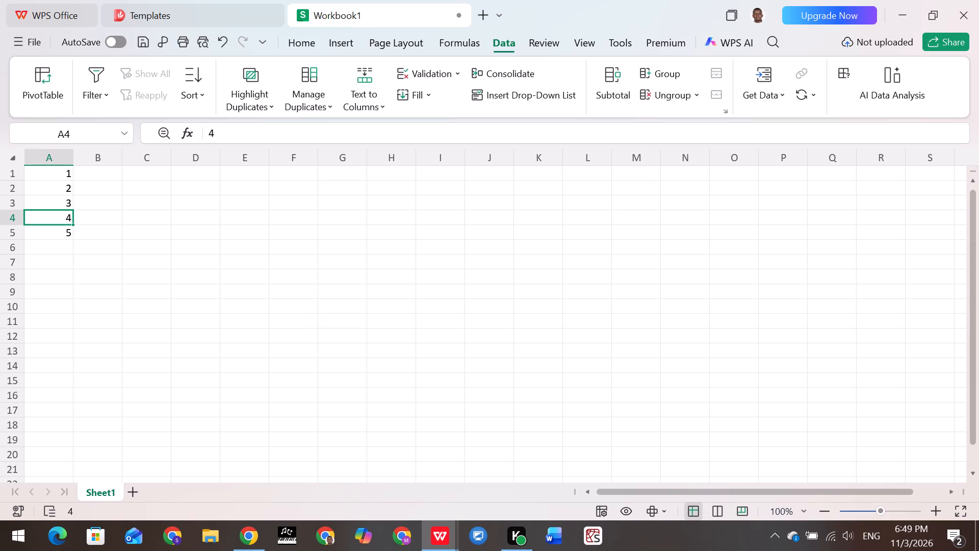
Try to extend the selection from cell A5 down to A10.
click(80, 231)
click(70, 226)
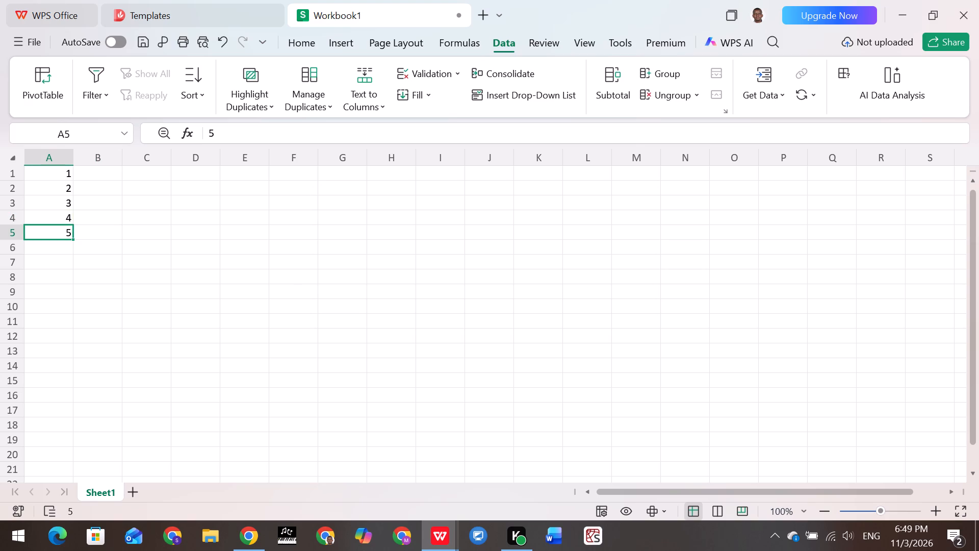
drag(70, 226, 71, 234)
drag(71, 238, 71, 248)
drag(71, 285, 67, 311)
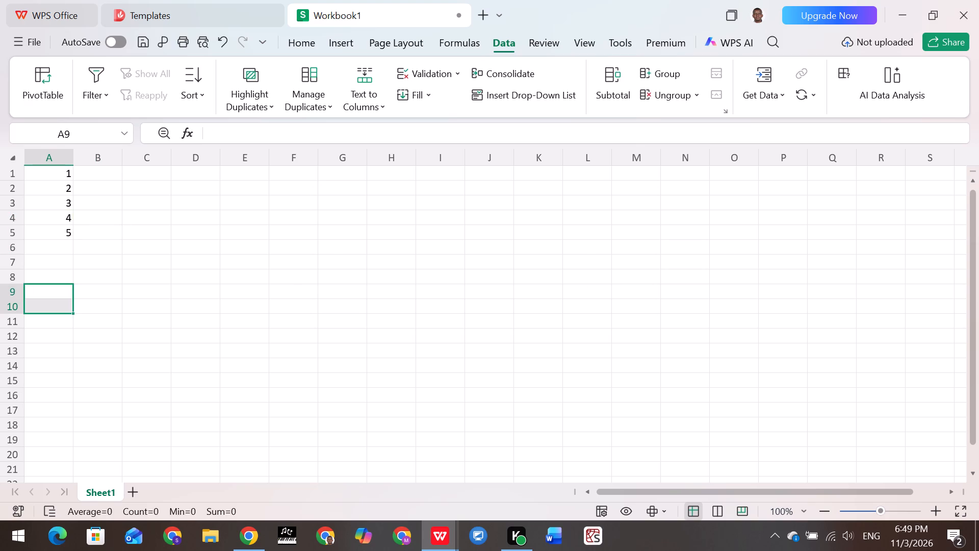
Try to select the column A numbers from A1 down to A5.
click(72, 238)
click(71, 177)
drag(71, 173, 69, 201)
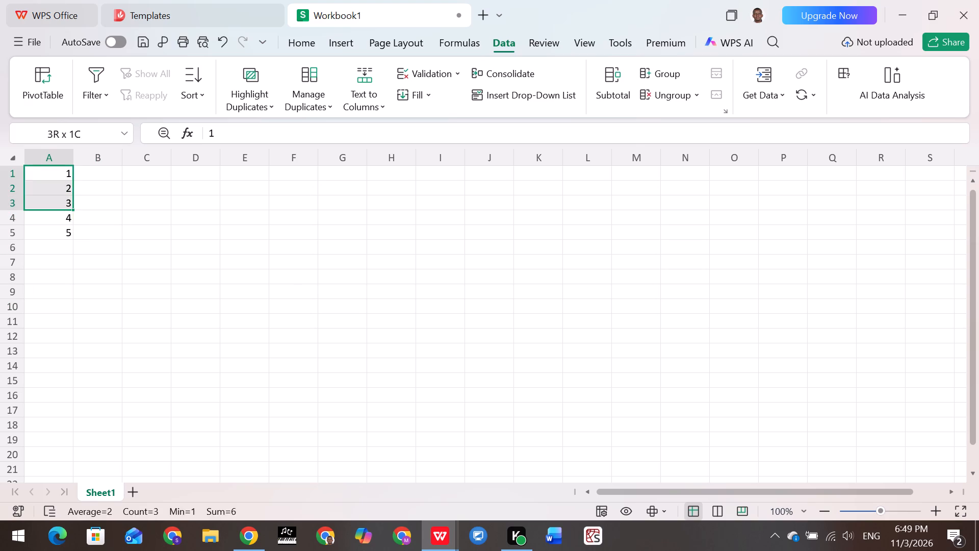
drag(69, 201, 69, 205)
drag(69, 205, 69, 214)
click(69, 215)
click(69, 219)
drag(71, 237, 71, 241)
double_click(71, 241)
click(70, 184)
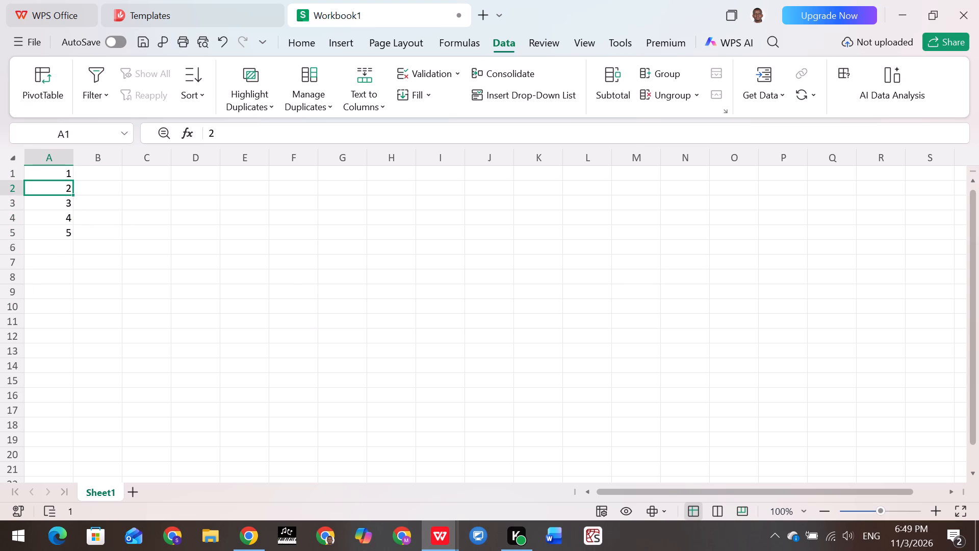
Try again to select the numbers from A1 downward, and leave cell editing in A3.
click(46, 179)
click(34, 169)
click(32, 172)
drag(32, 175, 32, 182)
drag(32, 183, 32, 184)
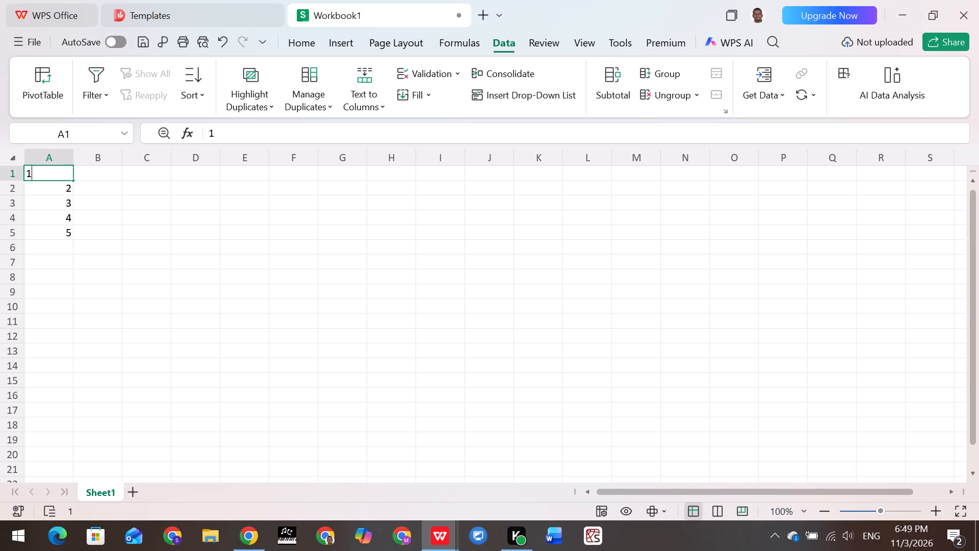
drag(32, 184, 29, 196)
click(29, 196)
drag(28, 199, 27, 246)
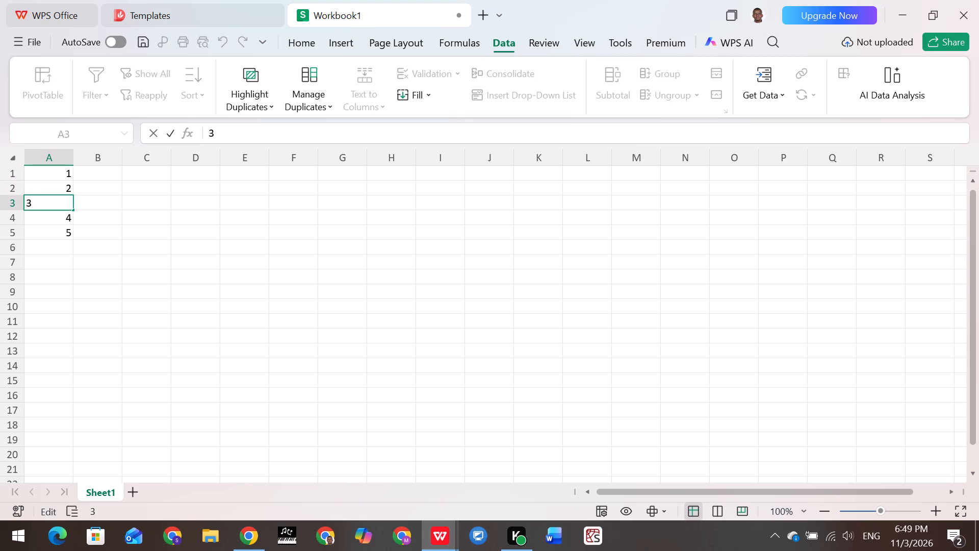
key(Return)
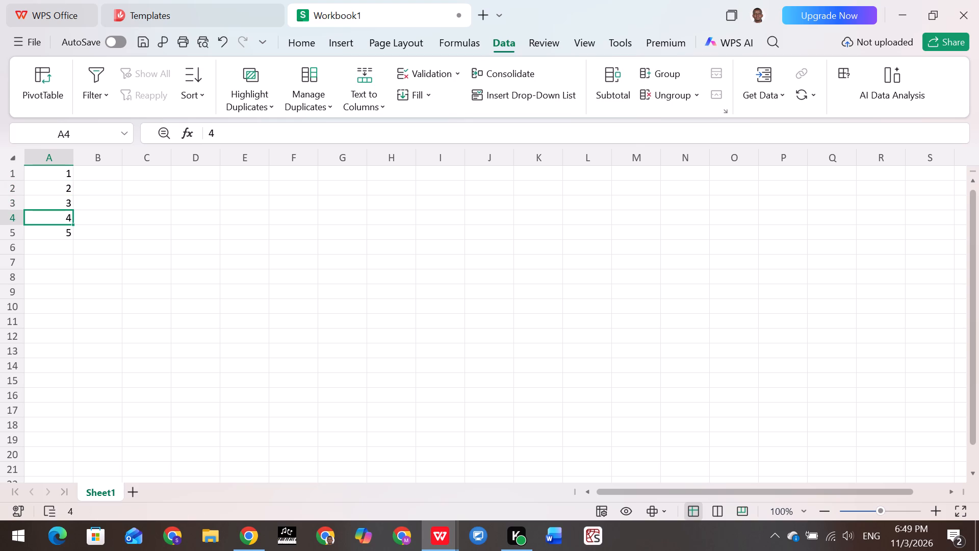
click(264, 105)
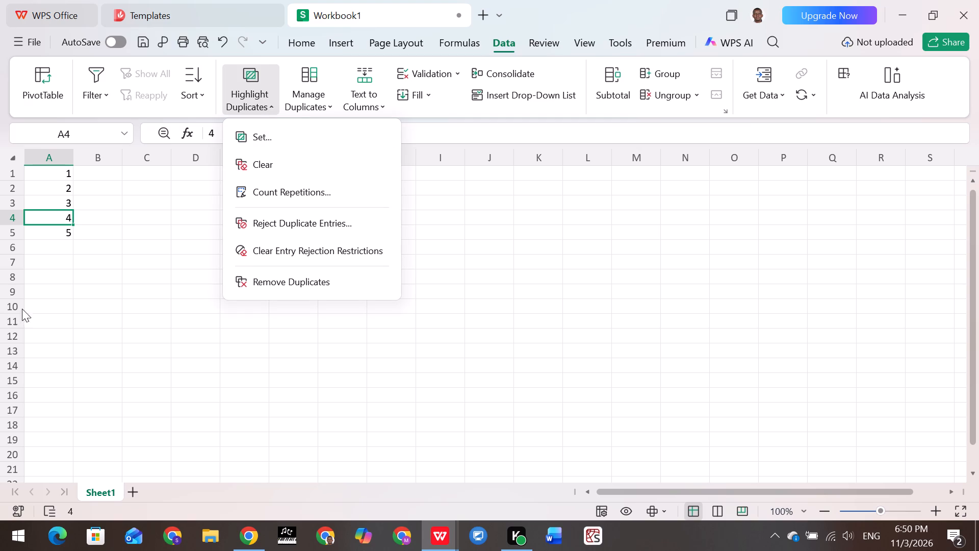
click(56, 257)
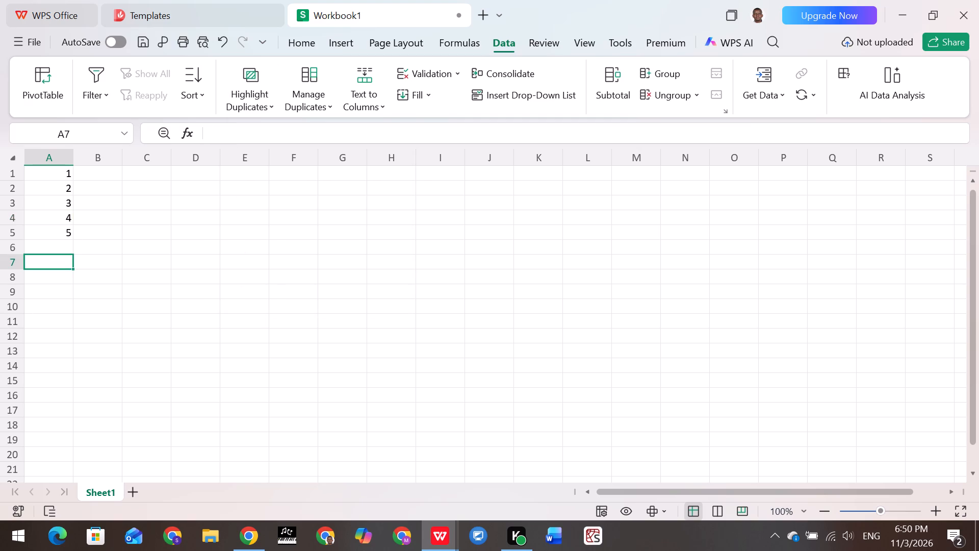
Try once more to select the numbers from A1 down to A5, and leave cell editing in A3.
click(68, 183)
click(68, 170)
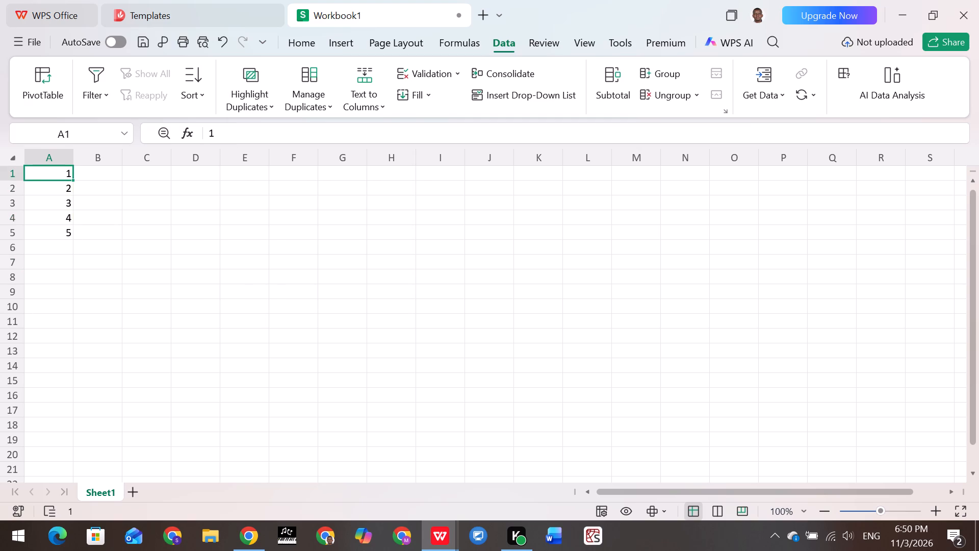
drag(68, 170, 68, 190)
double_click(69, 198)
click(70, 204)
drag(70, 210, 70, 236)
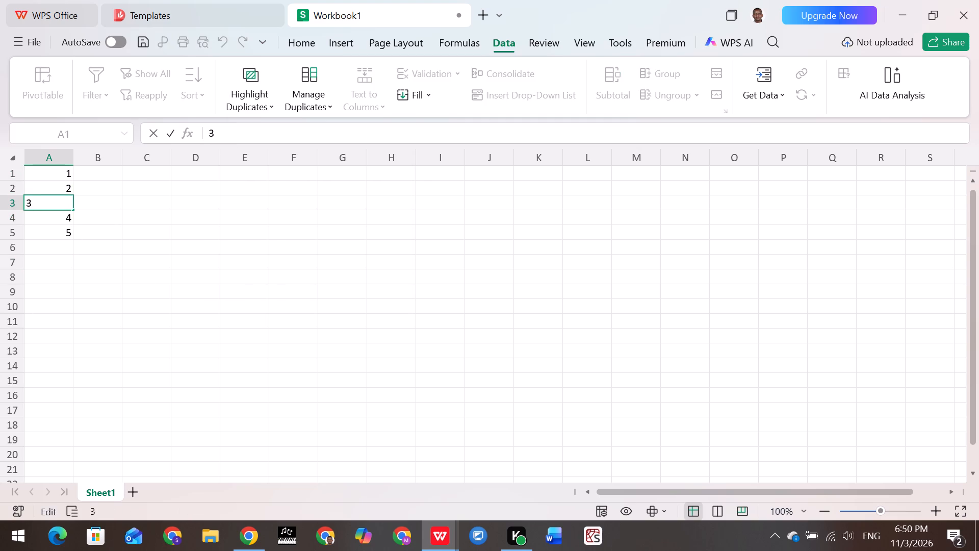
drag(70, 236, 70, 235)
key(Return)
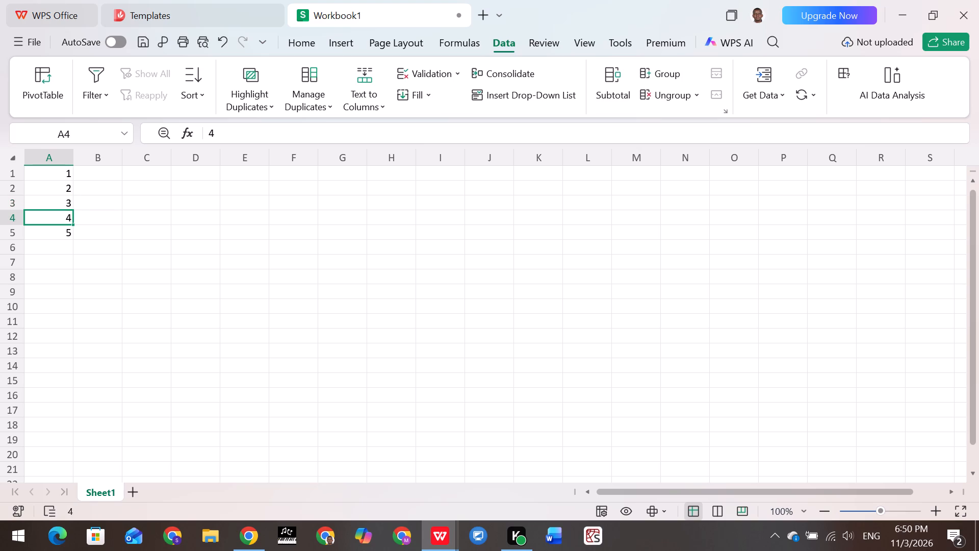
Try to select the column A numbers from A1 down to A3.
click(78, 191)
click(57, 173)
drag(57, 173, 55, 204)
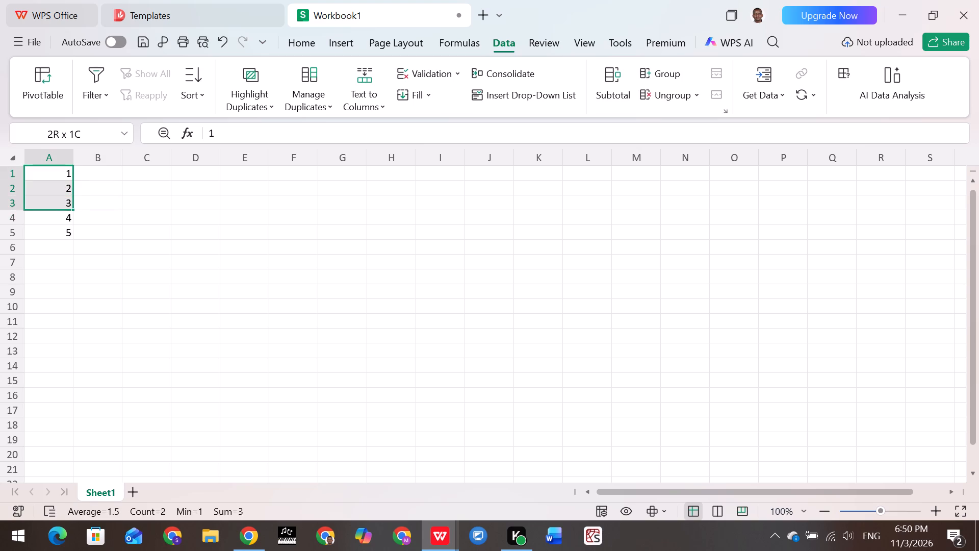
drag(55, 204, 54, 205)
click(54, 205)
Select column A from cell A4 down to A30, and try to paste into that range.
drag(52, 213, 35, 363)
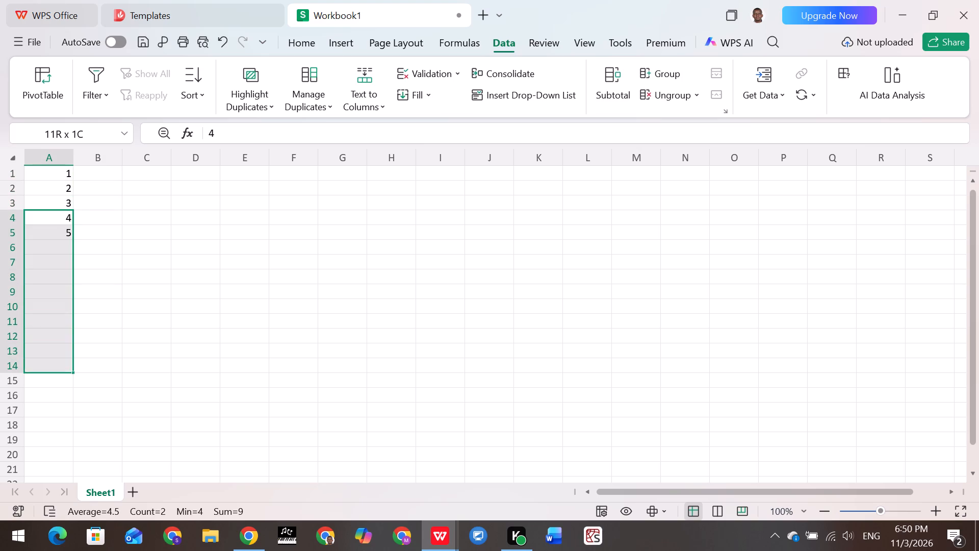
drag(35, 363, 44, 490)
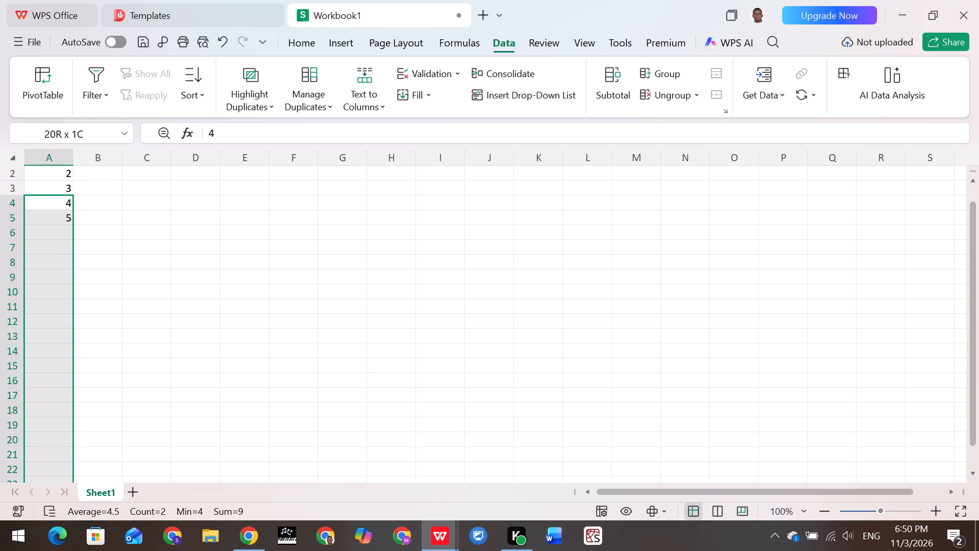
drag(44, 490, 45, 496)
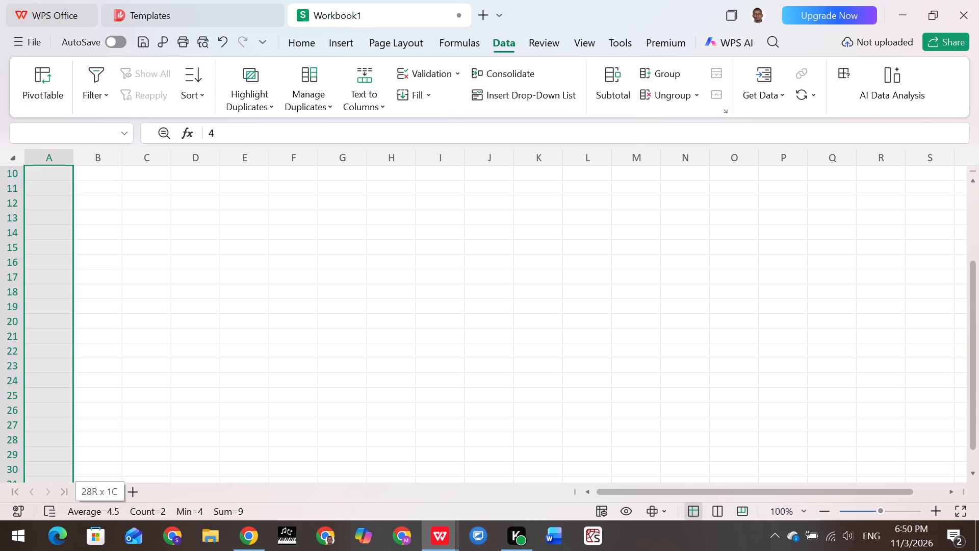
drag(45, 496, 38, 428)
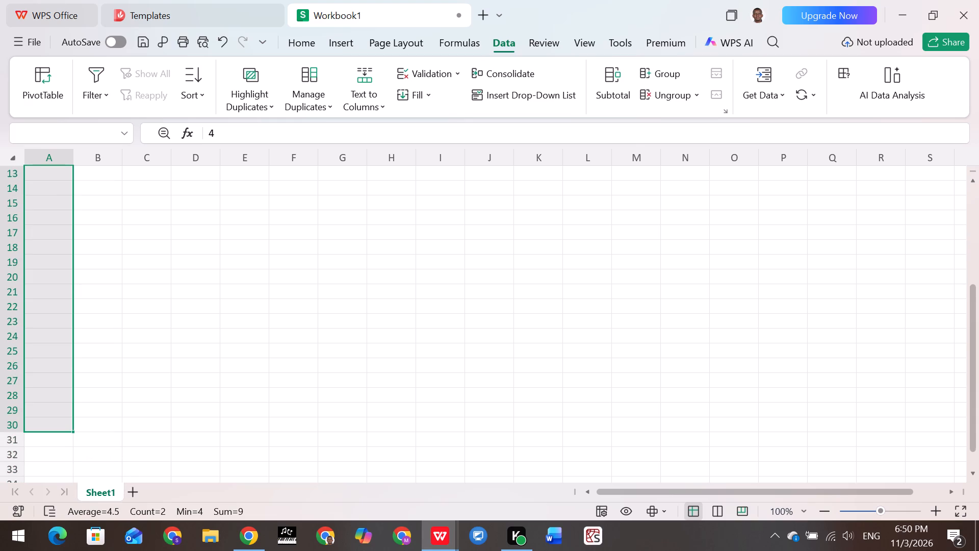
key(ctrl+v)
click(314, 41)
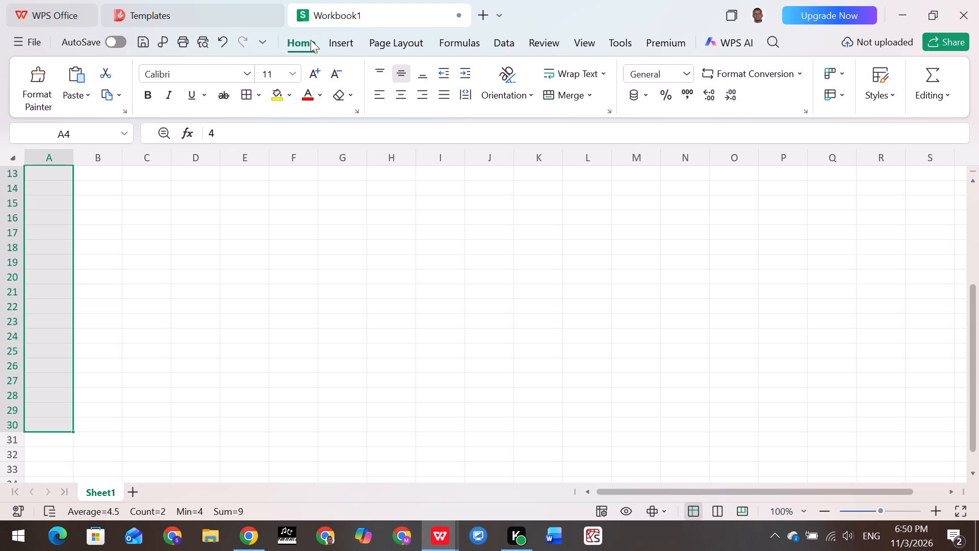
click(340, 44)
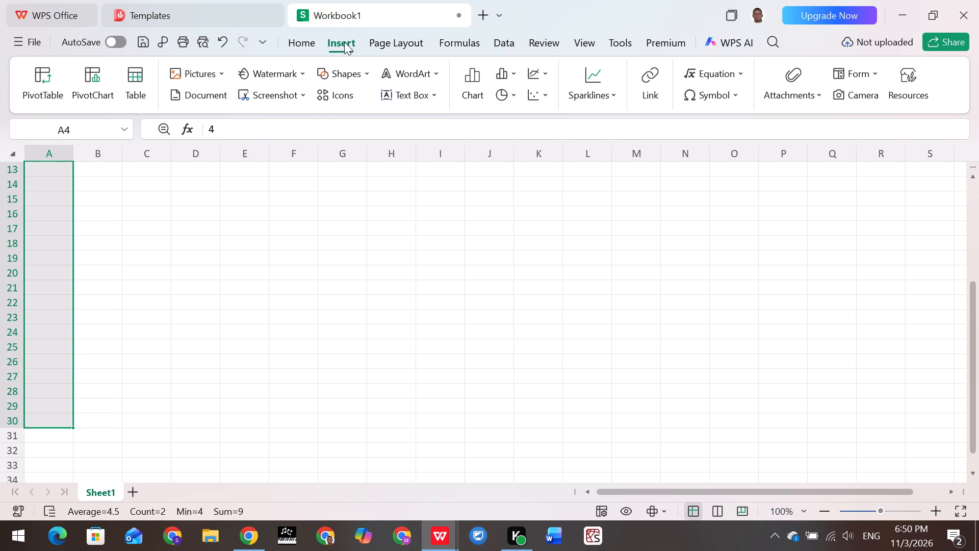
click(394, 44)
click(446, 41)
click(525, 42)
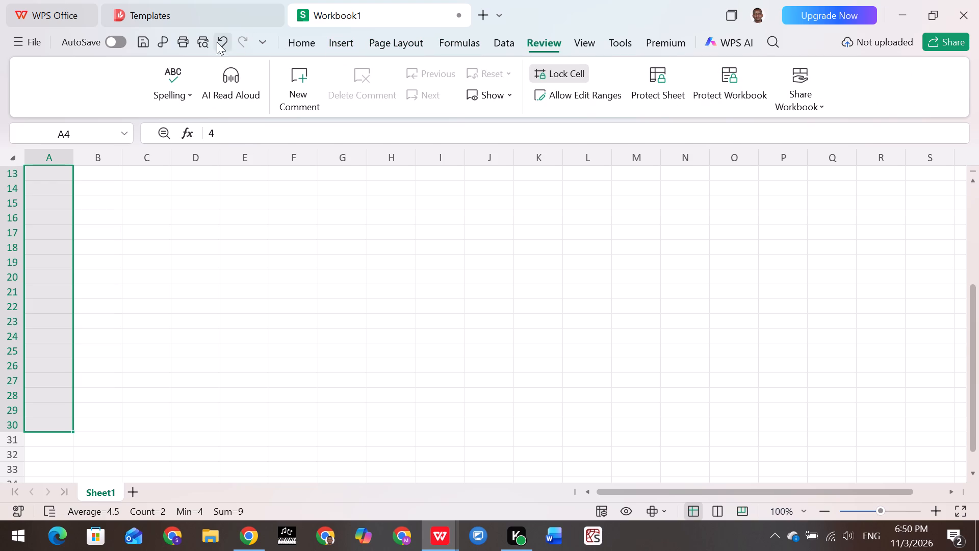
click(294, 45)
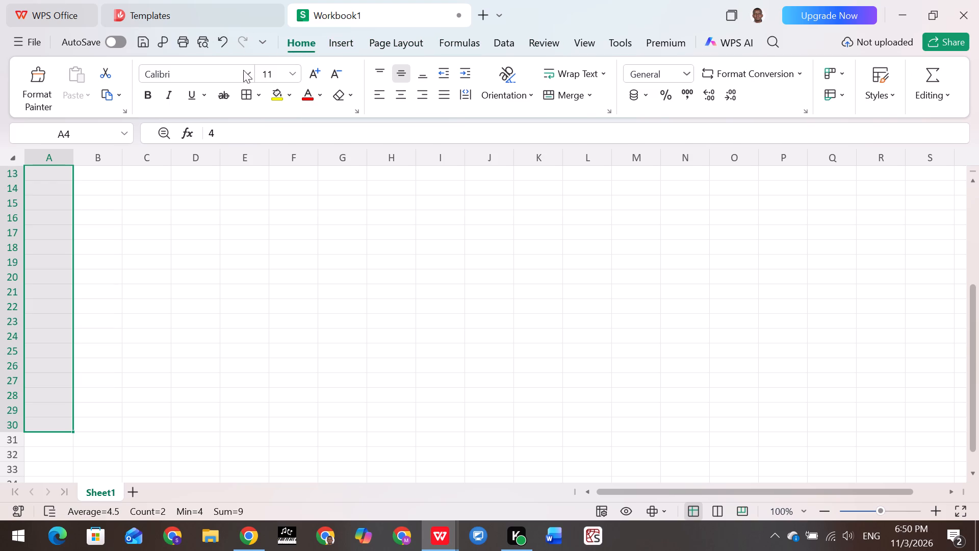
Fill the number series from cell A1 down through A5.
scroll(76, 274, up, 7)
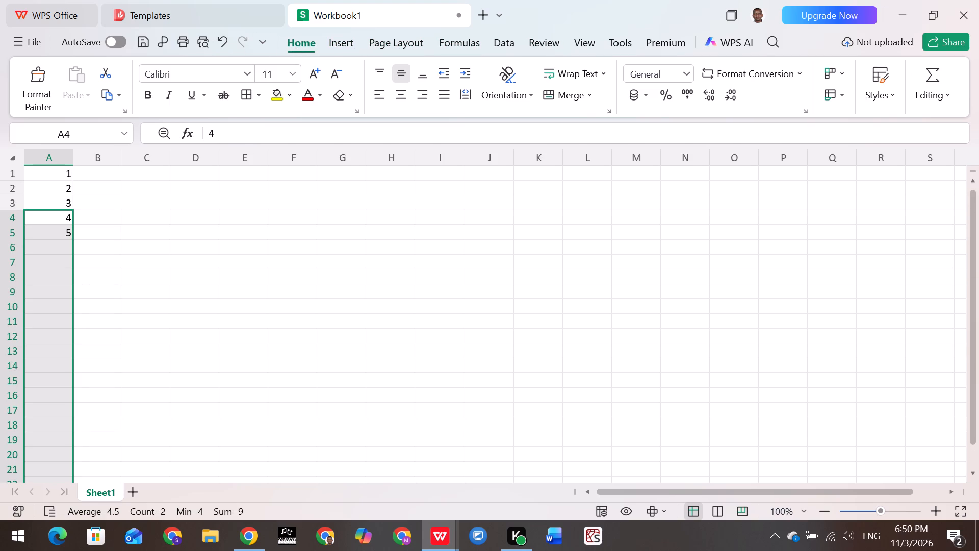
click(63, 233)
click(52, 177)
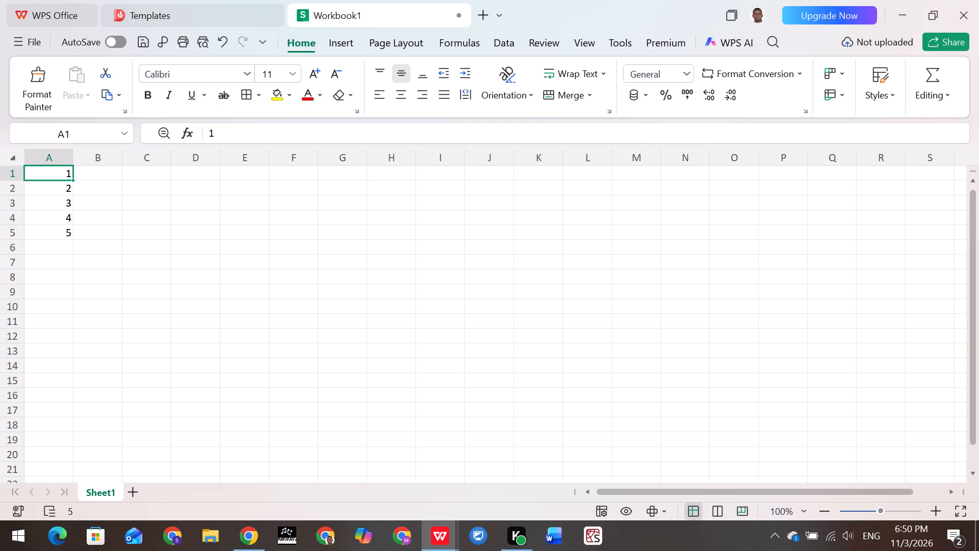
click(72, 182)
drag(72, 183, 71, 196)
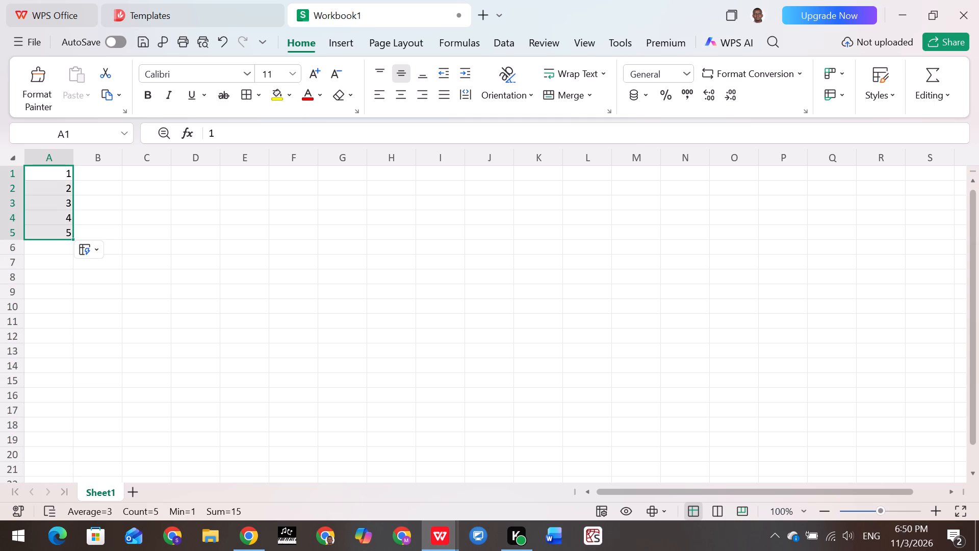
drag(71, 196, 68, 214)
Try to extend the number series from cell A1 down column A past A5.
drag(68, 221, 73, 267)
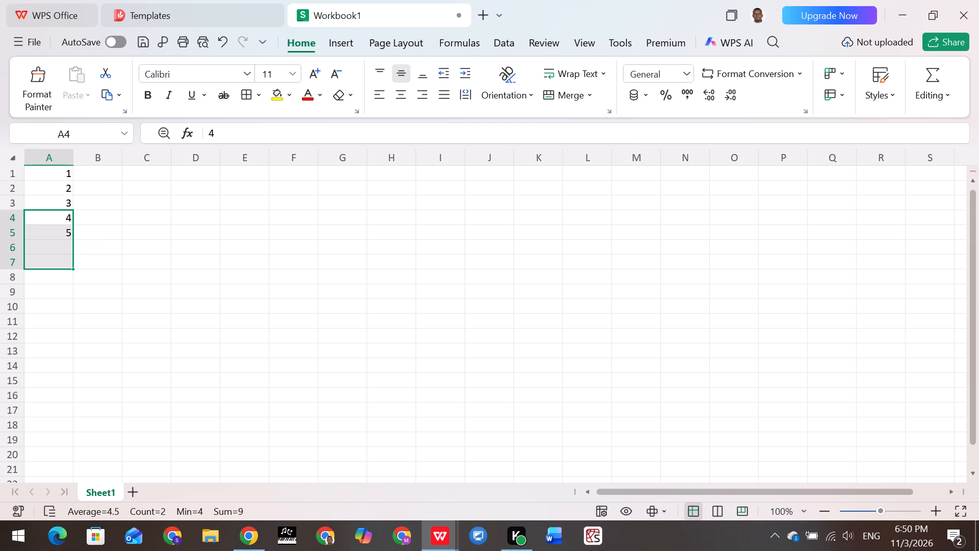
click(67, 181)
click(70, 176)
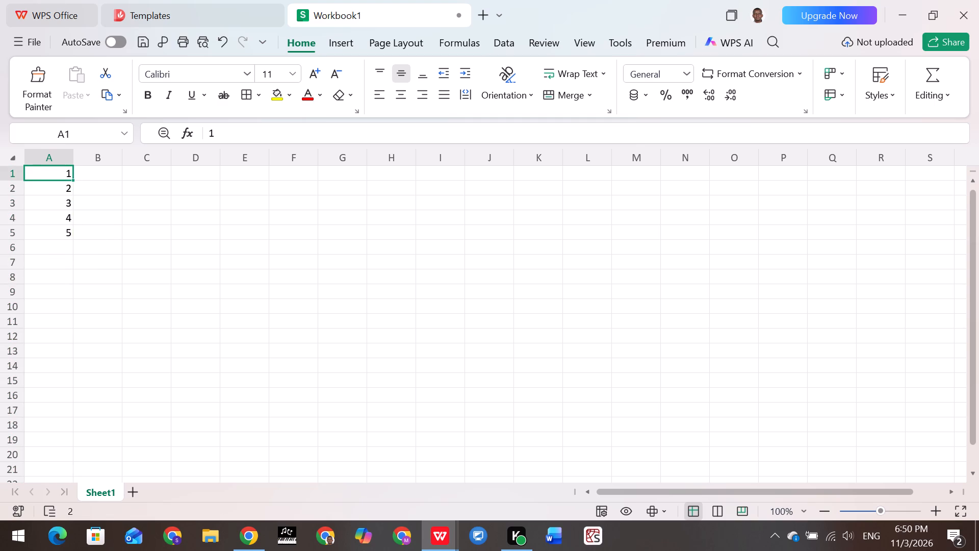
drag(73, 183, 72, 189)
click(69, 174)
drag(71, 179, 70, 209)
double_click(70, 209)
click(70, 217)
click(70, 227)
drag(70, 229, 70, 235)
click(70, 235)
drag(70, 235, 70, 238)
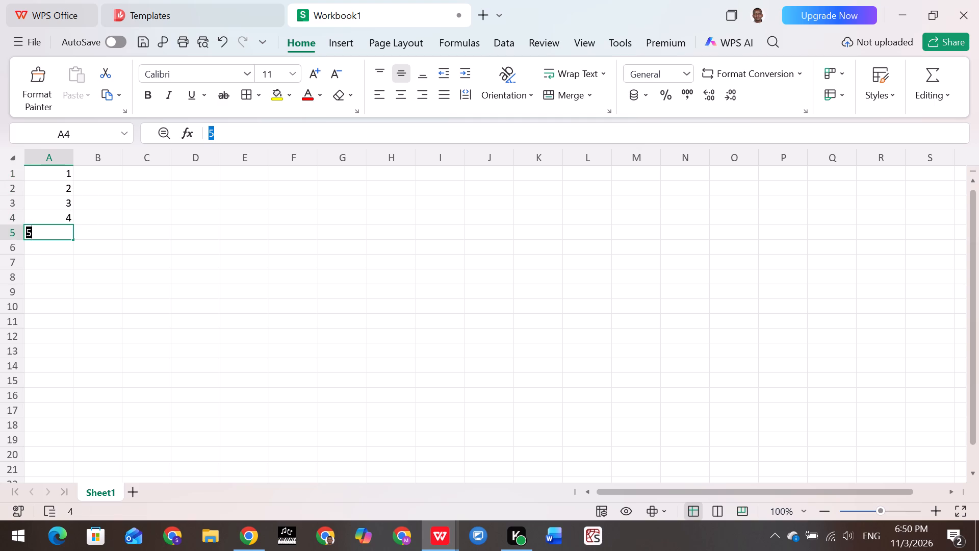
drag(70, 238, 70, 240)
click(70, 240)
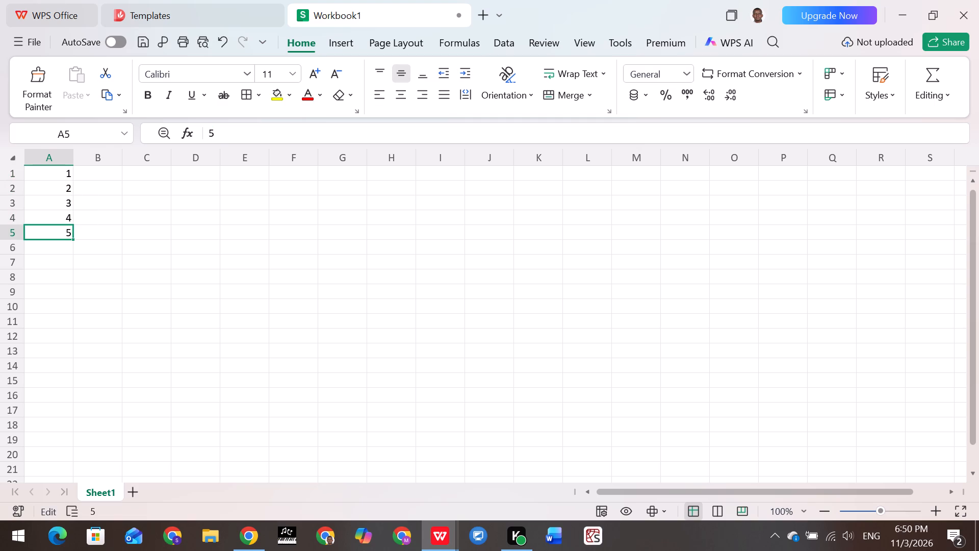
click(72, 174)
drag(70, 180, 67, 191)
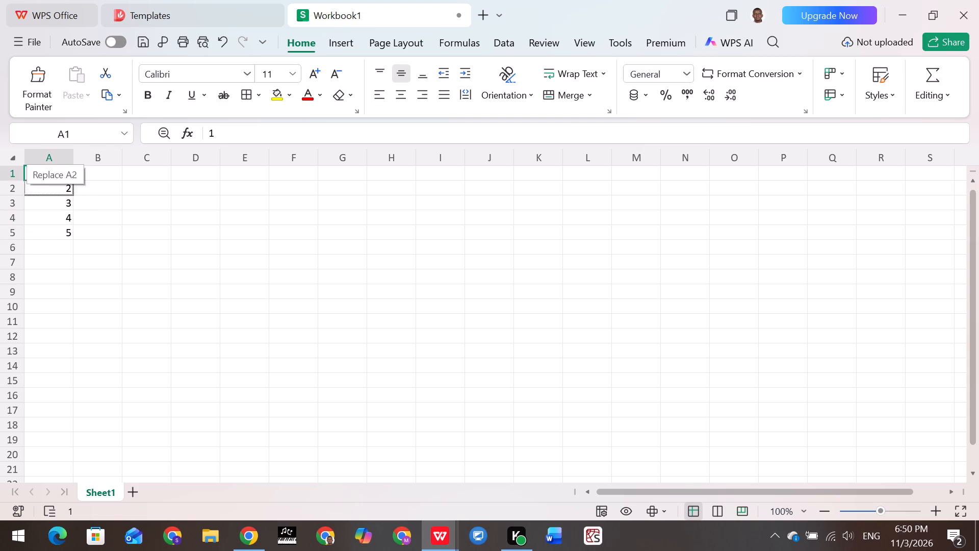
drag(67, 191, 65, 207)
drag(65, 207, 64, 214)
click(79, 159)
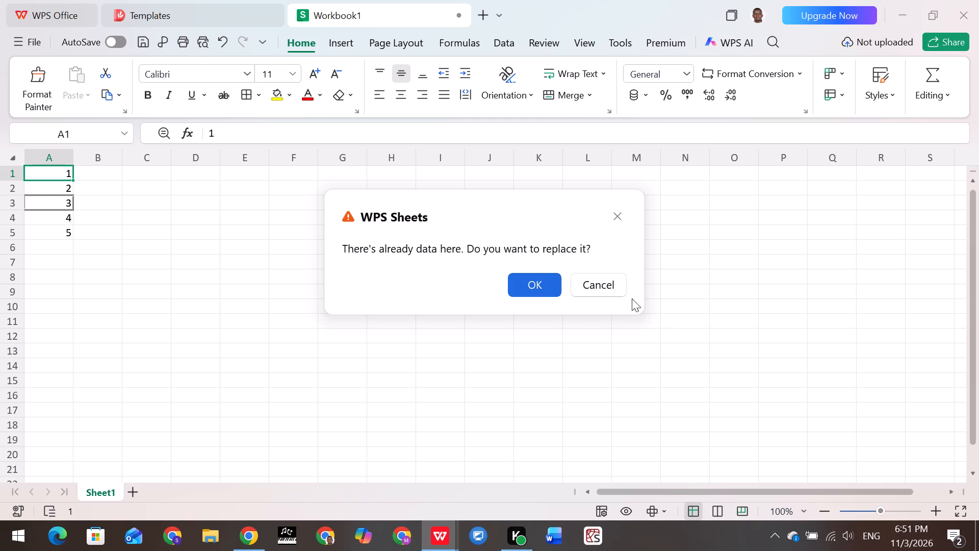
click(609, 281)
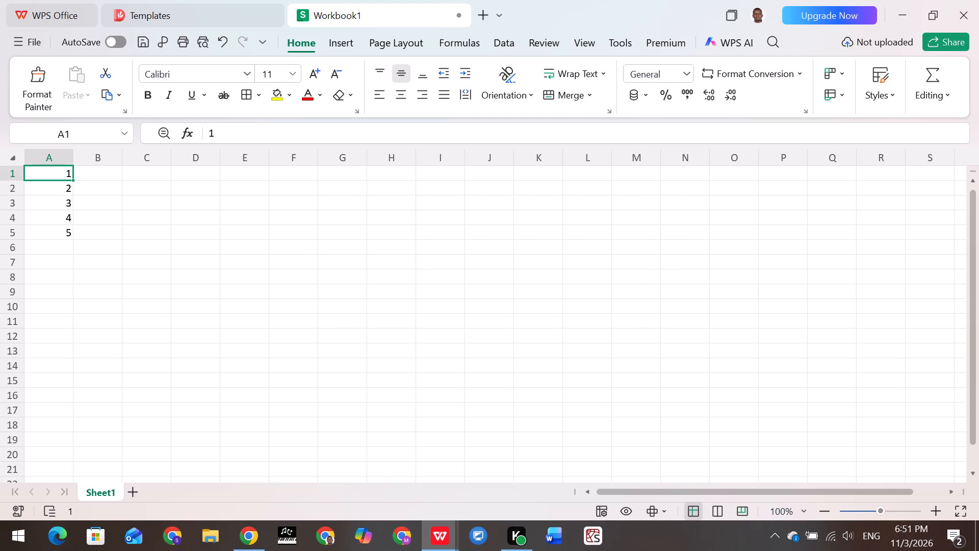
Fill the number series from cell A1 down to A8, giving 1 to 8.
drag(72, 179, 70, 220)
drag(70, 220, 70, 279)
click(70, 284)
click(67, 308)
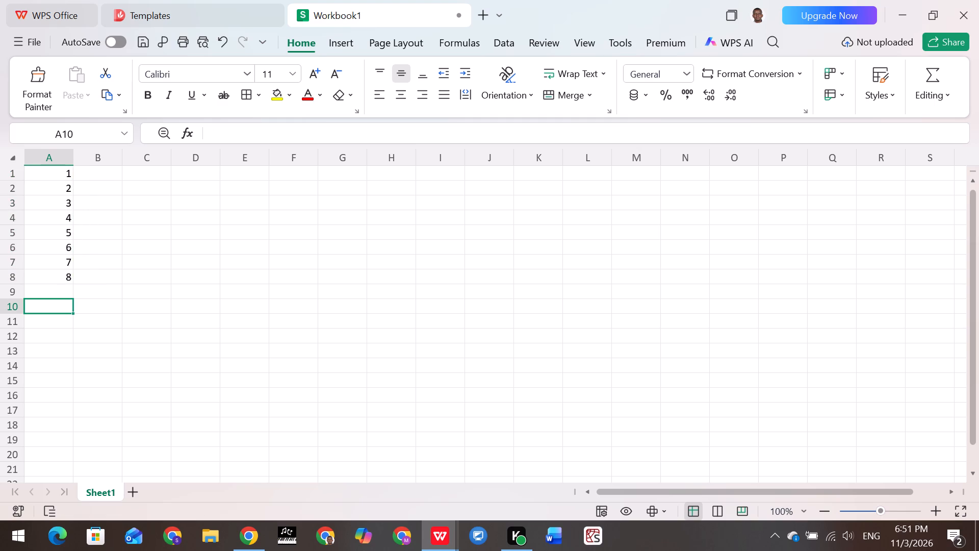
Move the 8 from cell A8 down to A10 while trying to extend the series.
click(73, 285)
click(72, 271)
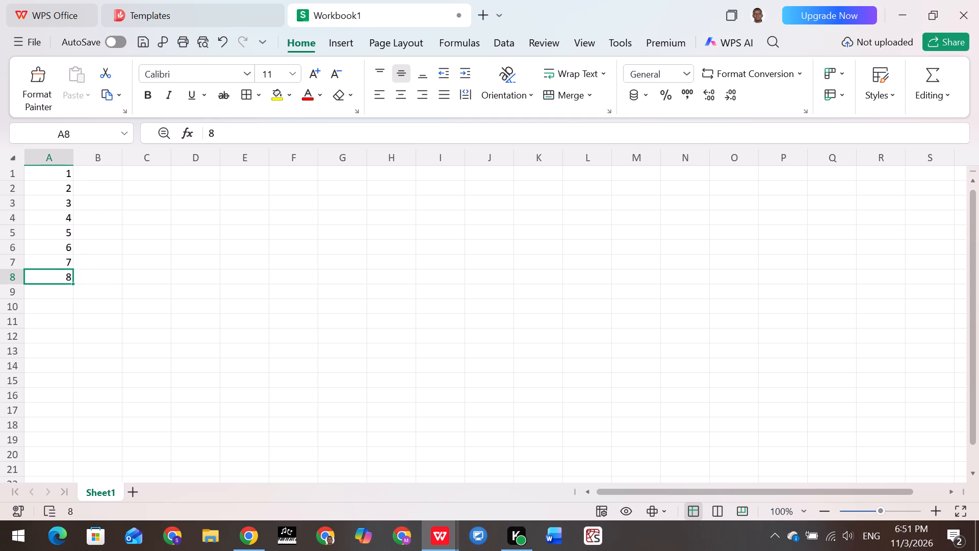
double_click(73, 286)
drag(73, 312, 74, 318)
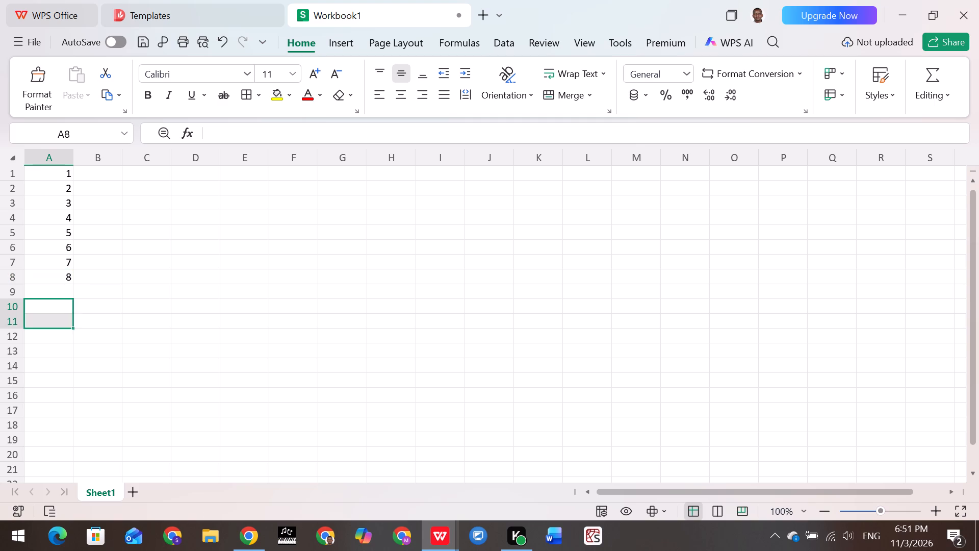
drag(74, 318, 74, 319)
click(63, 278)
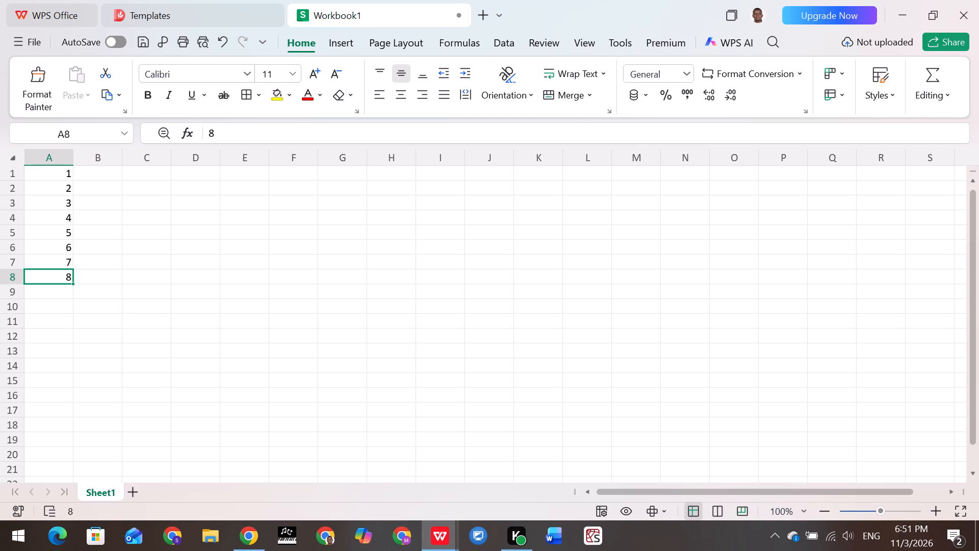
drag(72, 279, 71, 300)
click(71, 300)
double_click(70, 324)
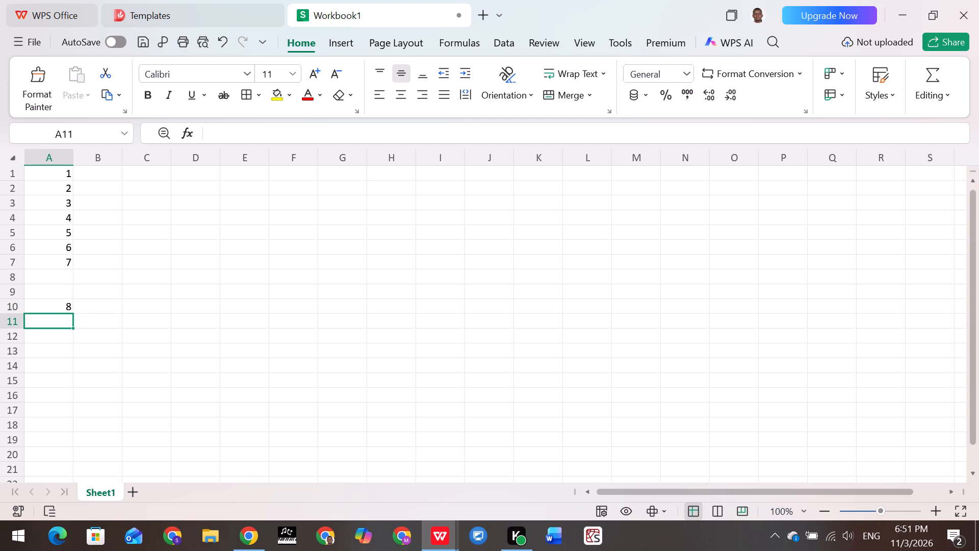
Try to undo the last move, and clear the 8 from cell A10.
key(ctrl+z)
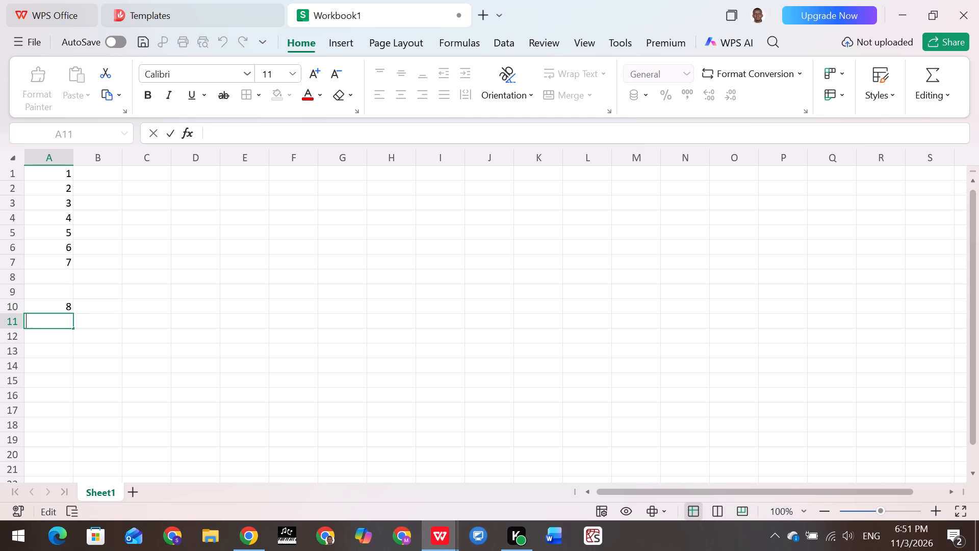
key(ctrl+z)
key(ctrl+z)
key(ctrl+z)
key(ctrl+z)
key(ctrl+z)
key(BackSpace)
click(59, 306)
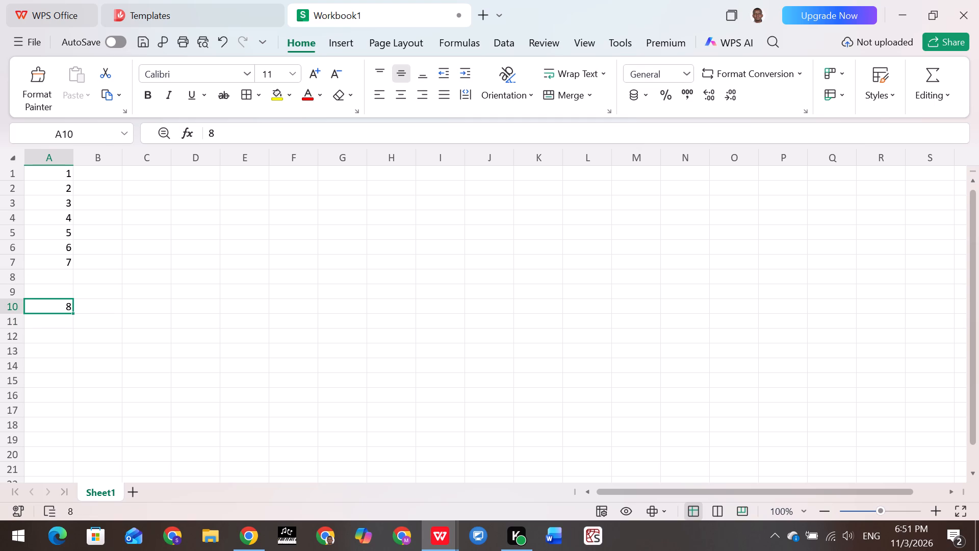
key(BackSpace)
key(BackSpace)
key(BackSpace)
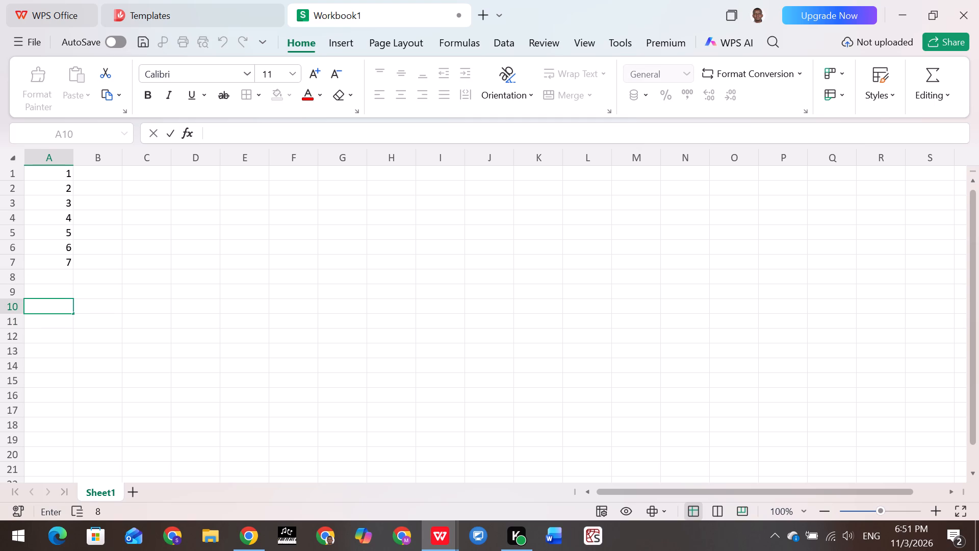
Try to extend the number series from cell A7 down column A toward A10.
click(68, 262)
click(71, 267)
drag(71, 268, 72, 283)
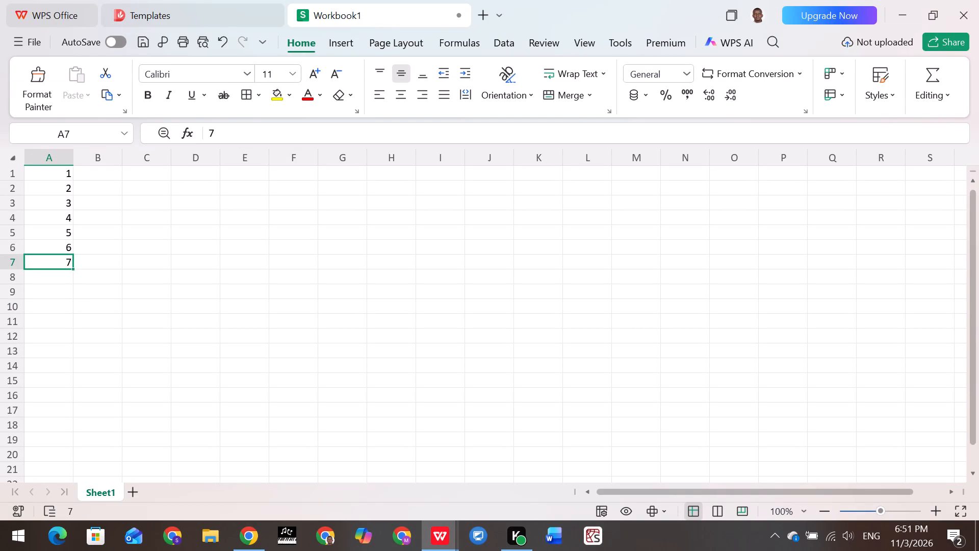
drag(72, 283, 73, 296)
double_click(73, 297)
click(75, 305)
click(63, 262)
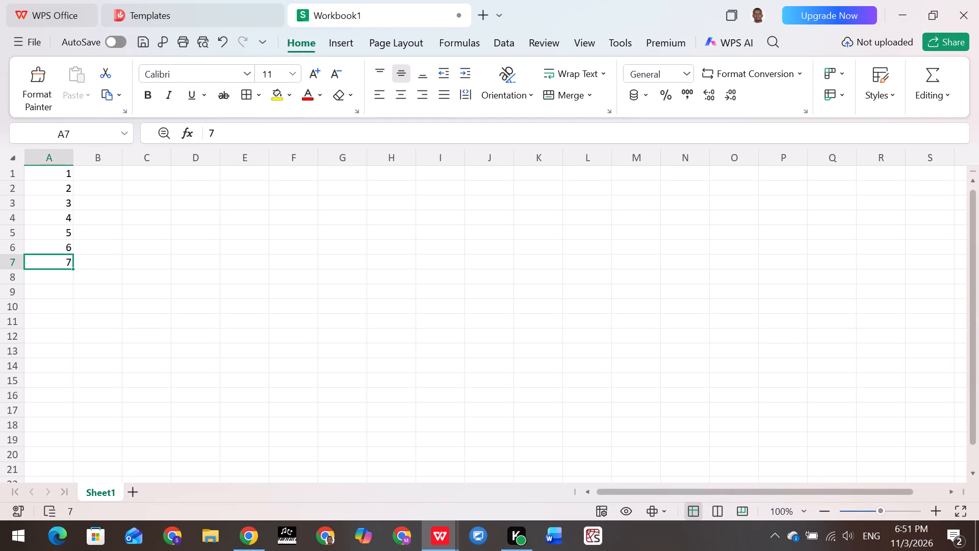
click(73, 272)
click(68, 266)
Move the 7 from cell A7 down to A10.
drag(68, 269, 68, 297)
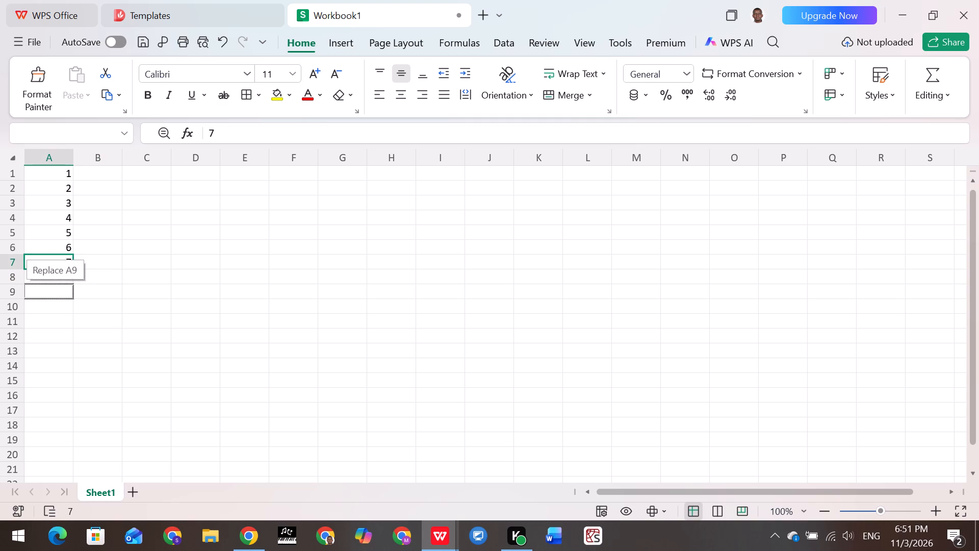
drag(68, 297, 68, 300)
click(67, 302)
click(67, 319)
click(56, 267)
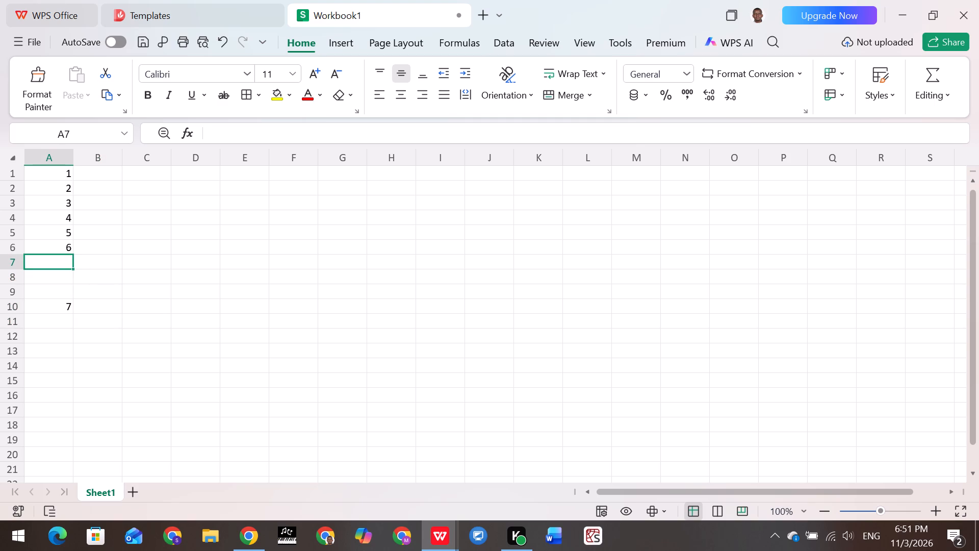
Clear the 7 from cell A10.
click(64, 309)
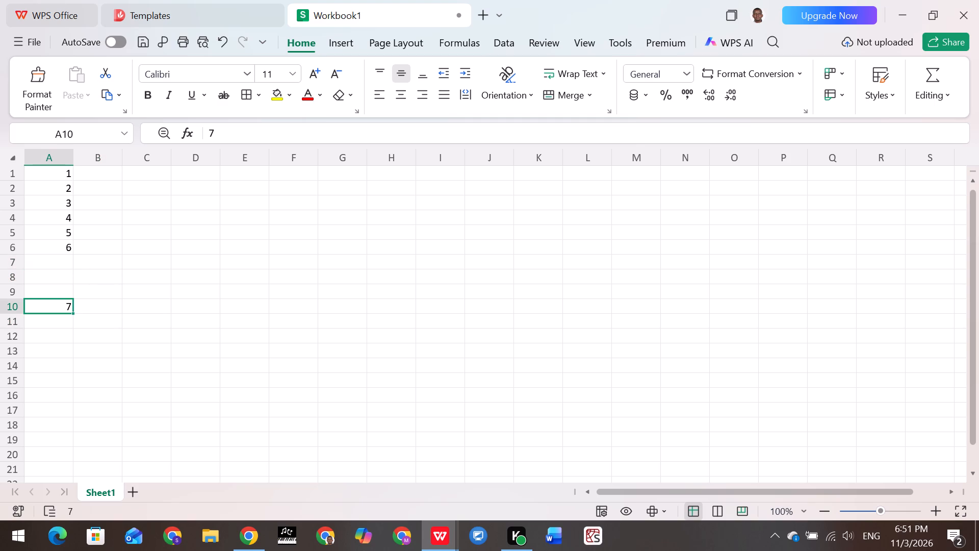
key(Delete)
key(BackSpace)
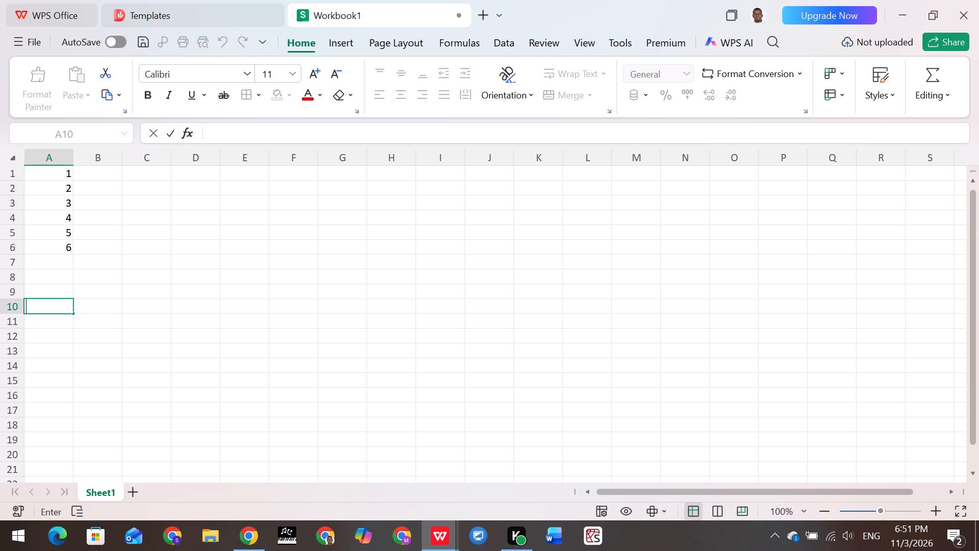
Select column A from cell A1 down to A30, and try to paste into that range.
click(53, 171)
drag(53, 171, 54, 186)
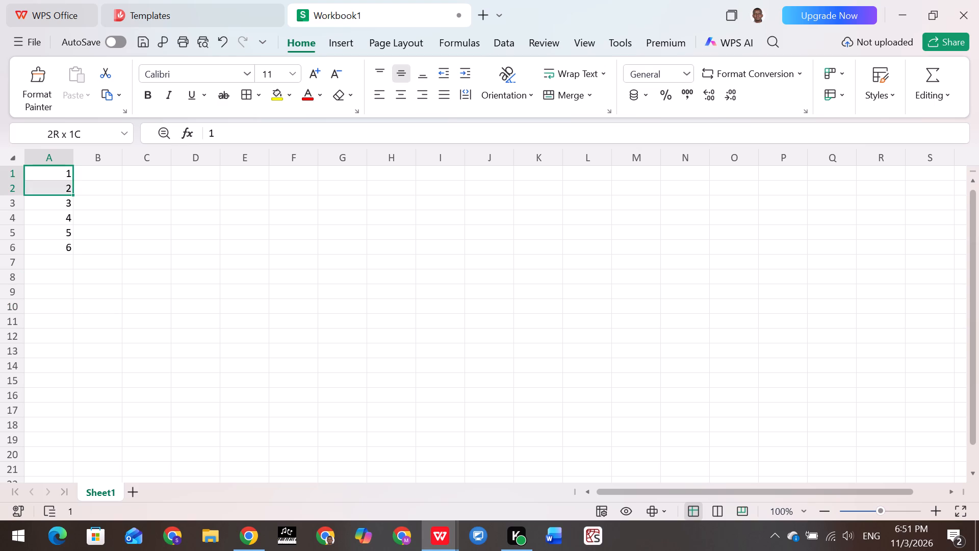
drag(54, 186, 51, 313)
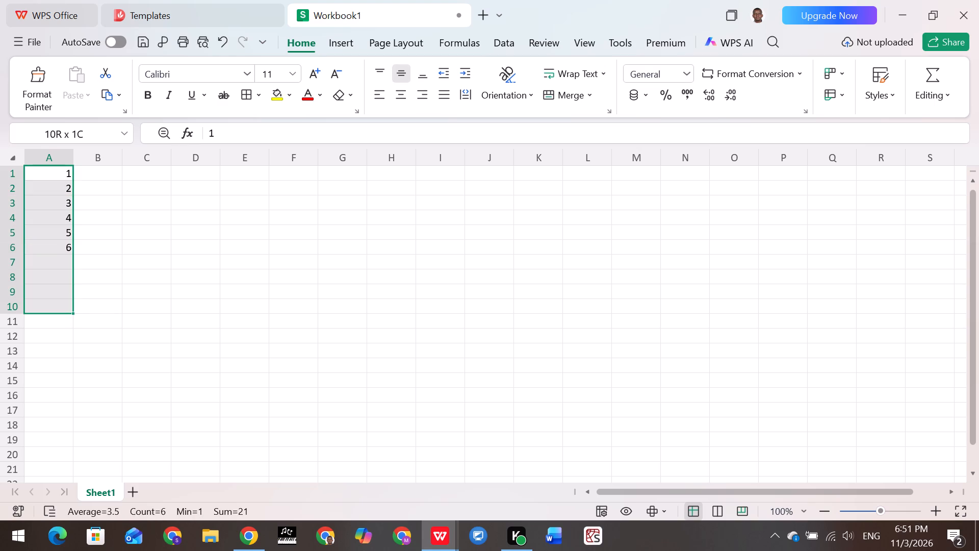
drag(51, 313, 41, 431)
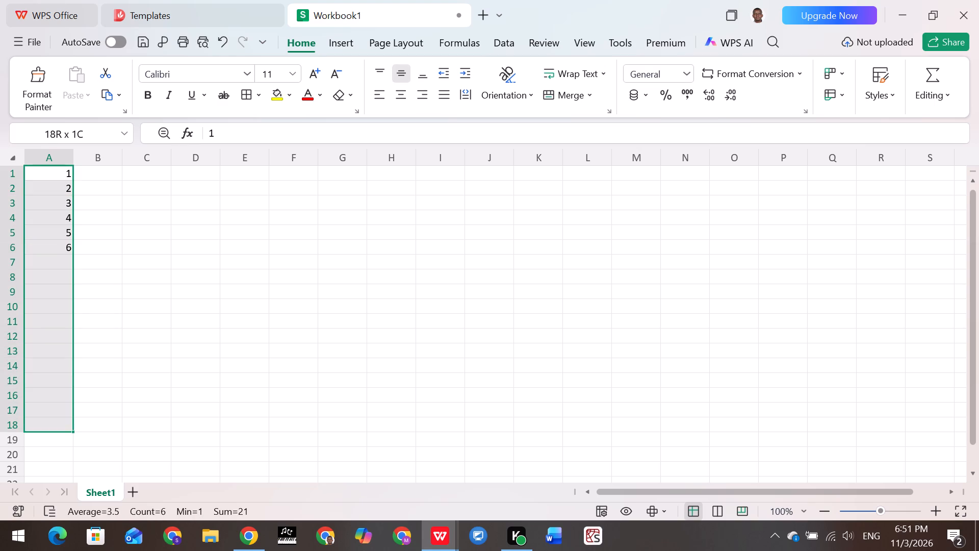
drag(41, 431, 42, 492)
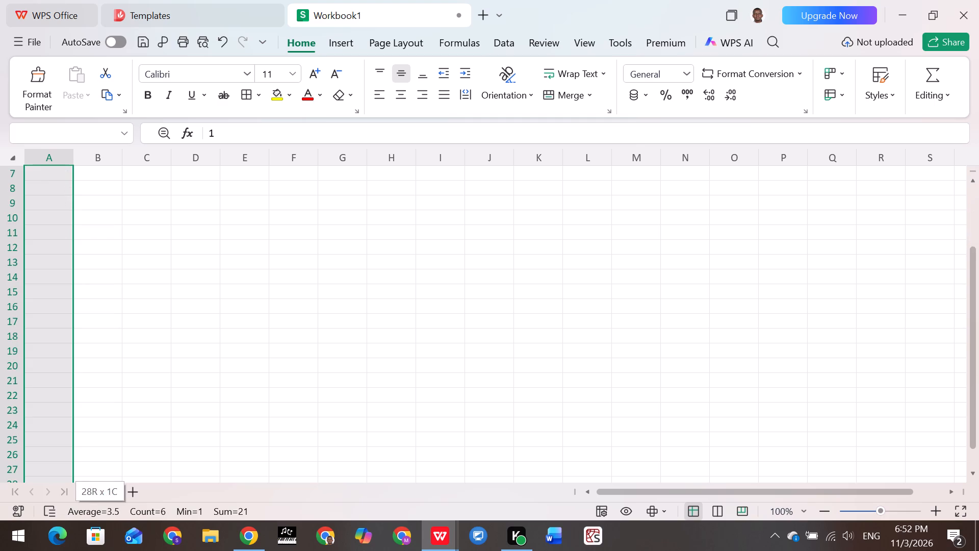
drag(42, 492, 38, 472)
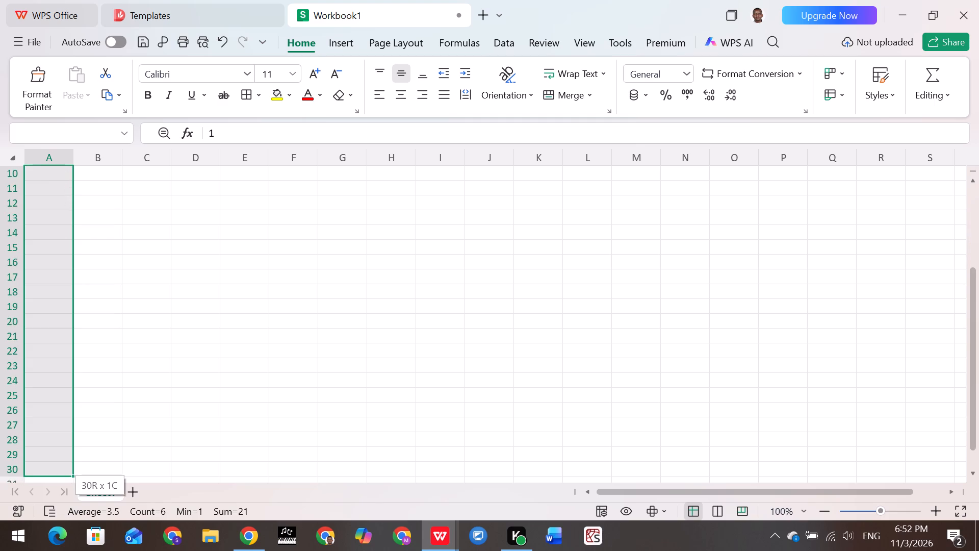
drag(38, 472, 37, 470)
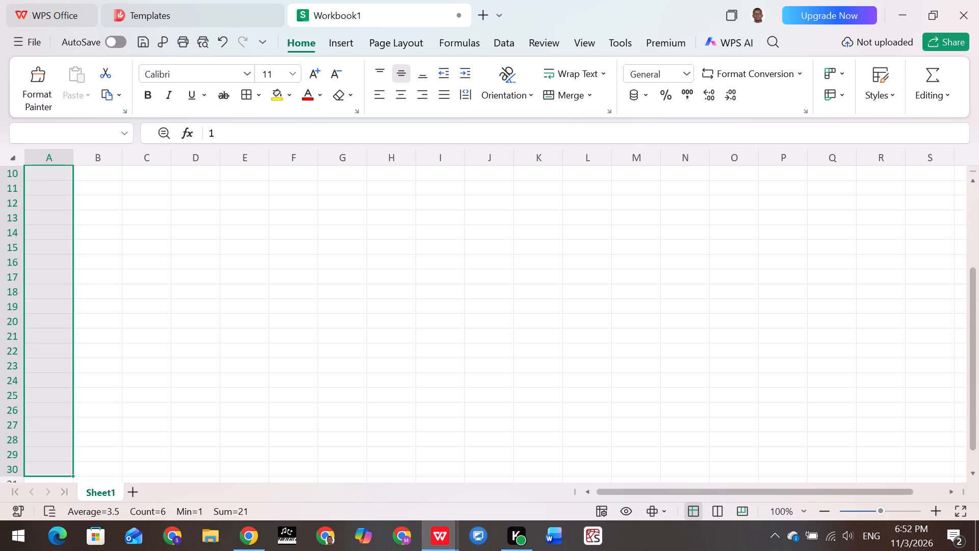
key(ctrl+v)
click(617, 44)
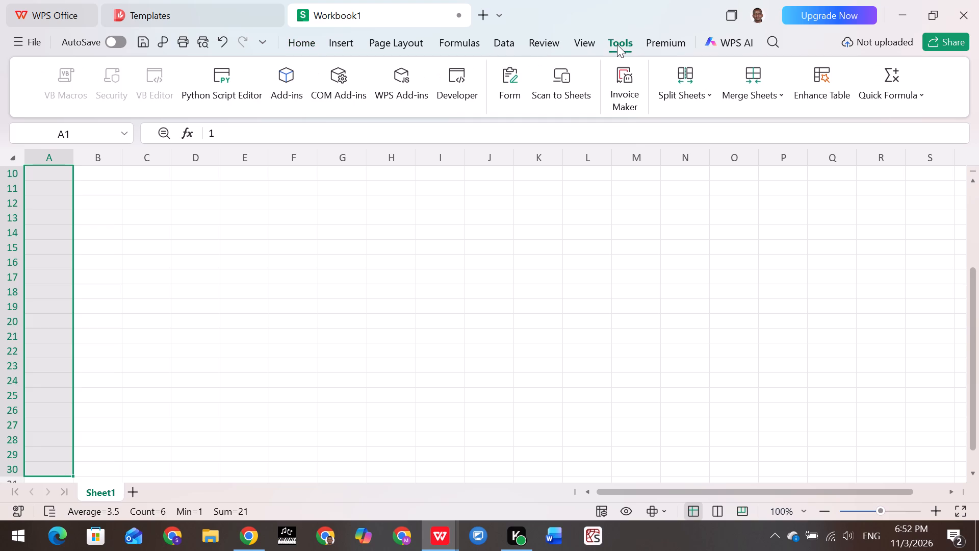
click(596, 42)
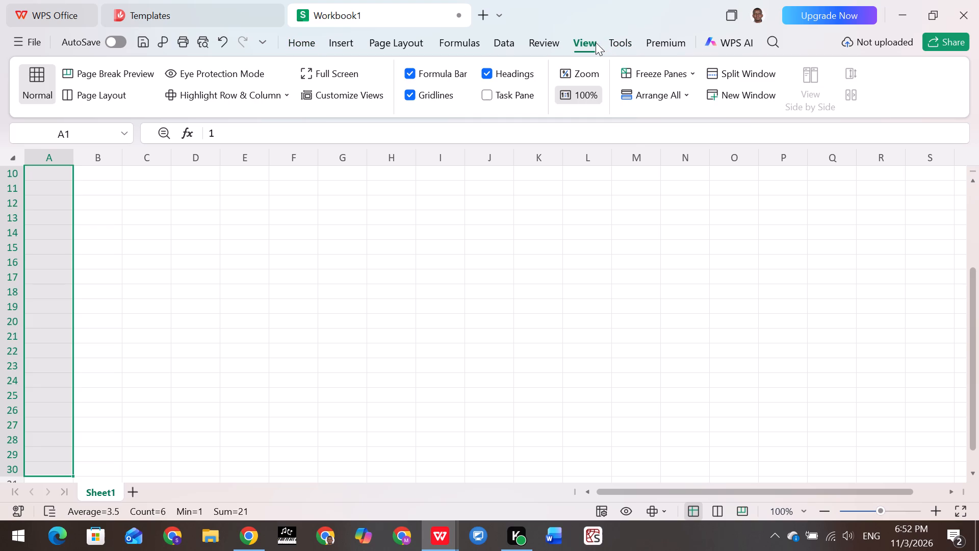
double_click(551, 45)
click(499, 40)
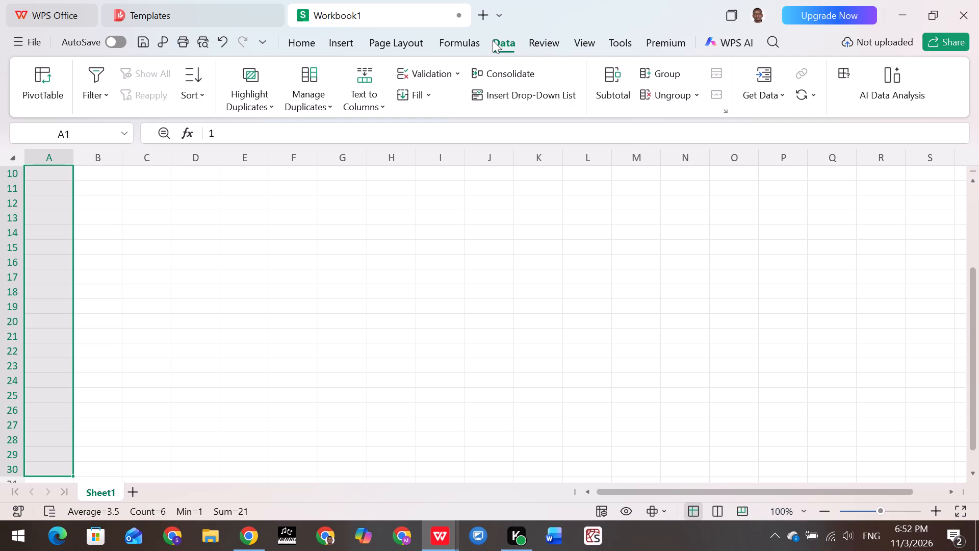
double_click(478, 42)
Extend the number series from the 6 in cell A6 down column A to 30 in cell A30.
scroll(84, 166, up, 3)
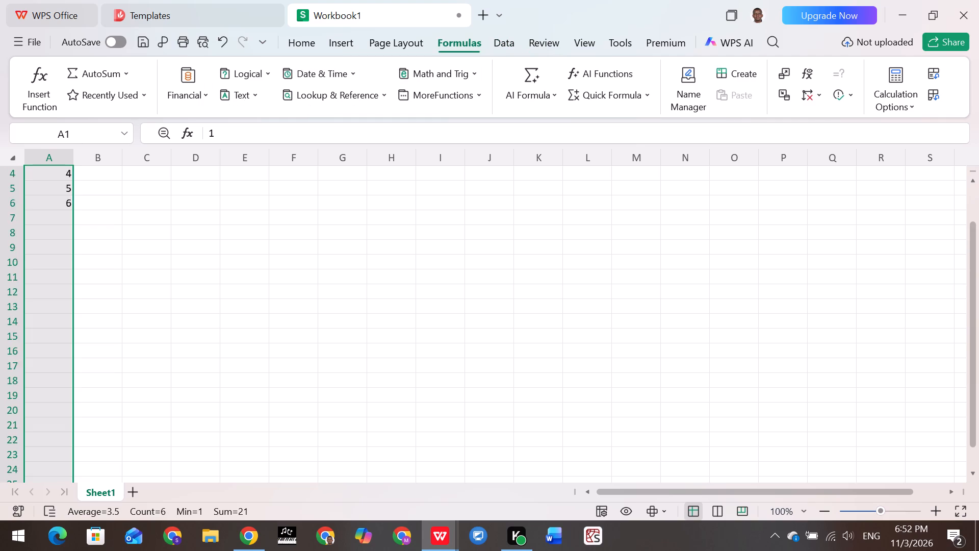
scroll(90, 185, up, 5)
click(72, 255)
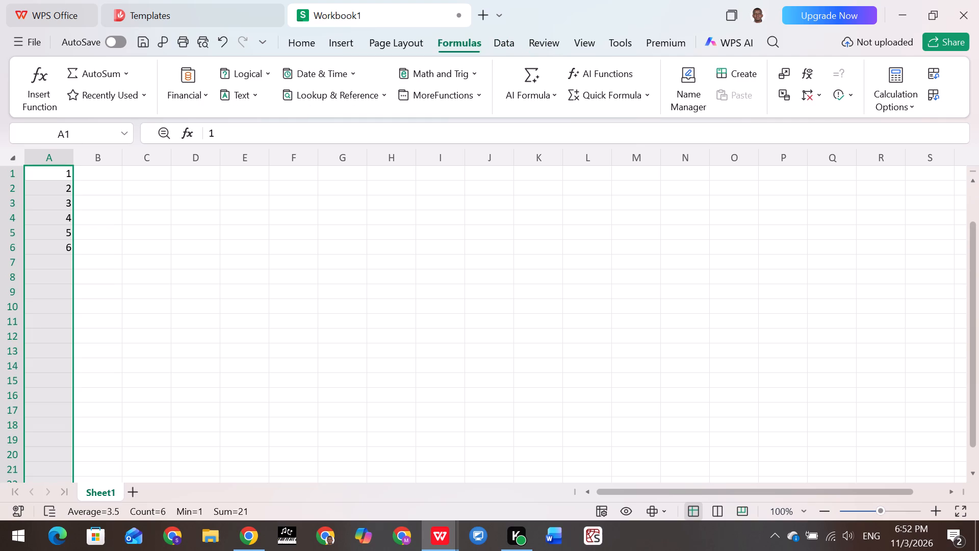
click(72, 249)
click(70, 245)
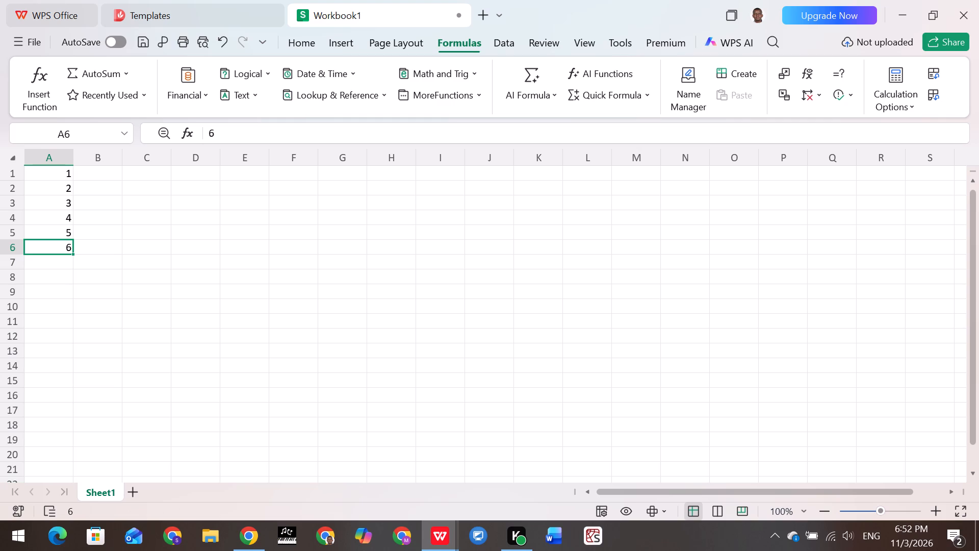
drag(72, 257, 70, 308)
drag(70, 308, 72, 403)
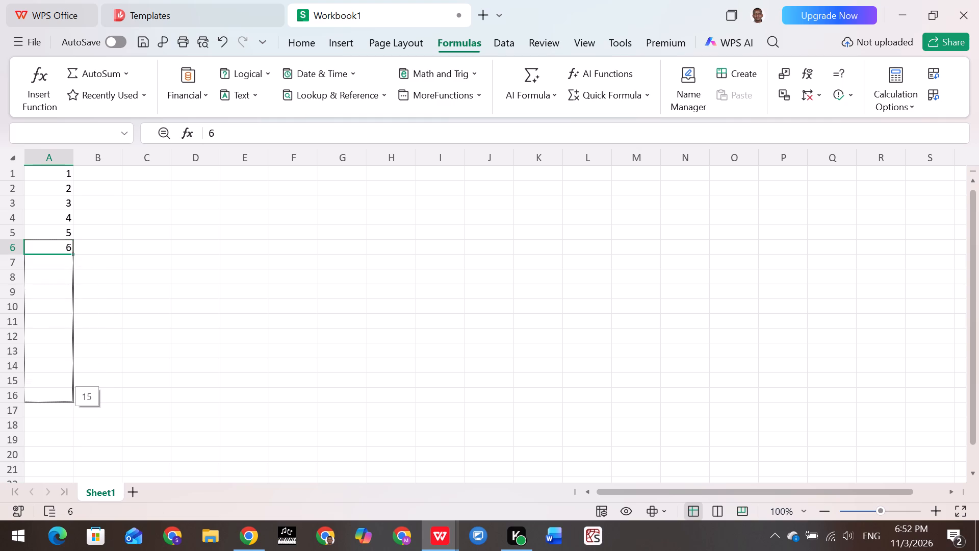
drag(72, 403, 70, 454)
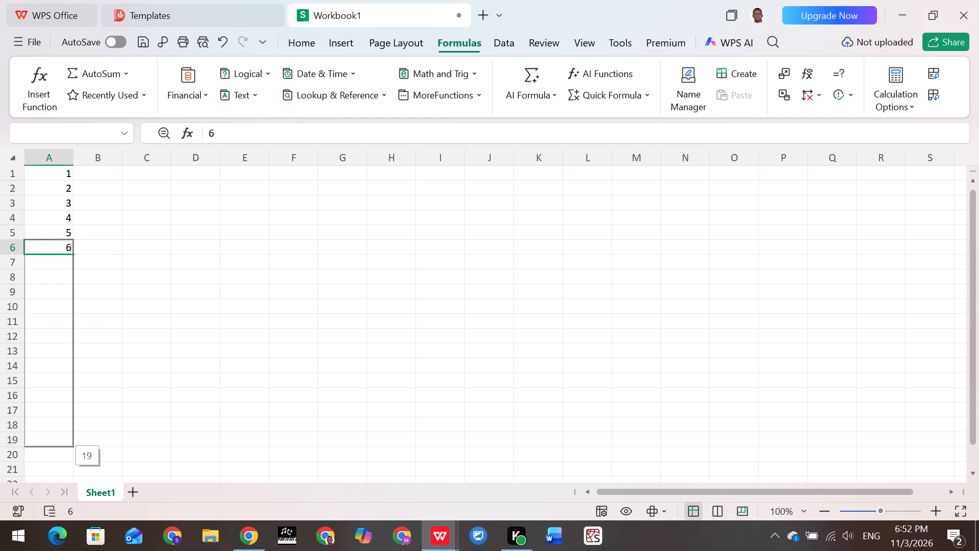
drag(70, 454, 74, 483)
drag(74, 483, 74, 490)
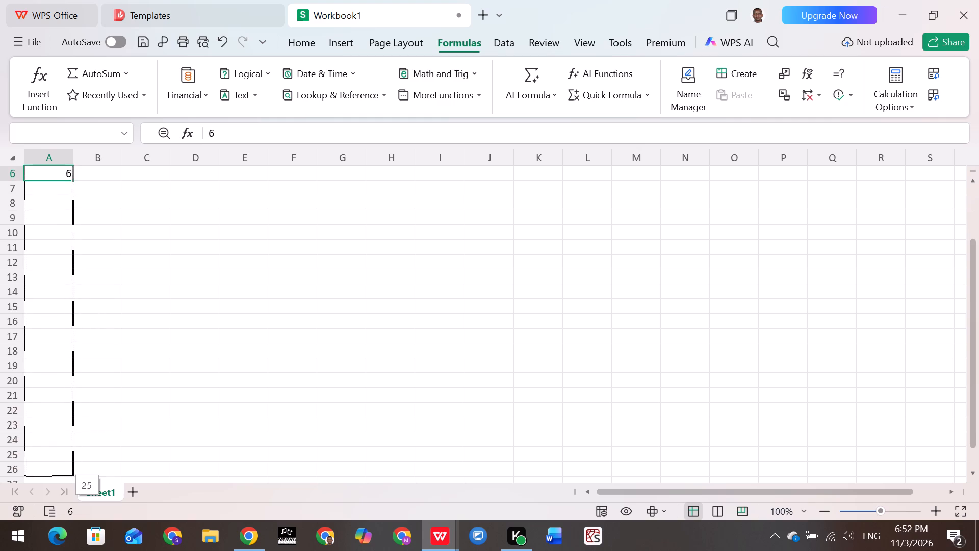
drag(74, 490, 74, 496)
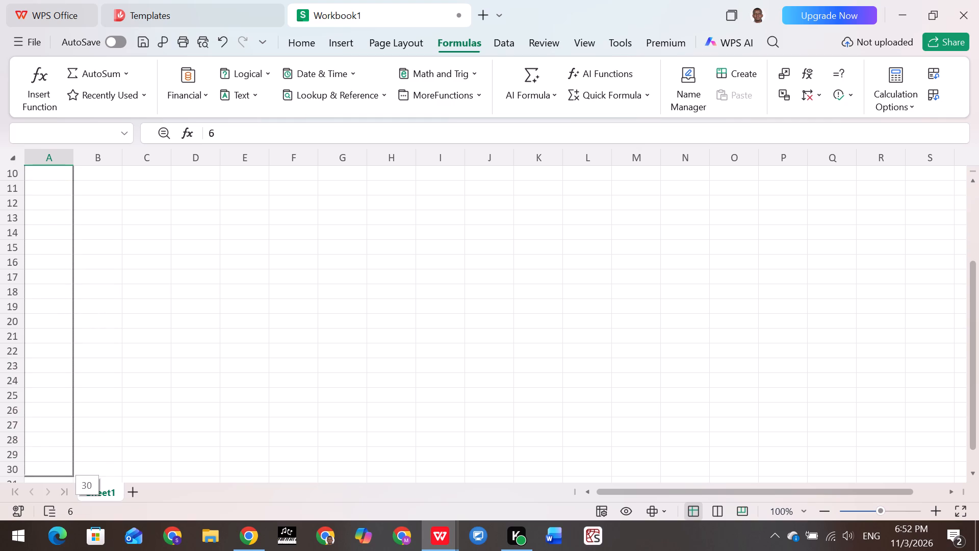
drag(74, 496, 68, 457)
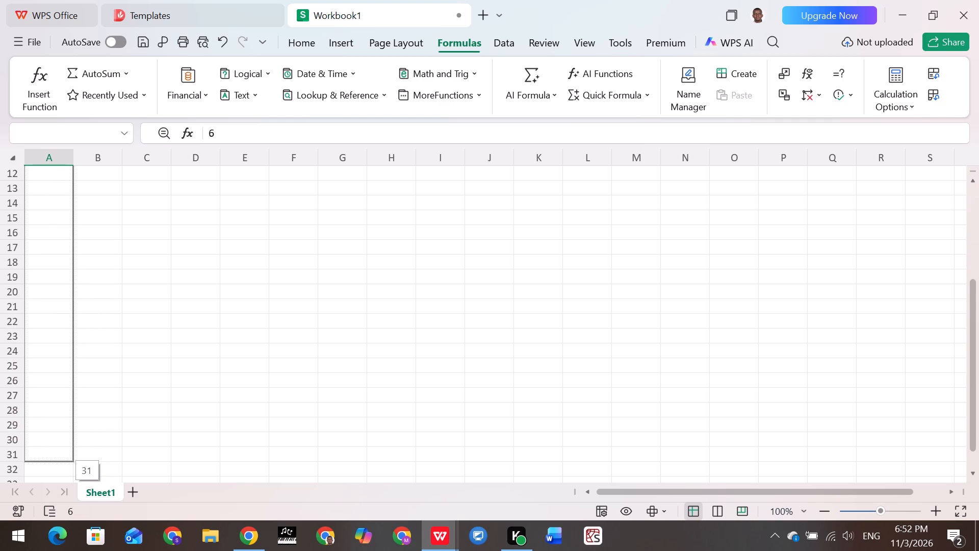
drag(68, 457, 74, 447)
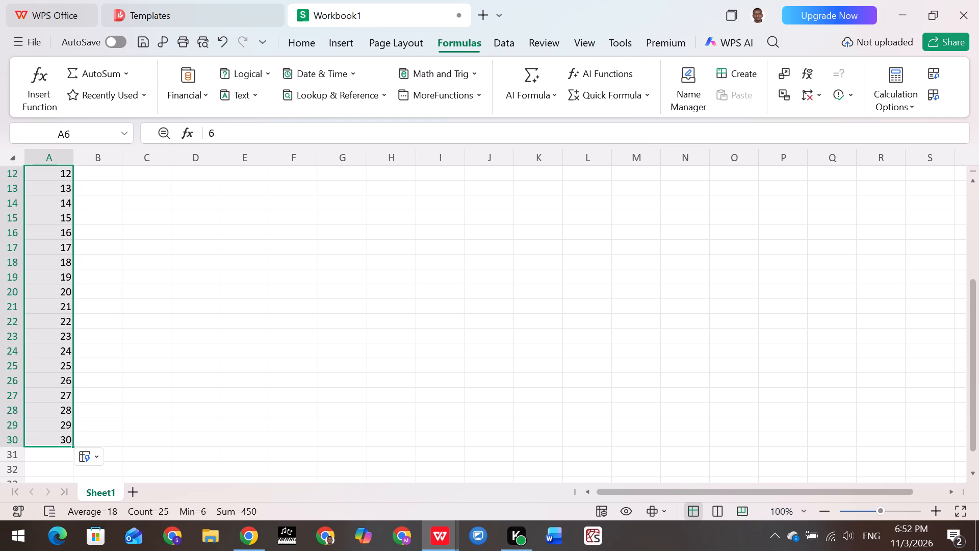
click(112, 246)
Insert one blank row above row 1, over the start of the number list.
scroll(137, 247, up, 4)
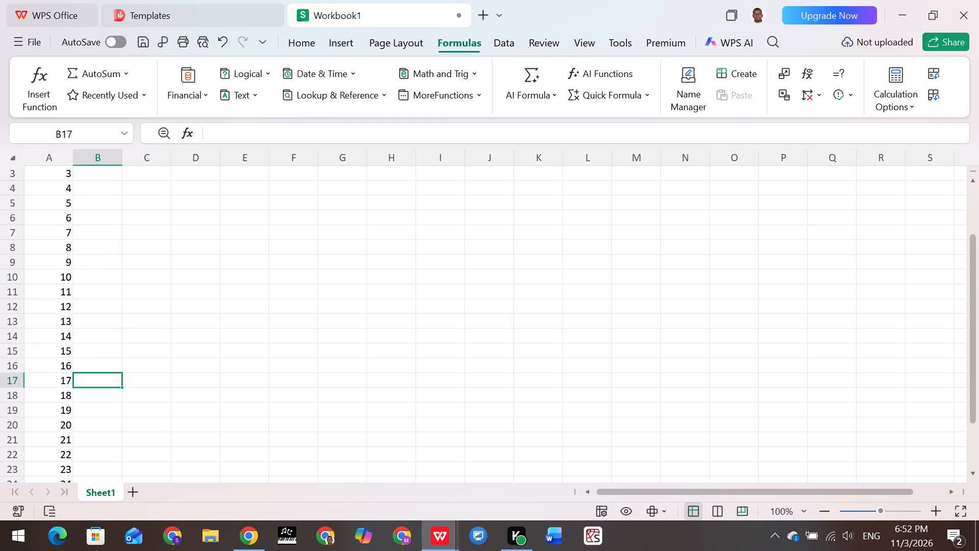
scroll(137, 247, up, 6)
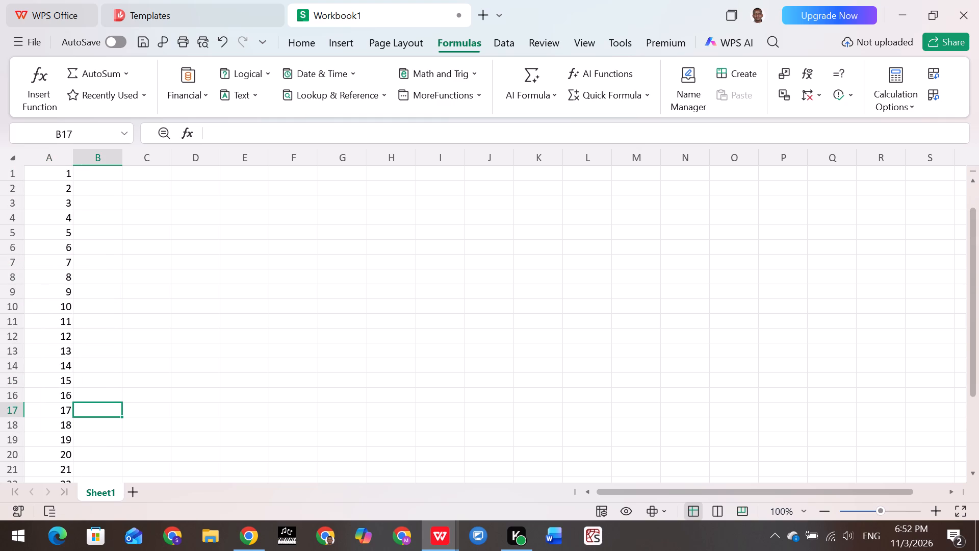
click(92, 175)
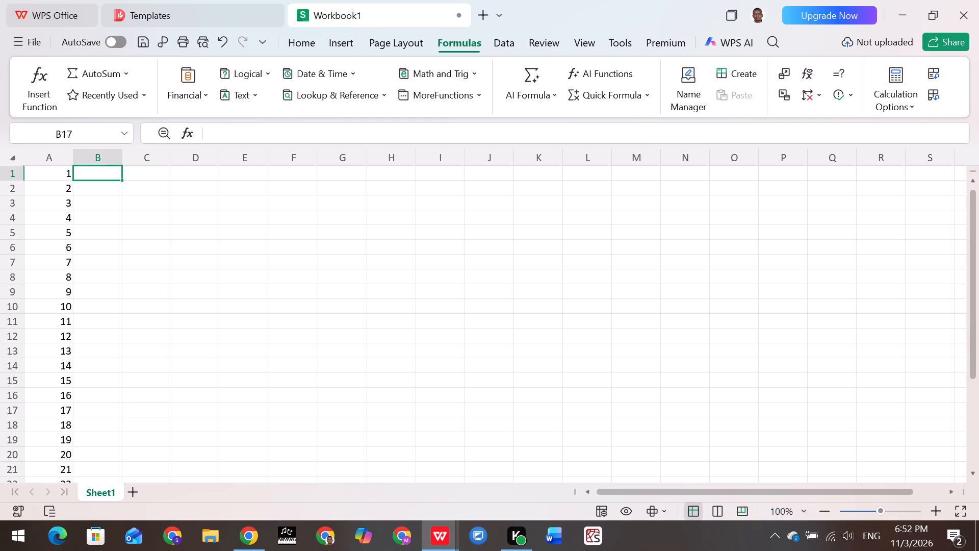
click(15, 179)
click(14, 173)
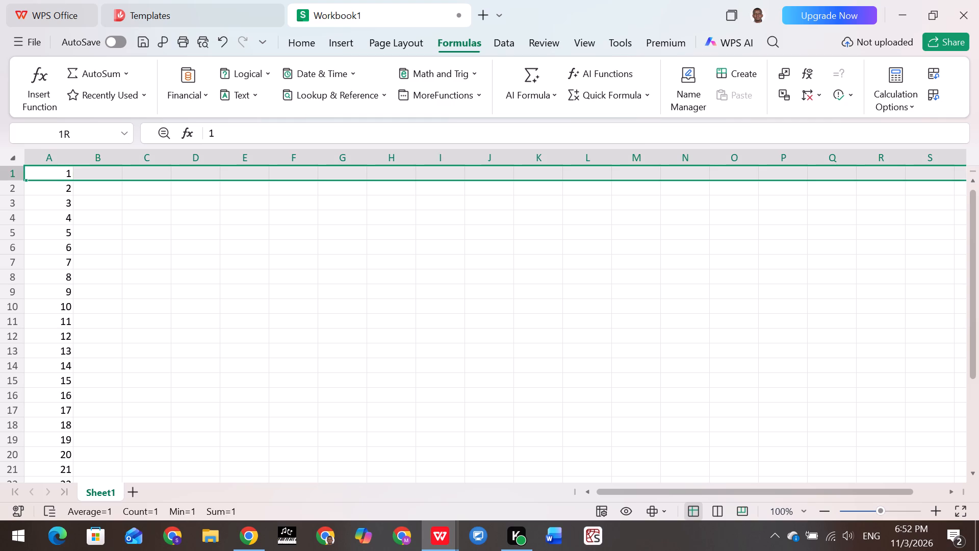
right_click(14, 172)
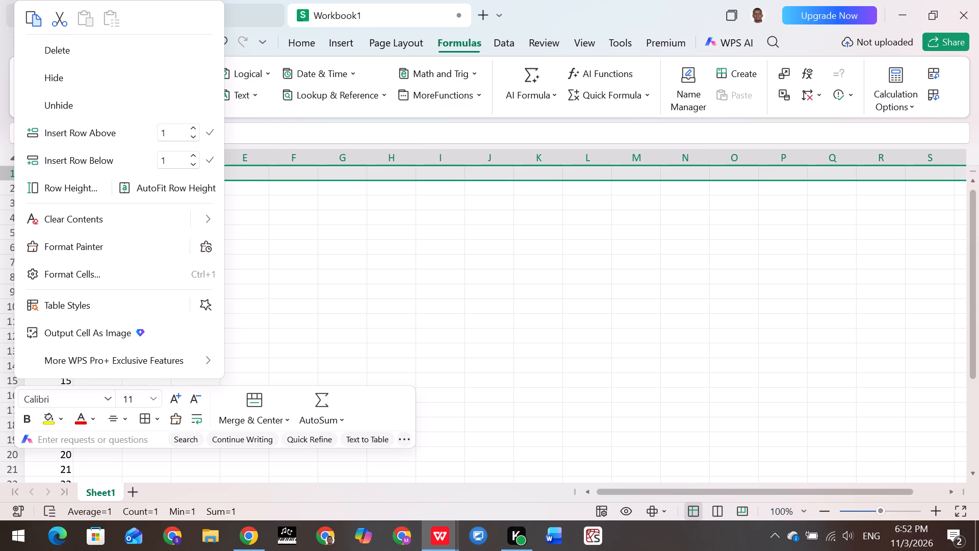
click(105, 131)
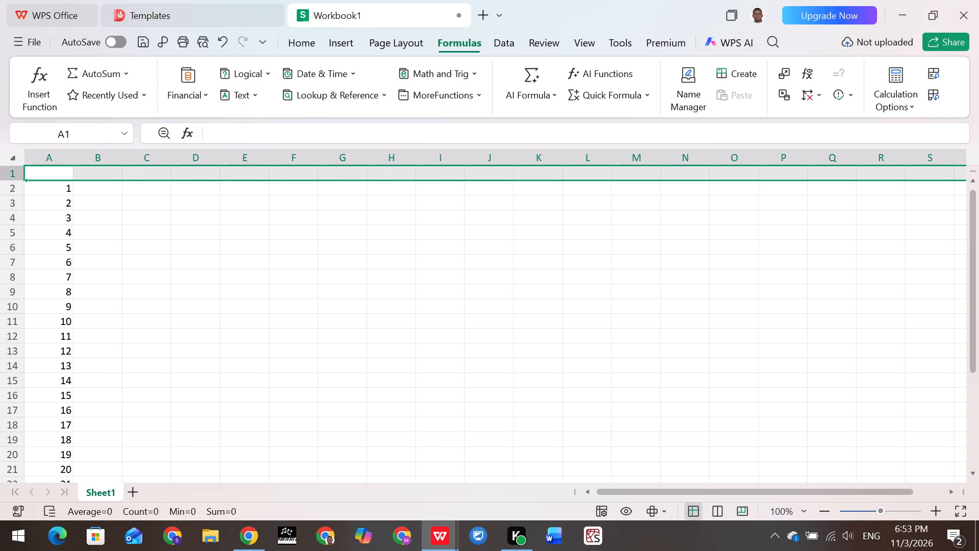
Enter the header ID in cell A1 and make its text bold.
click(42, 176)
click(42, 176)
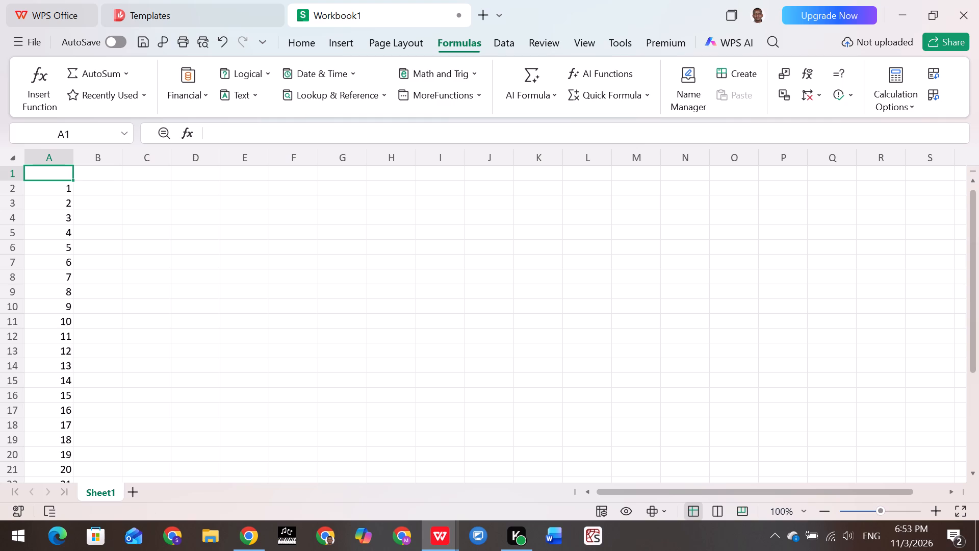
key(i)
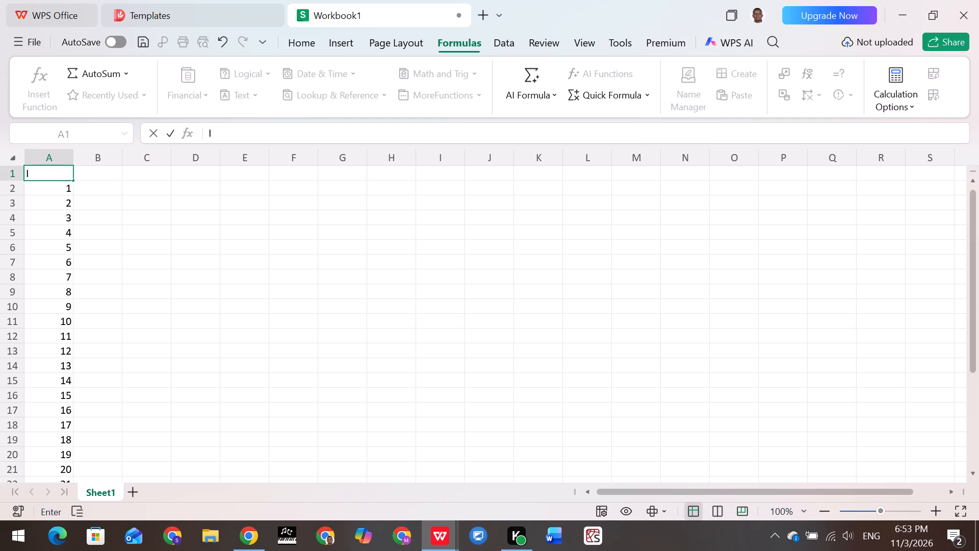
key(d)
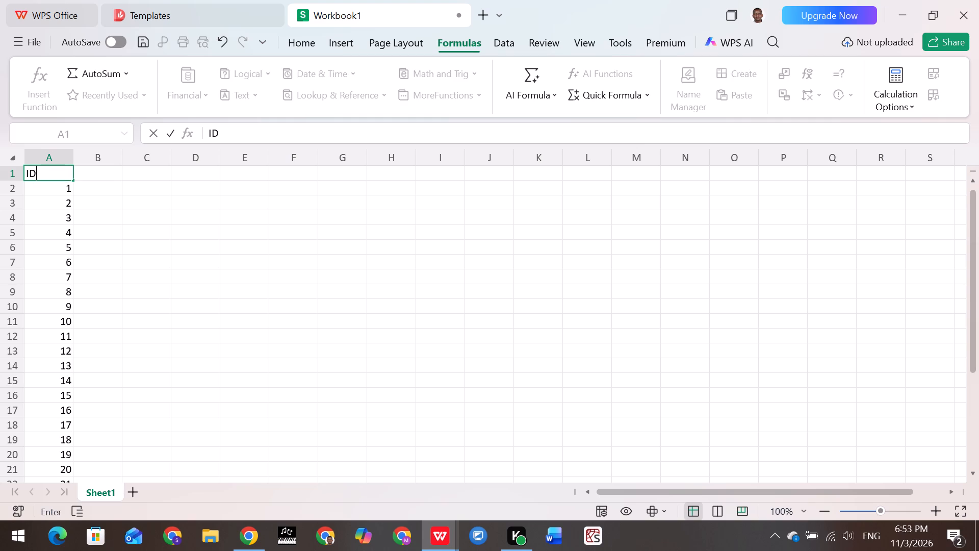
triple_click(42, 176)
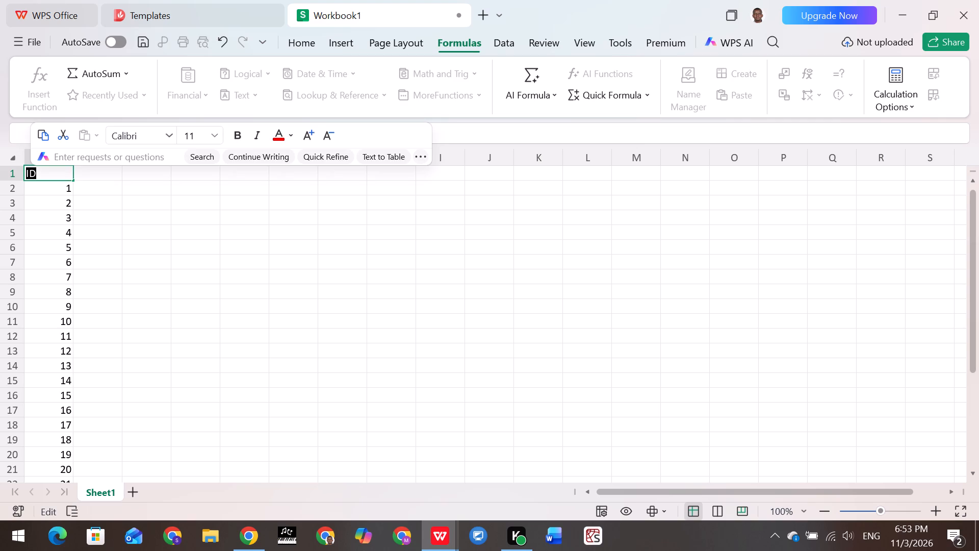
key(ctrl+b)
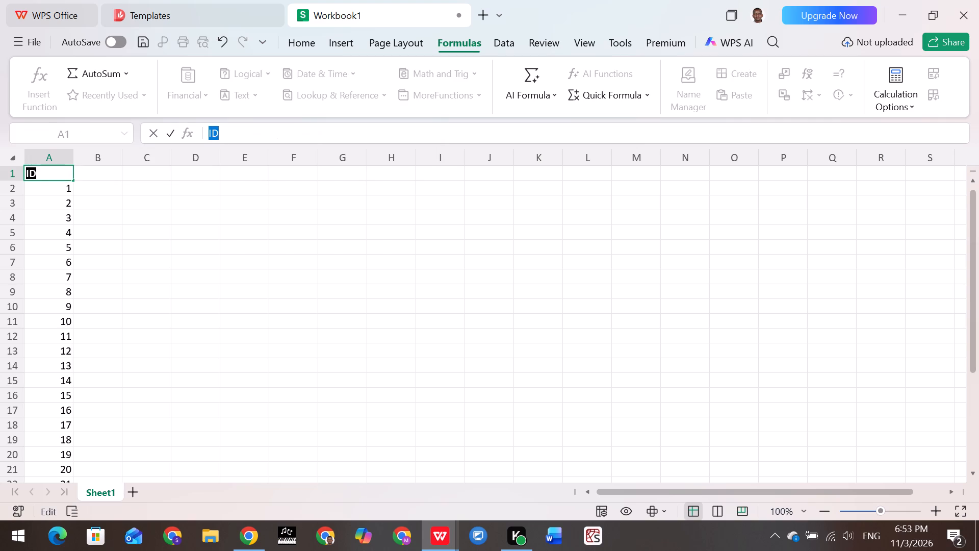
Enter the header Project Task in cell B1.
click(100, 174)
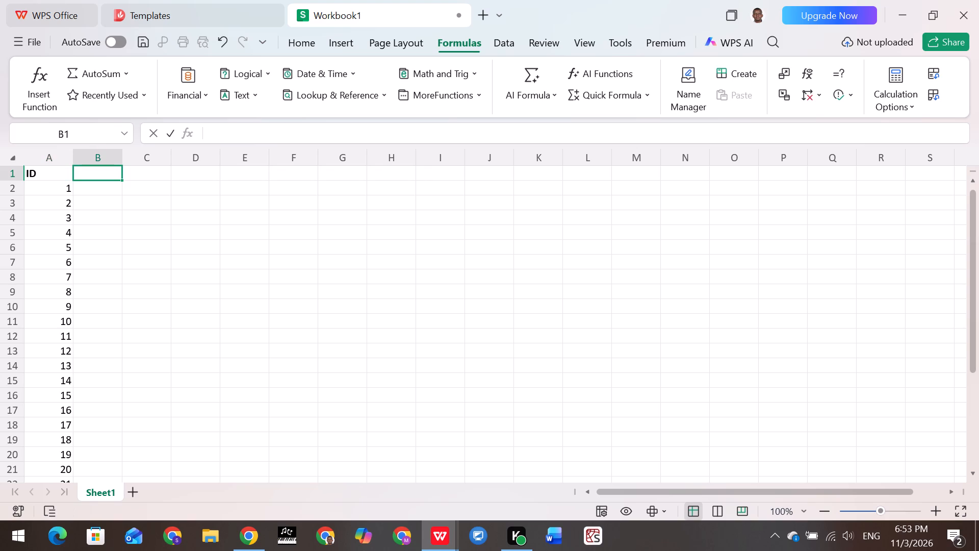
key(p)
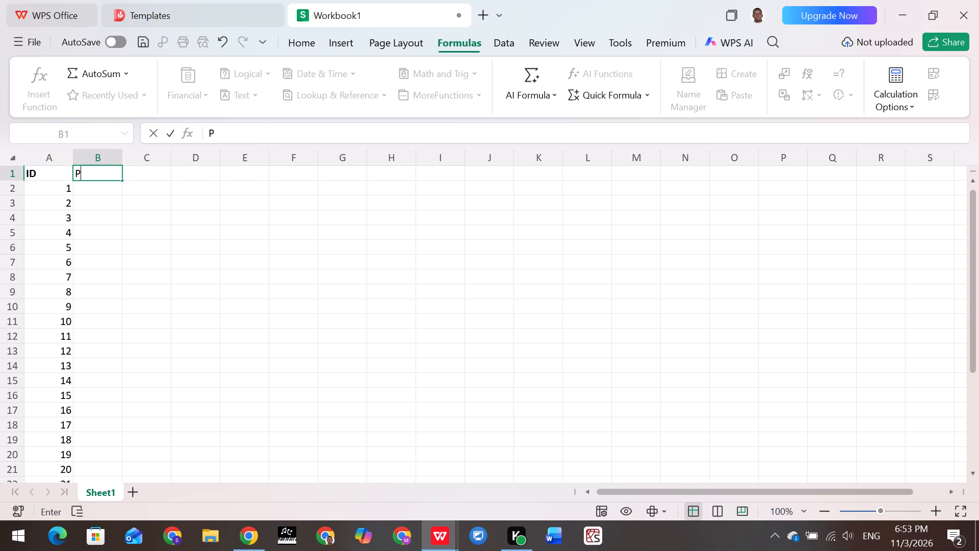
text(RO)
key(BackSpace)
key(BackSpace)
text(ro)
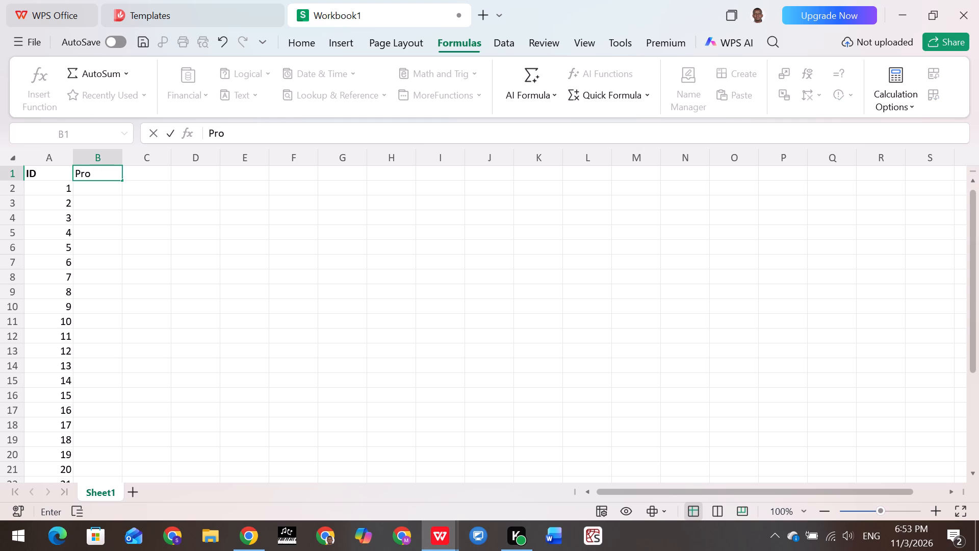
text(je)
text(ct)
key(space)
text(ask)
click(123, 161)
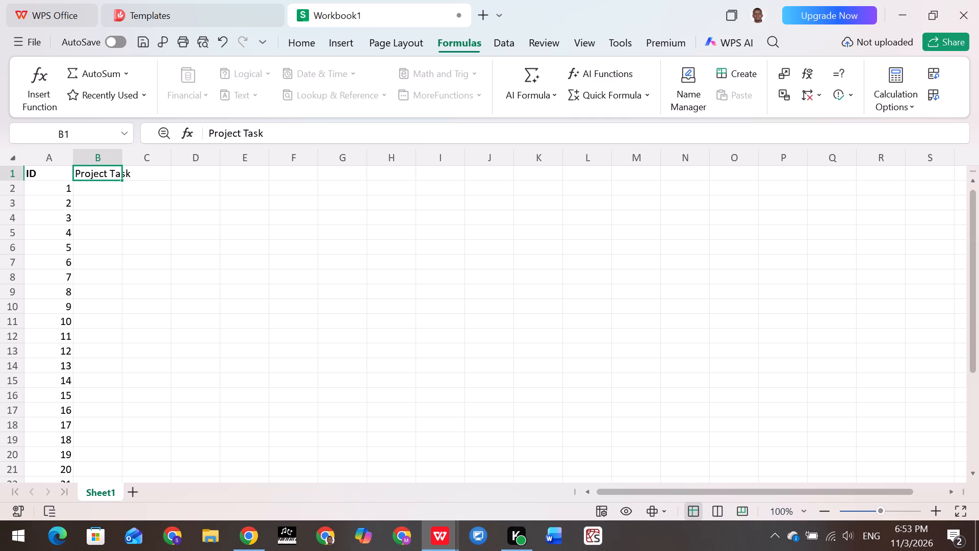
Widen column B just enough for the Project Task header to fit inside its cell.
drag(125, 161, 137, 166)
click(137, 166)
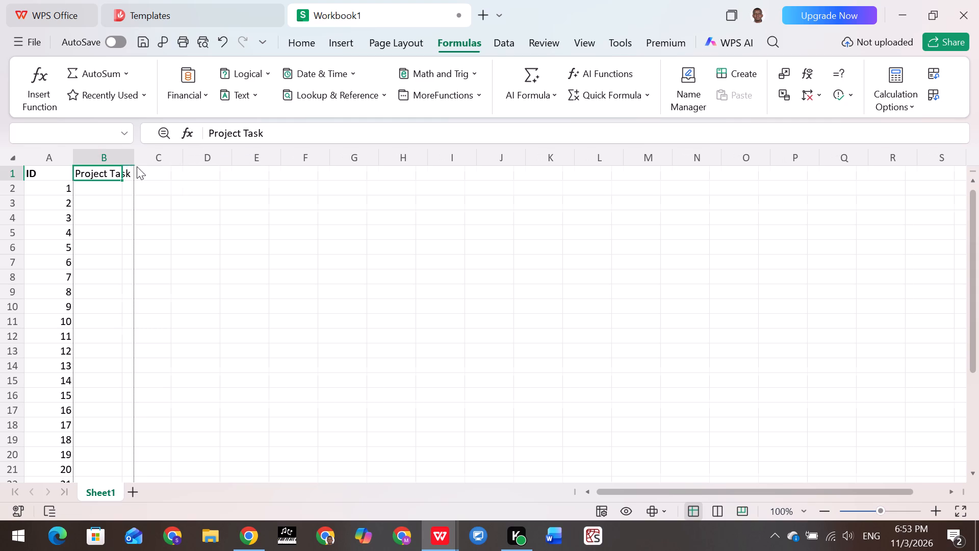
click(167, 171)
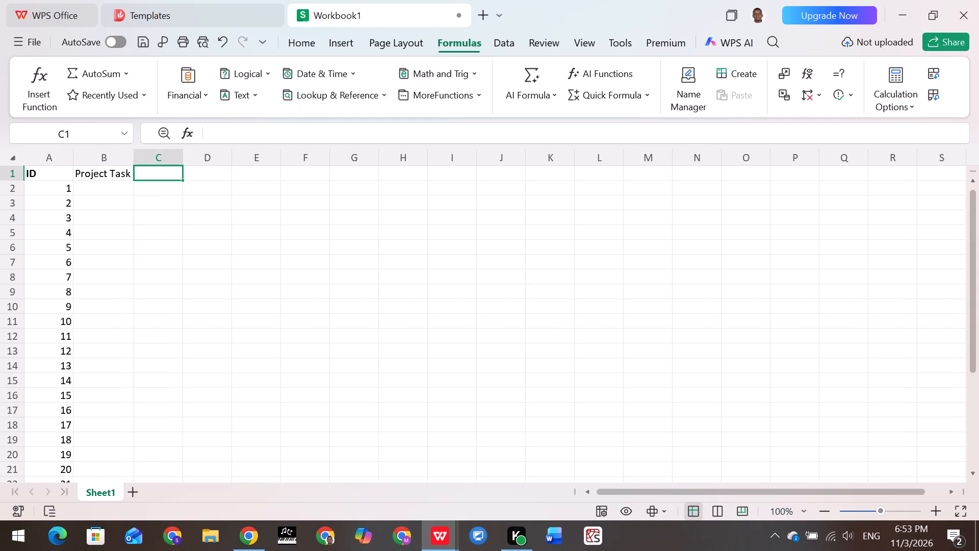
Make the whole Project Task header text in cell B1 bold and finish editing the cell.
triple_click(120, 173)
click(120, 173)
triple_click(120, 173)
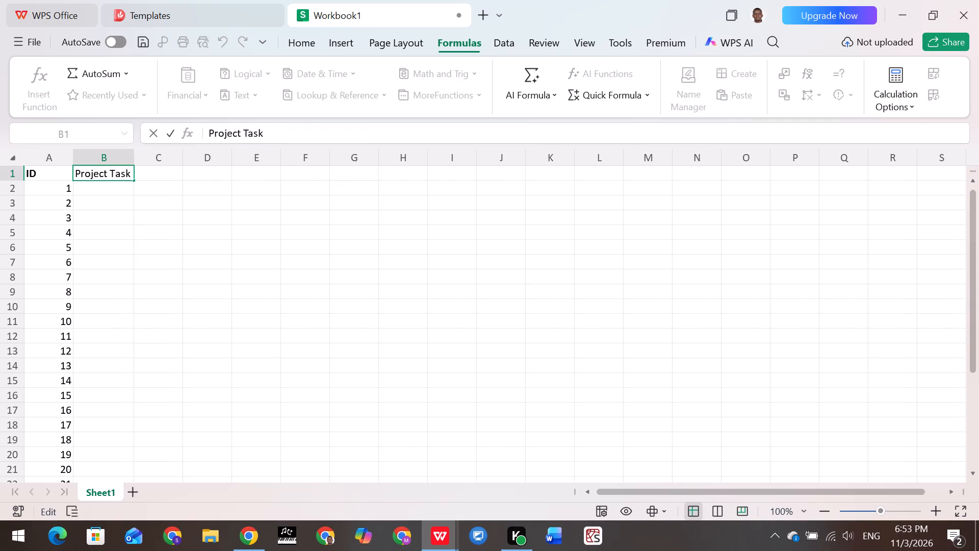
click(119, 173)
triple_click(119, 173)
click(119, 173)
triple_click(119, 173)
click(119, 173)
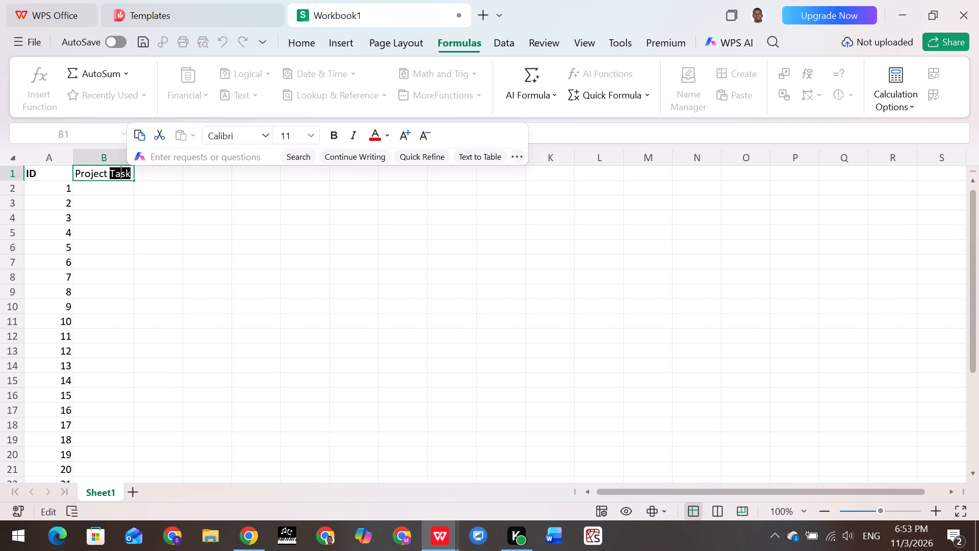
triple_click(119, 173)
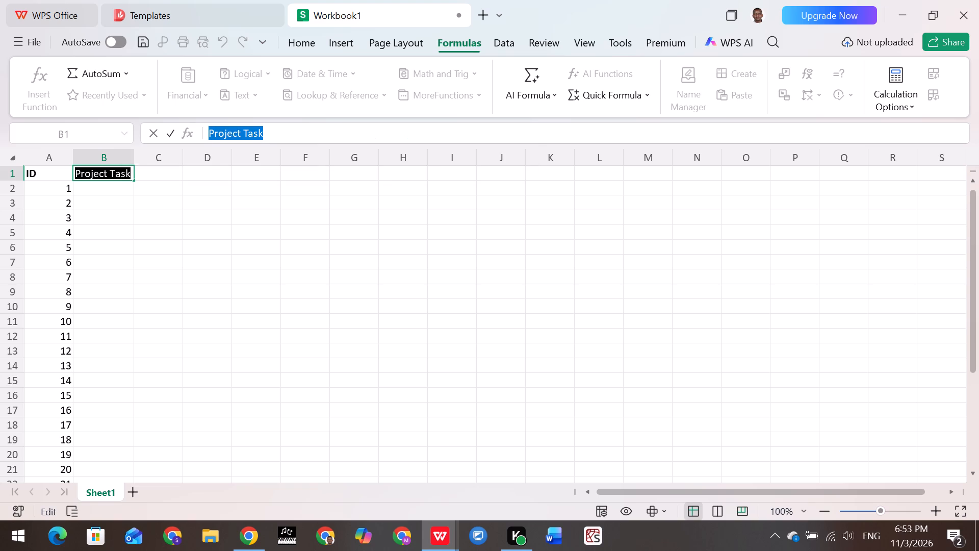
key(ctrl+b)
click(166, 171)
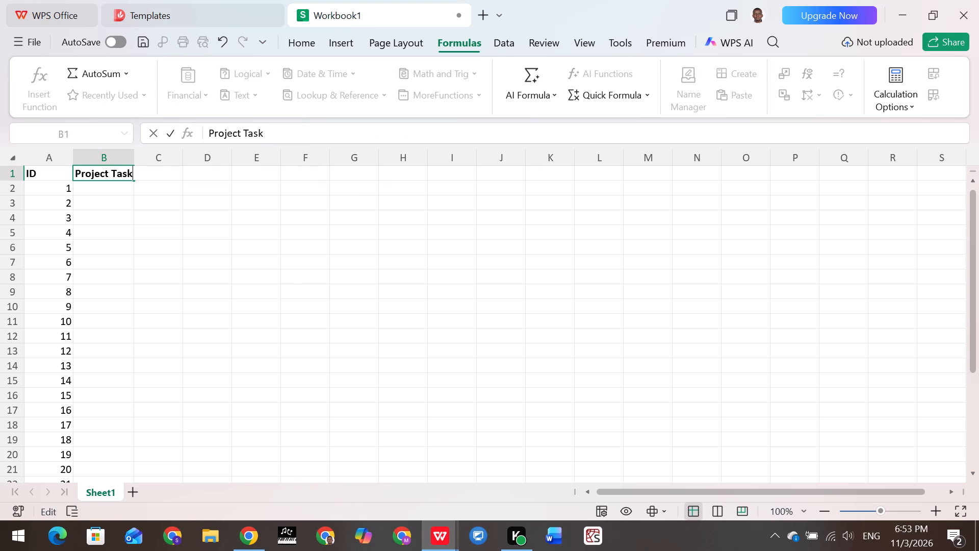
click(159, 173)
click(167, 175)
click(171, 173)
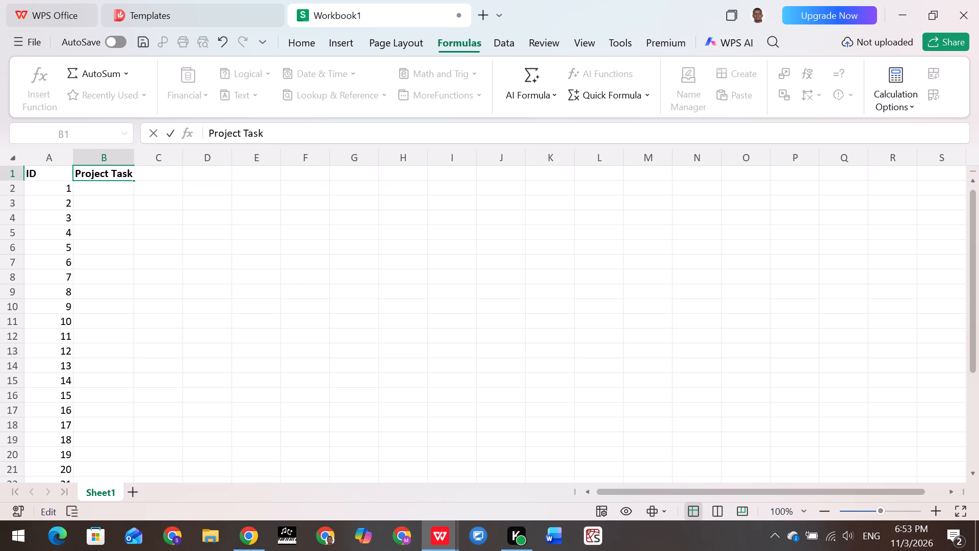
click(162, 174)
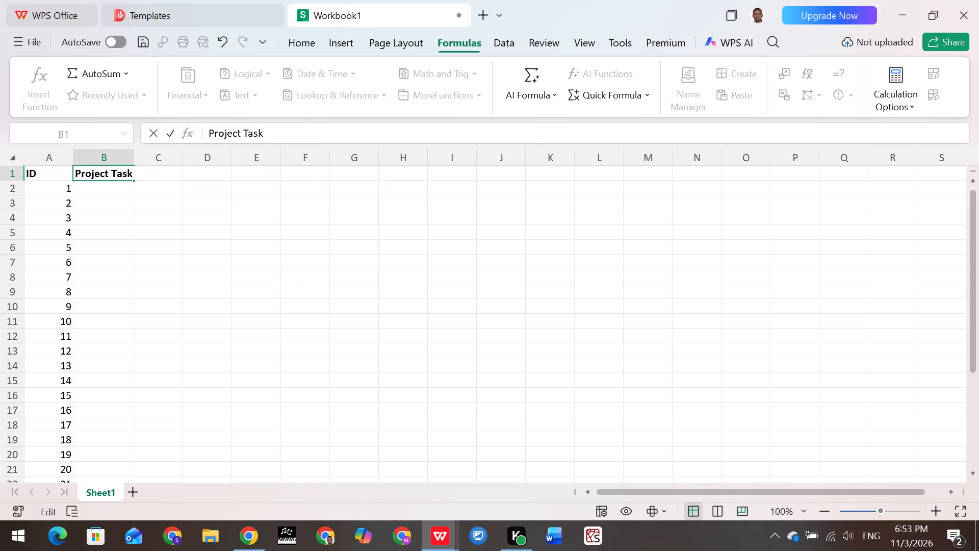
click(113, 174)
key(Return)
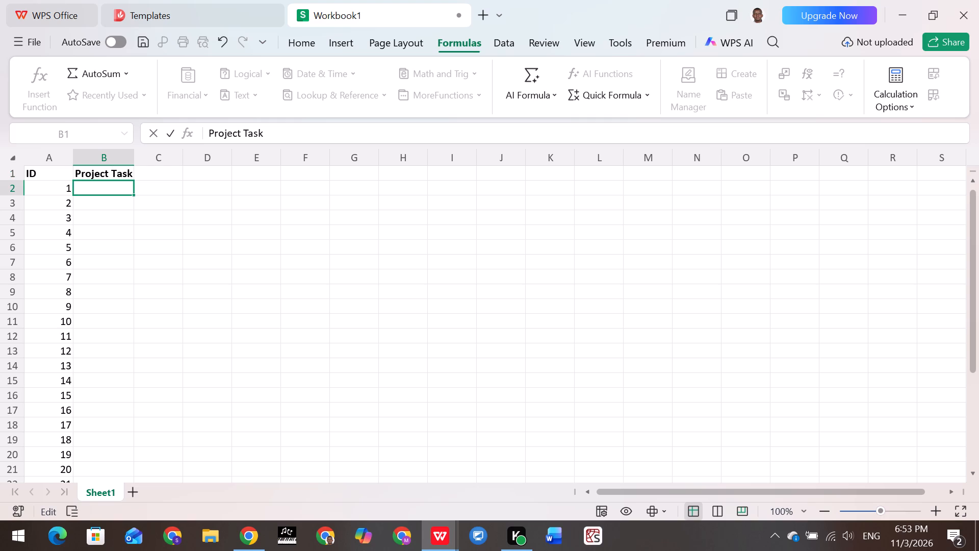
click(147, 179)
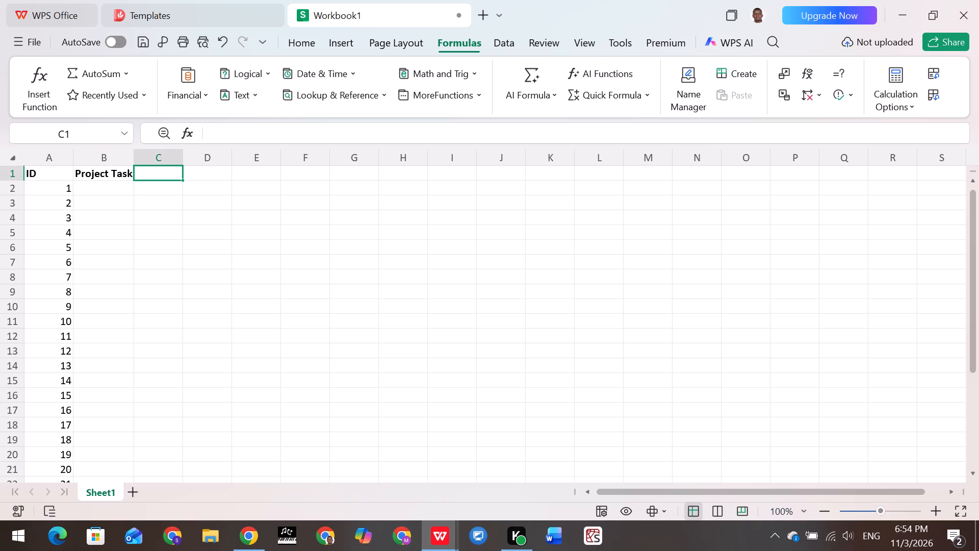
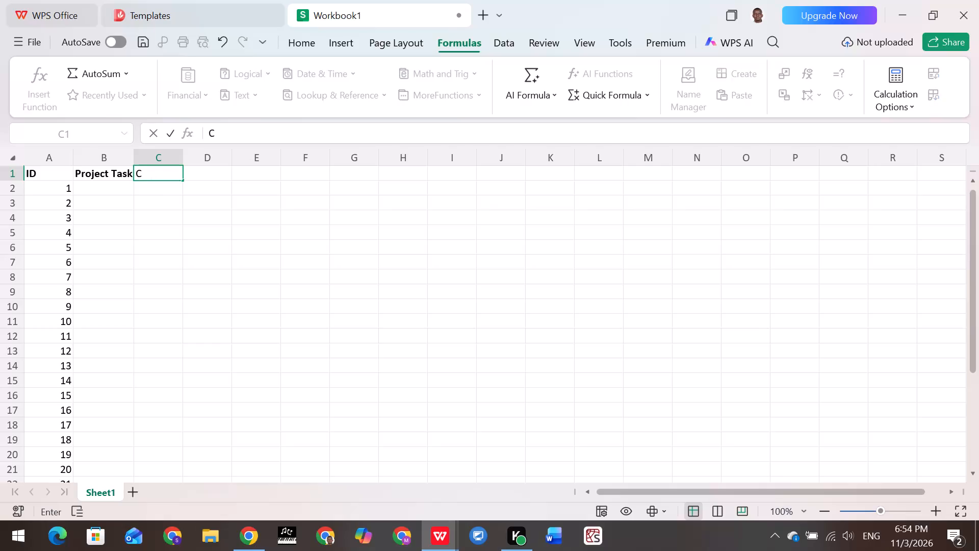
Enter the header Category in cell C1 and make its text bold.
text(ateg)
text(ory)
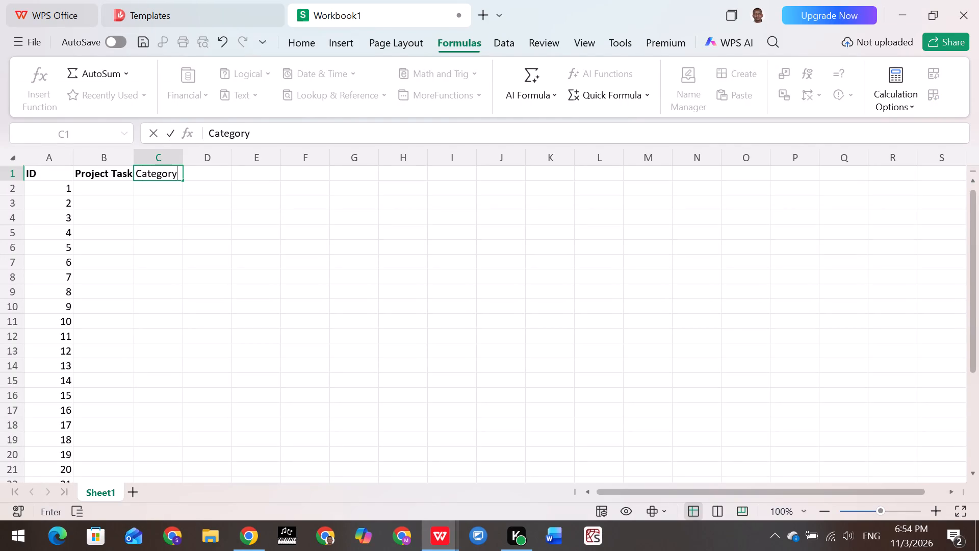
triple_click(158, 175)
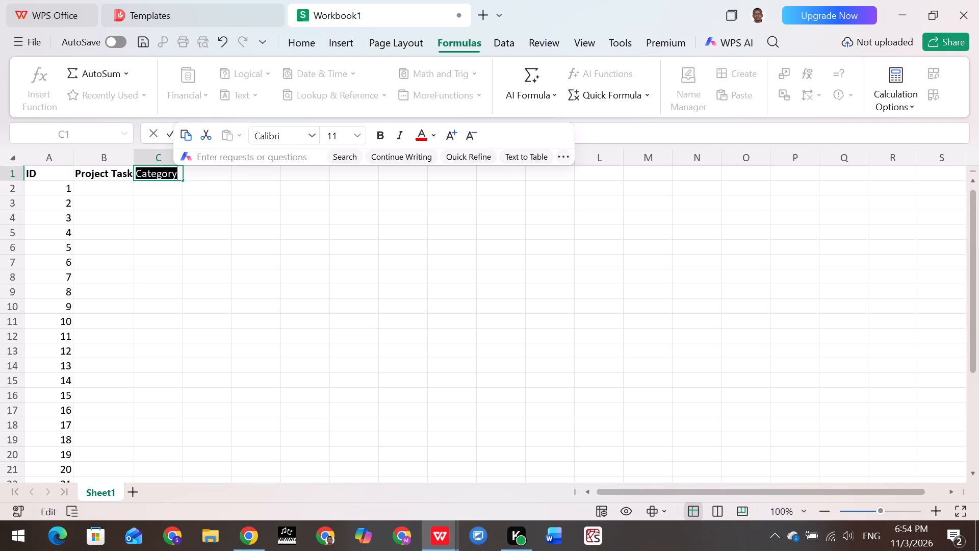
key(ctrl+b)
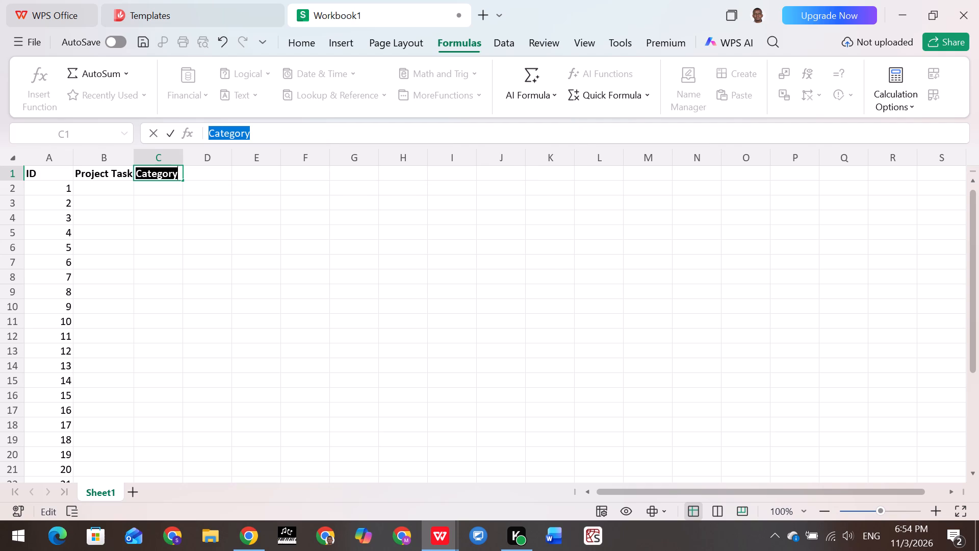
Enter the header Assigned owner in cell D1, with only the first letter capitalised.
click(203, 180)
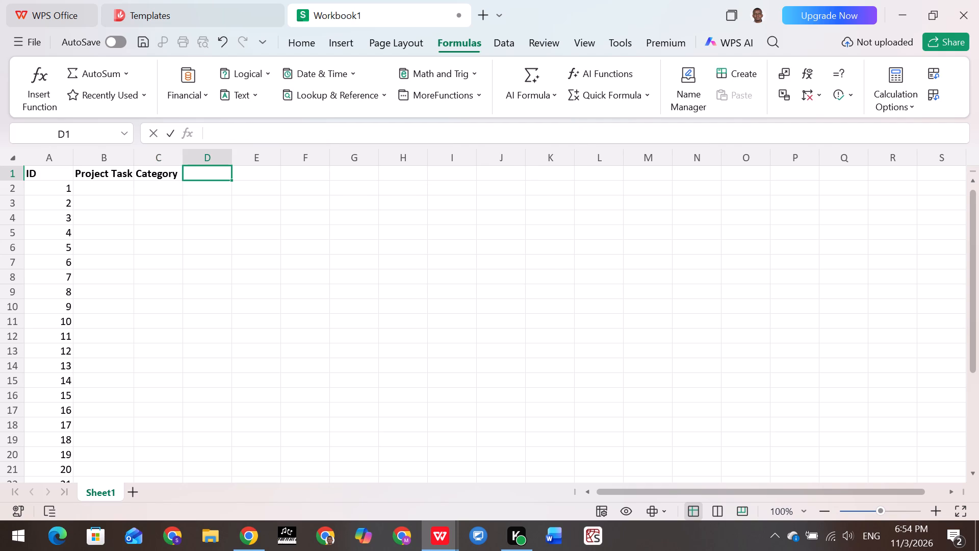
key(a)
text(SSIGNED)
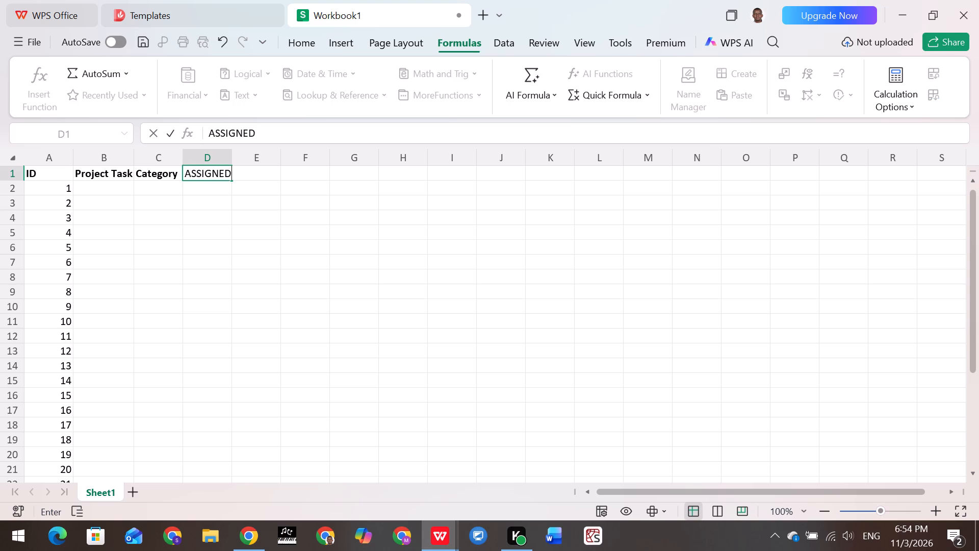
key(space)
key(BackSpace)
key(BackSpace)
key(BackSpace)
key(BackSpace)
key(BackSpace)
key(BackSpace)
key(BackSpace)
key(BackSpace)
text(ssi)
text(gned)
key(space)
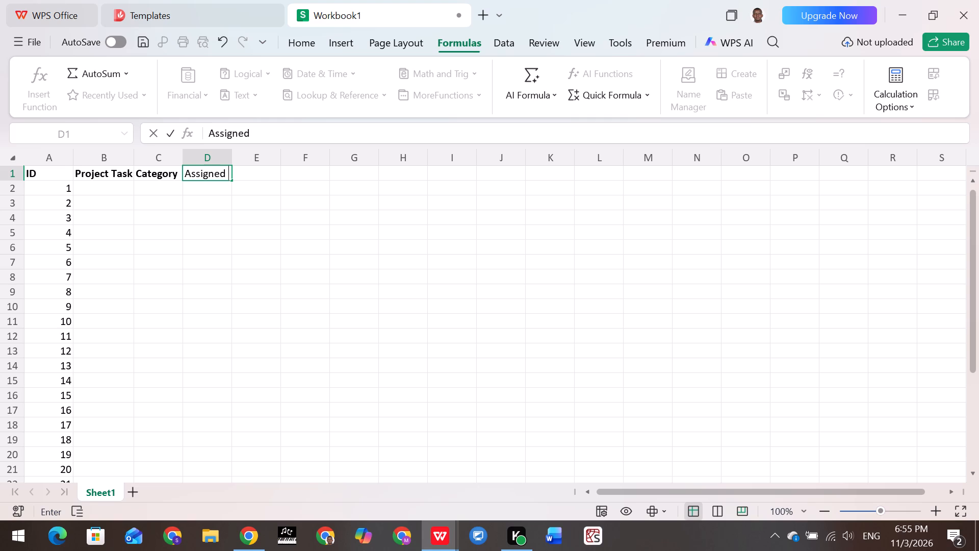
text(owner)
click(237, 160)
click(268, 173)
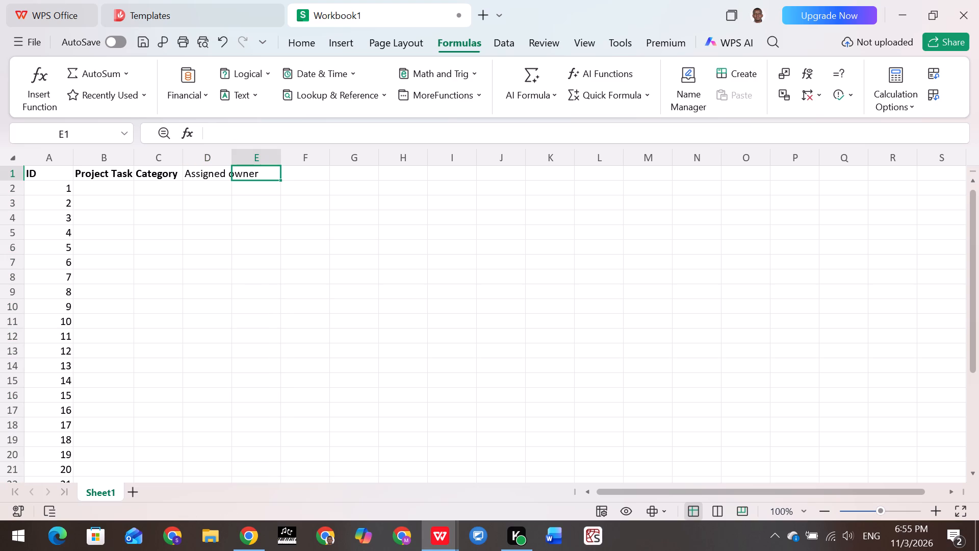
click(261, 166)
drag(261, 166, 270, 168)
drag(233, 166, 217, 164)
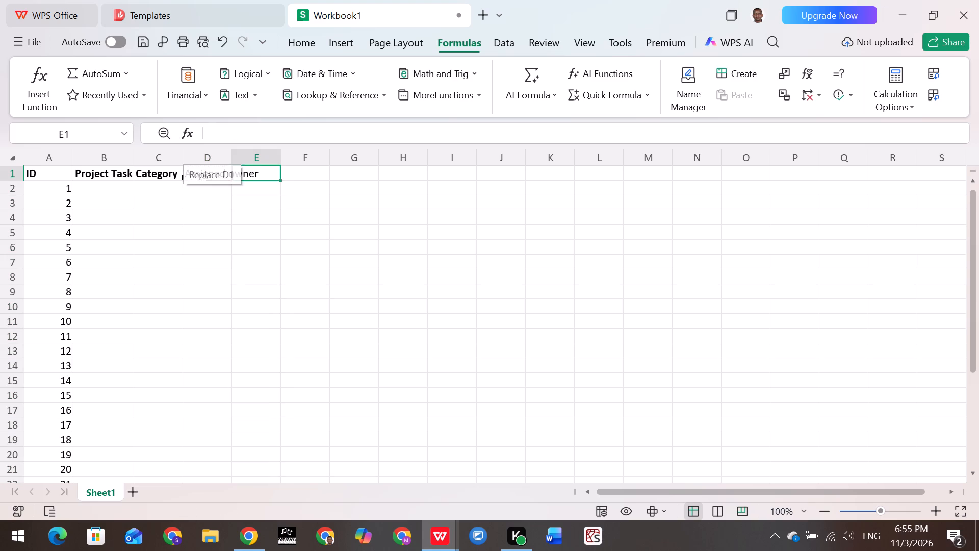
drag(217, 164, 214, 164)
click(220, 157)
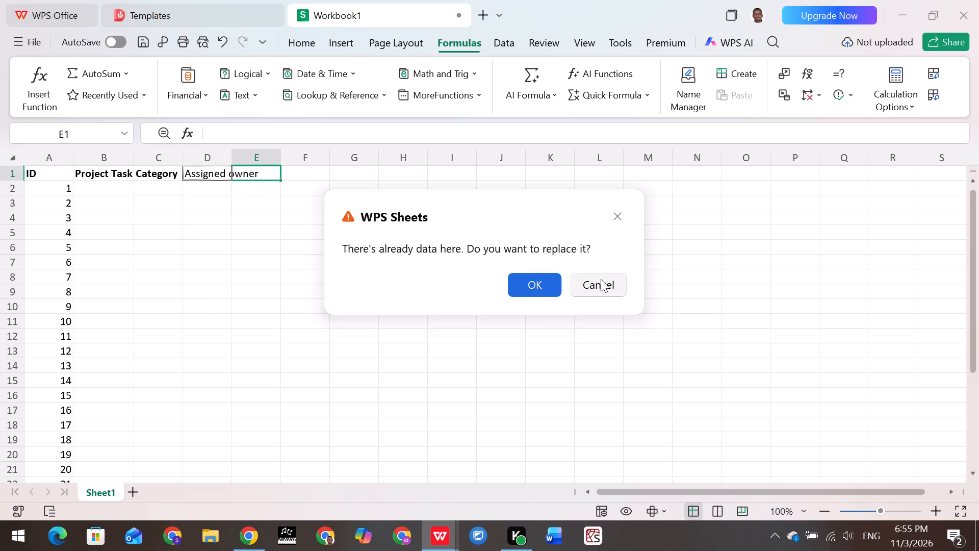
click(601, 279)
Widen column D until the Assigned owner header fits inside its cell with a little spare room.
click(219, 160)
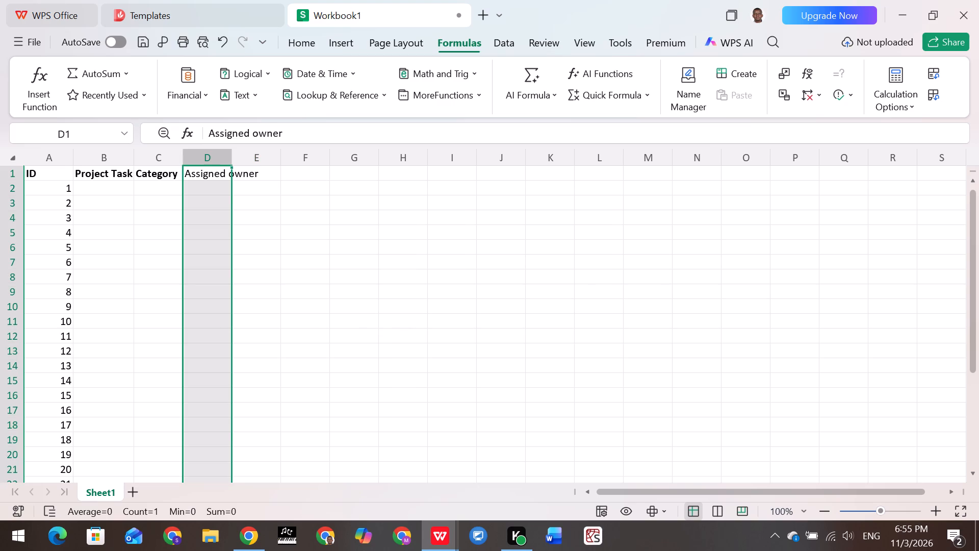
drag(231, 163, 256, 164)
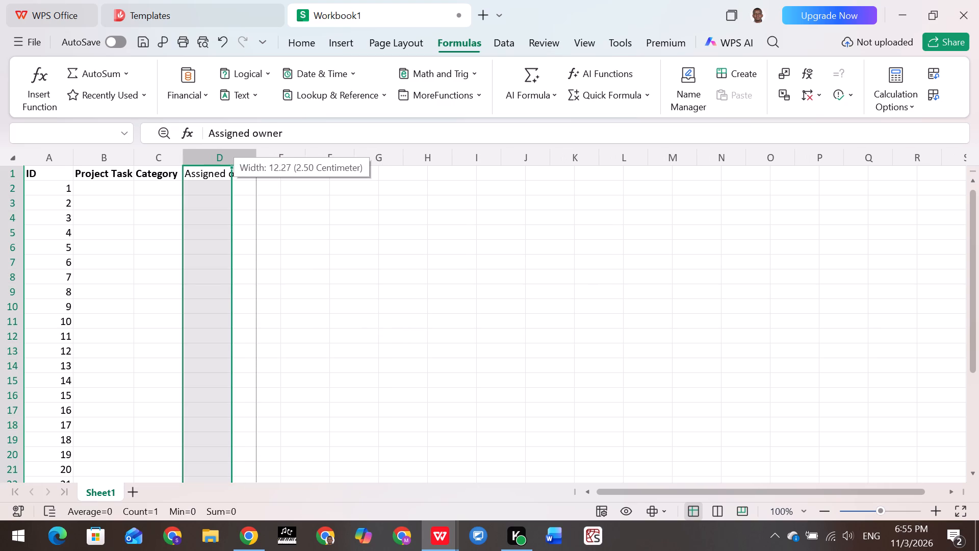
drag(256, 164, 258, 164)
click(258, 164)
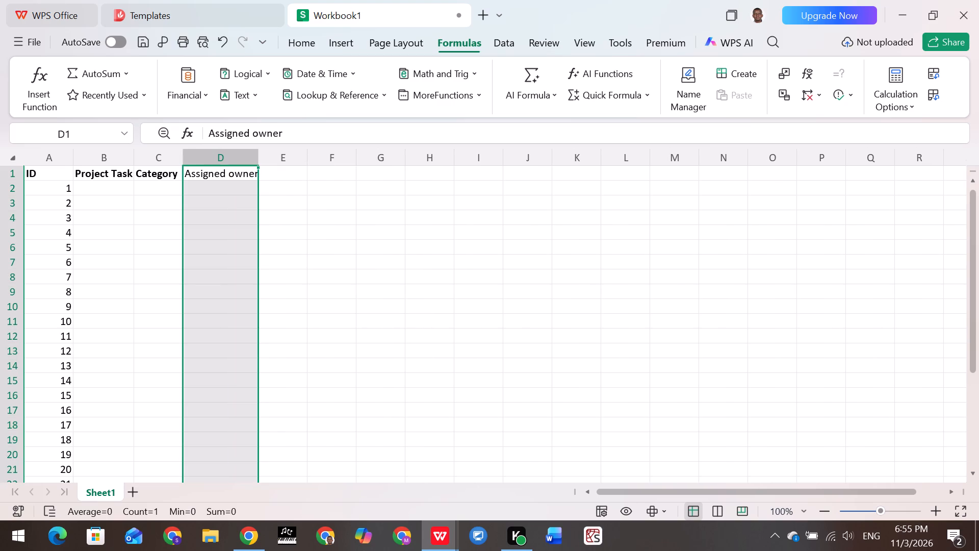
drag(260, 158, 265, 158)
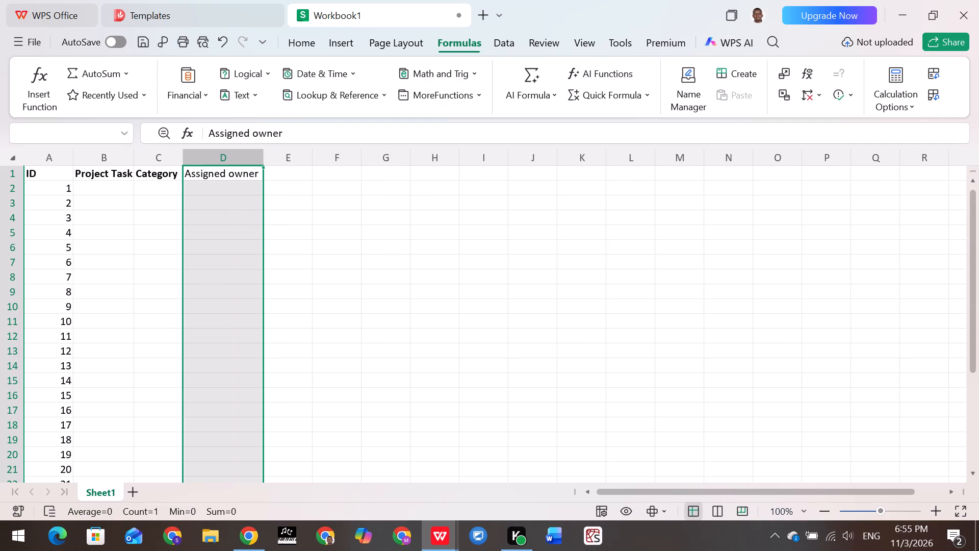
Widen columns B and C slightly to leave some space after the Project Task and Category headers.
click(111, 172)
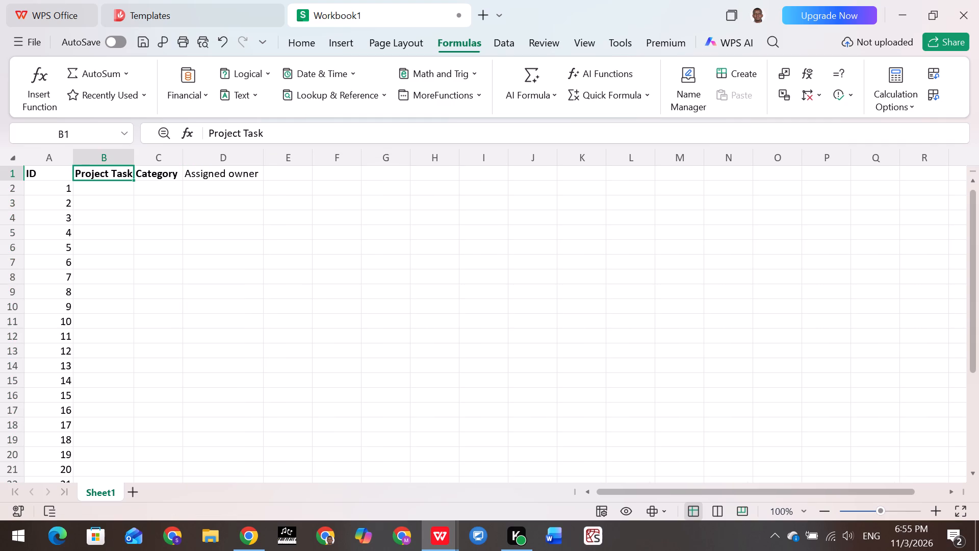
click(109, 160)
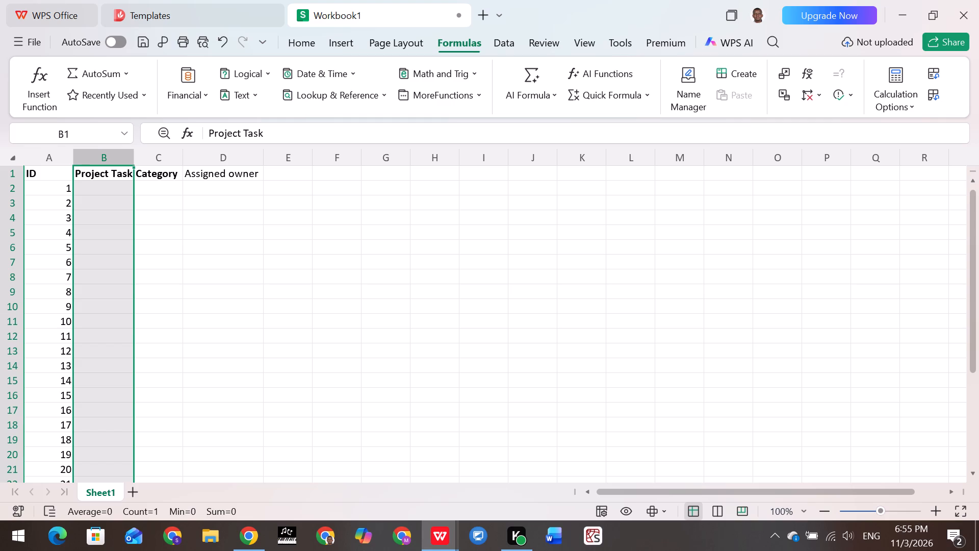
click(135, 164)
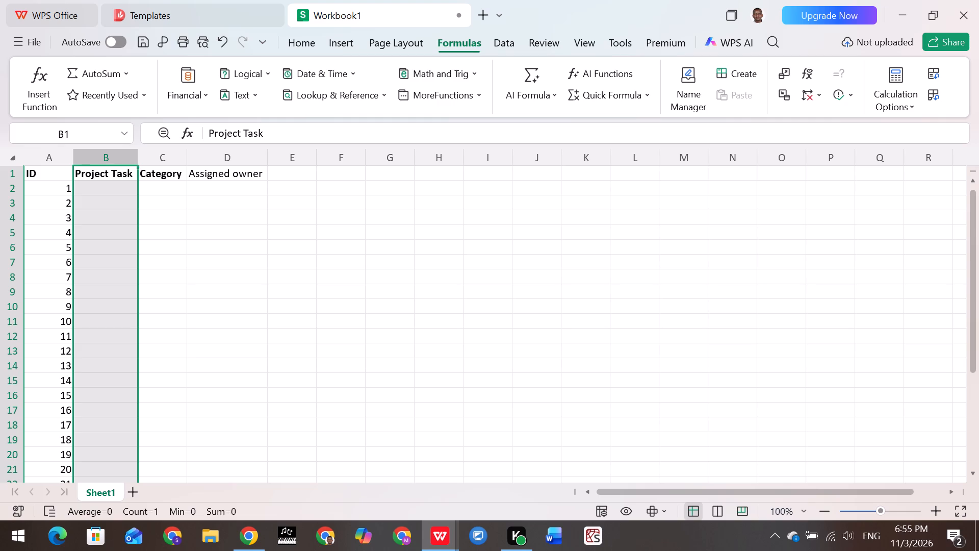
click(187, 162)
click(186, 159)
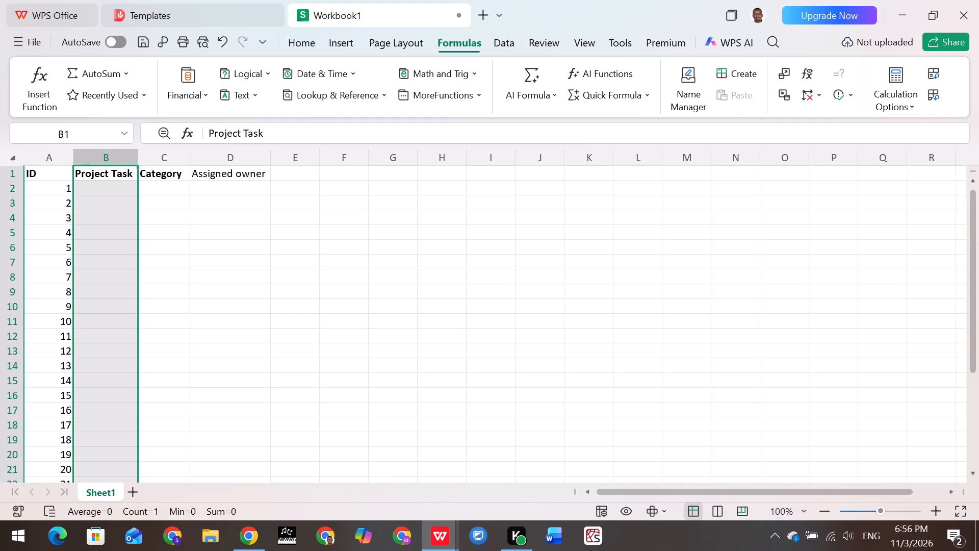
drag(141, 163, 146, 163)
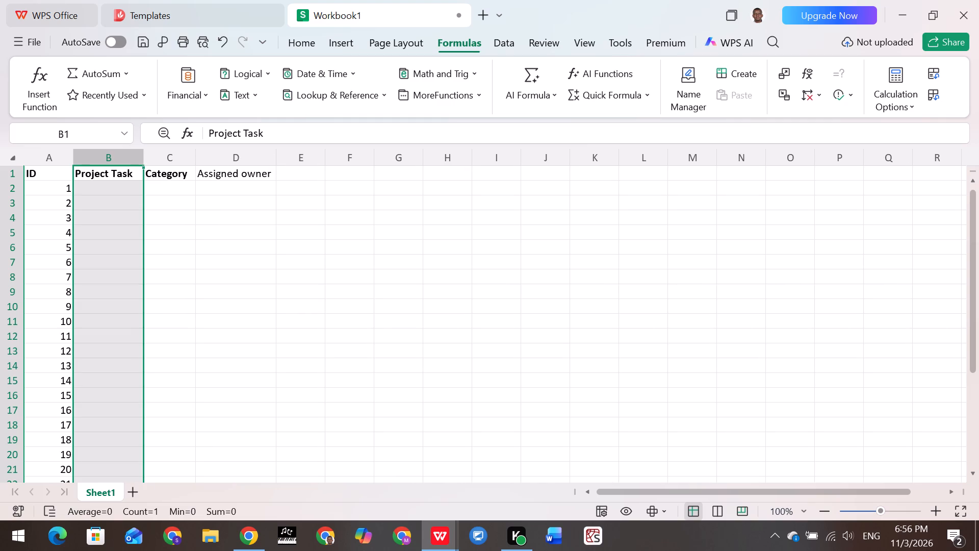
Make the whole Assigned owner header text in cell D1 bold.
triple_click(227, 176)
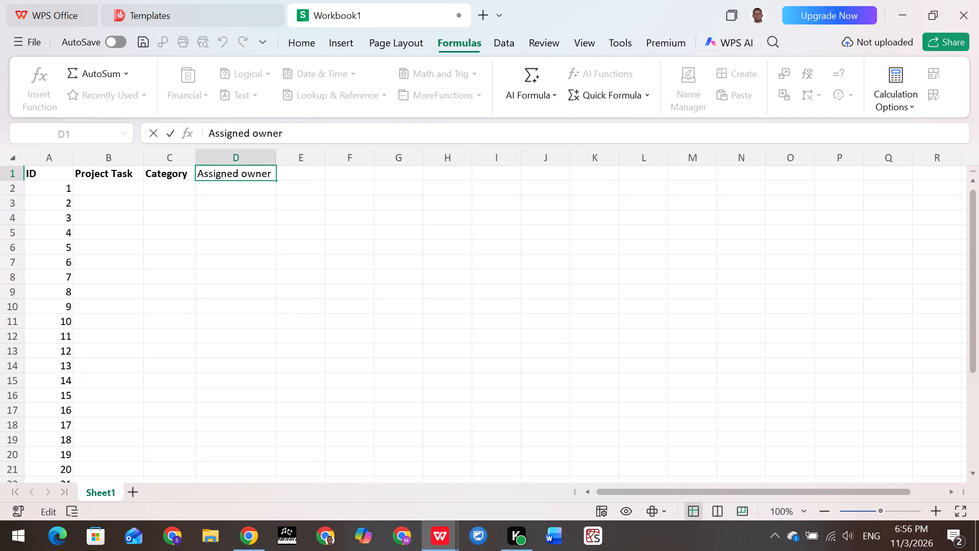
triple_click(227, 176)
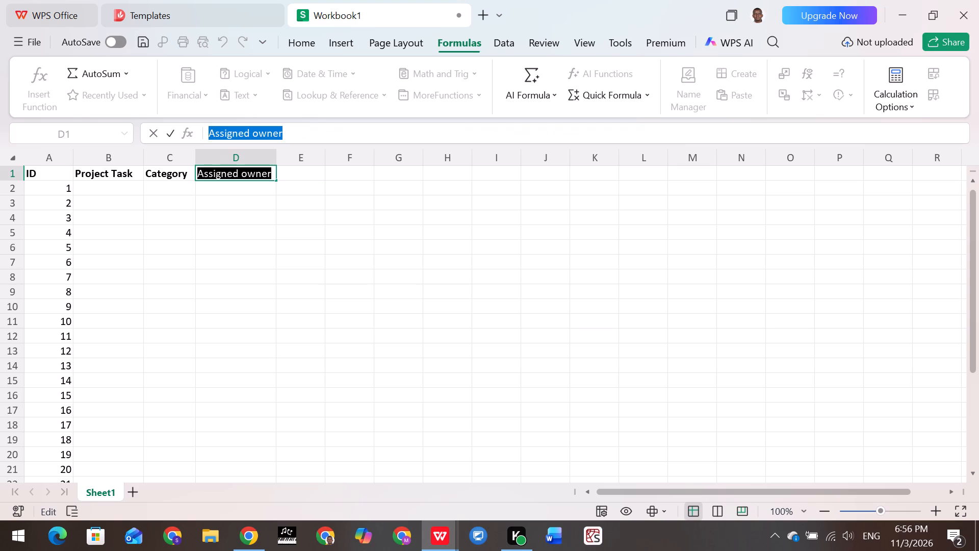
key(ctrl+b)
Enter the header Priority in cell E1 and make its text bold.
click(307, 175)
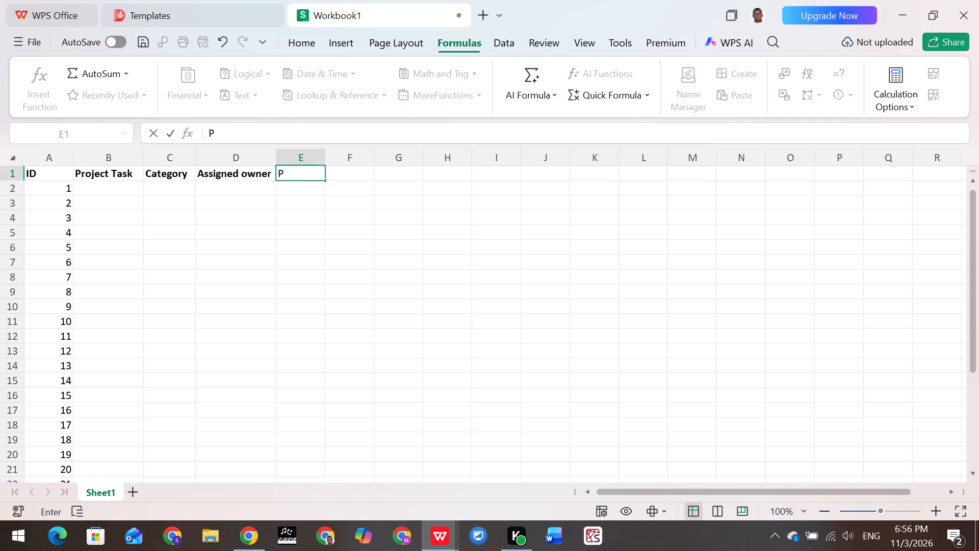
text(rio)
text(rity)
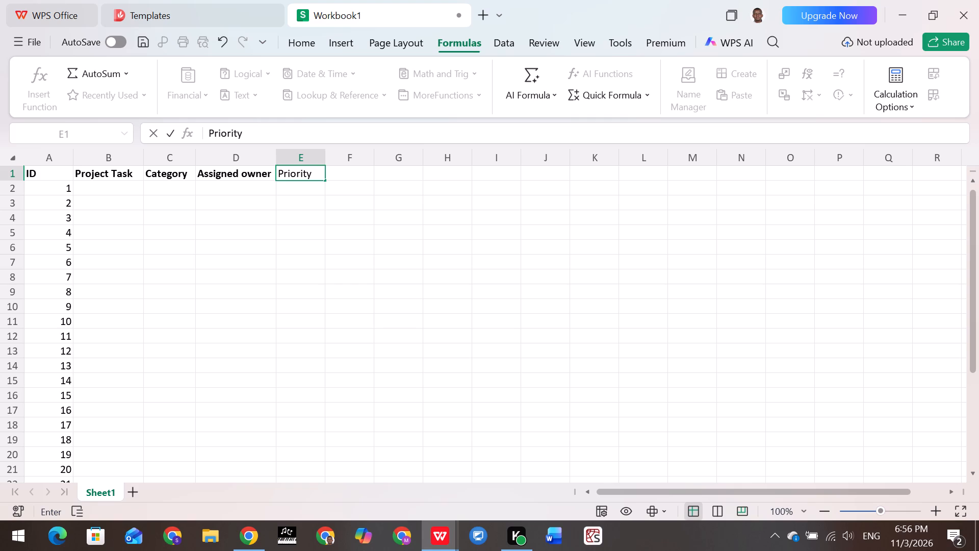
triple_click(302, 172)
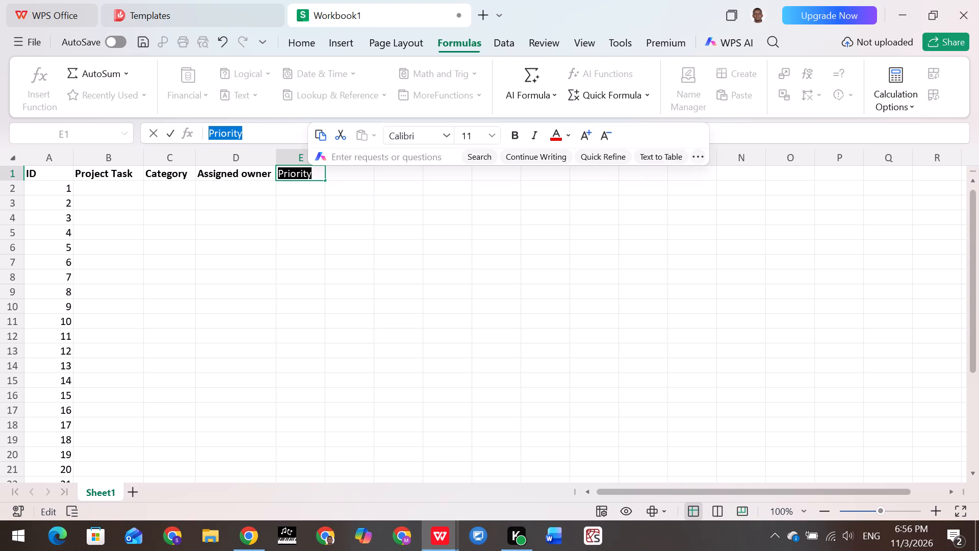
key(ctrl+b)
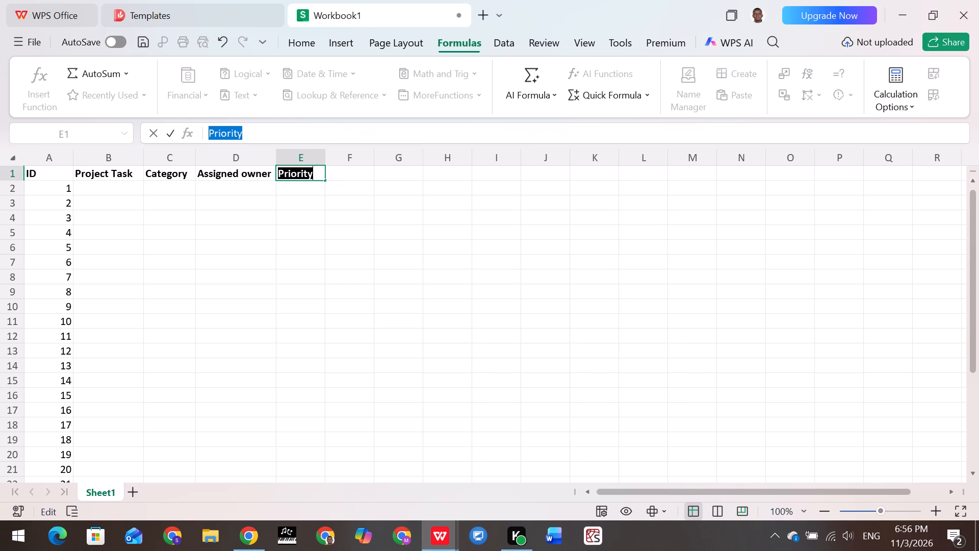
click(318, 177)
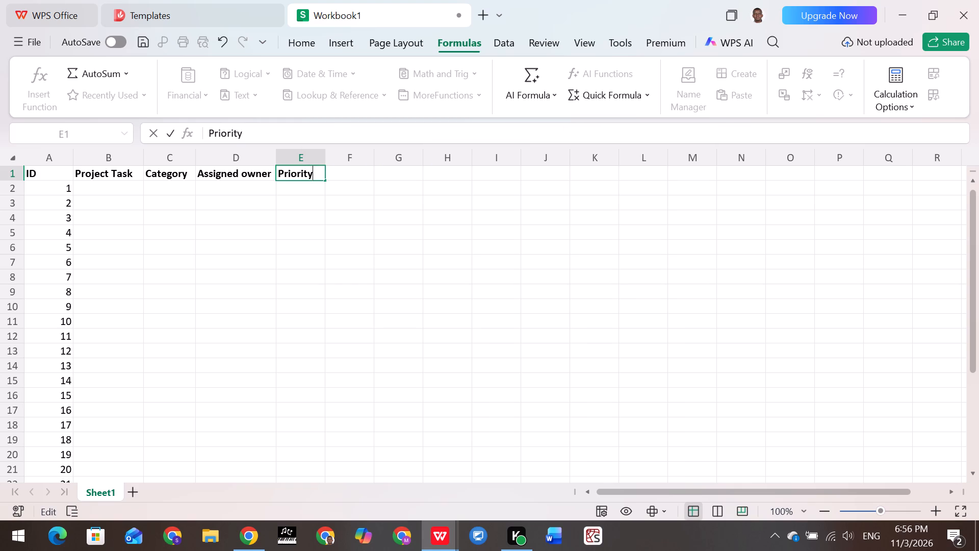
Enter the header Start Date in cell F1.
click(348, 173)
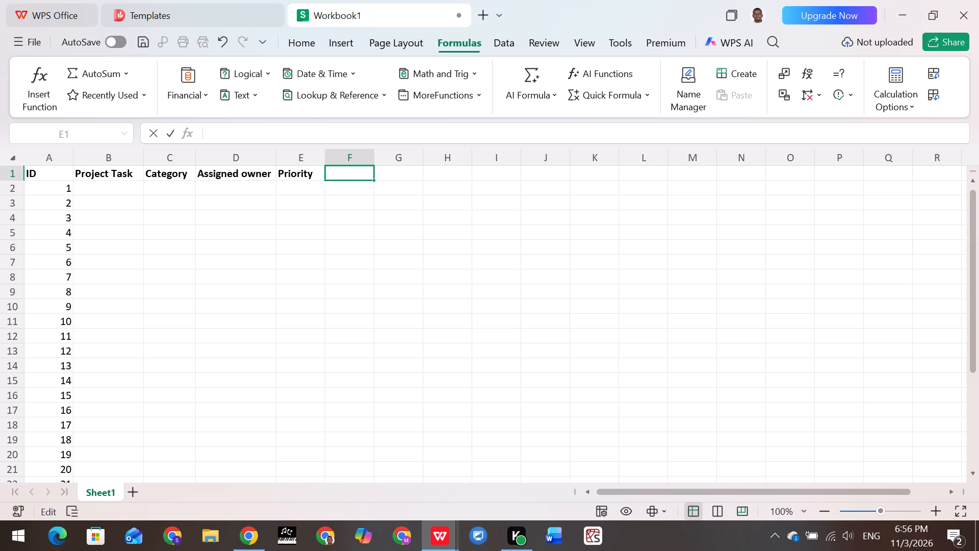
key(s)
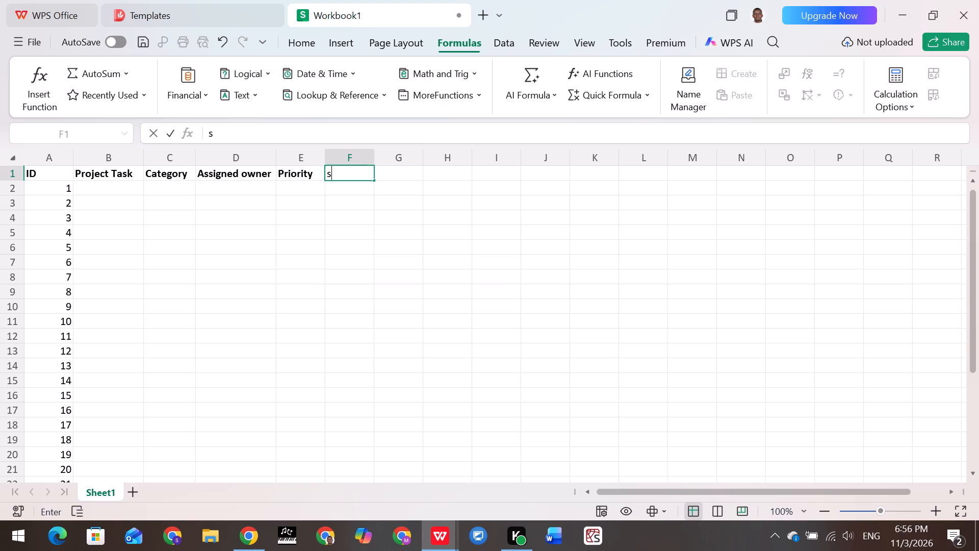
key(BackSpace)
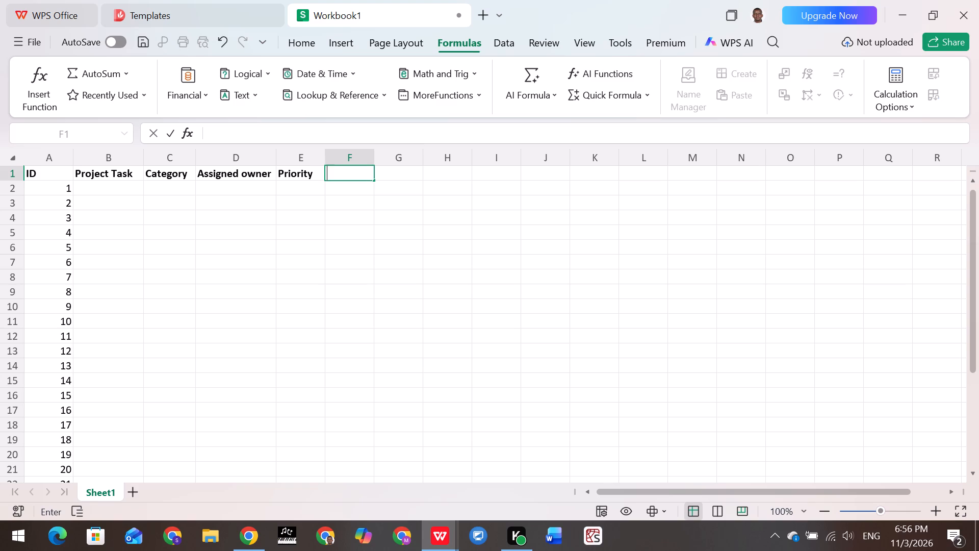
key(s)
text(tart)
key(space)
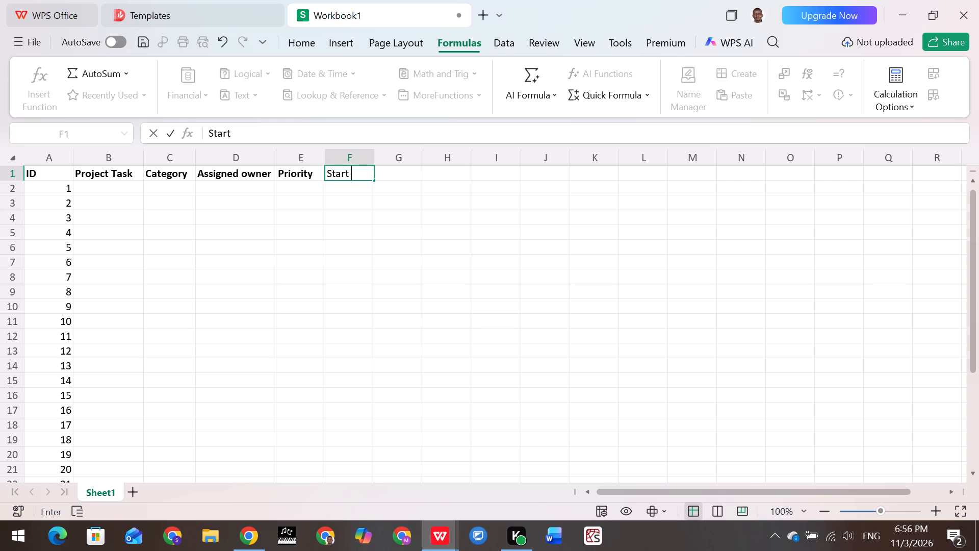
text(d)
key(BackSpace)
text(ate)
Make the Start Date header text in cell F1 bold.
triple_click(358, 176)
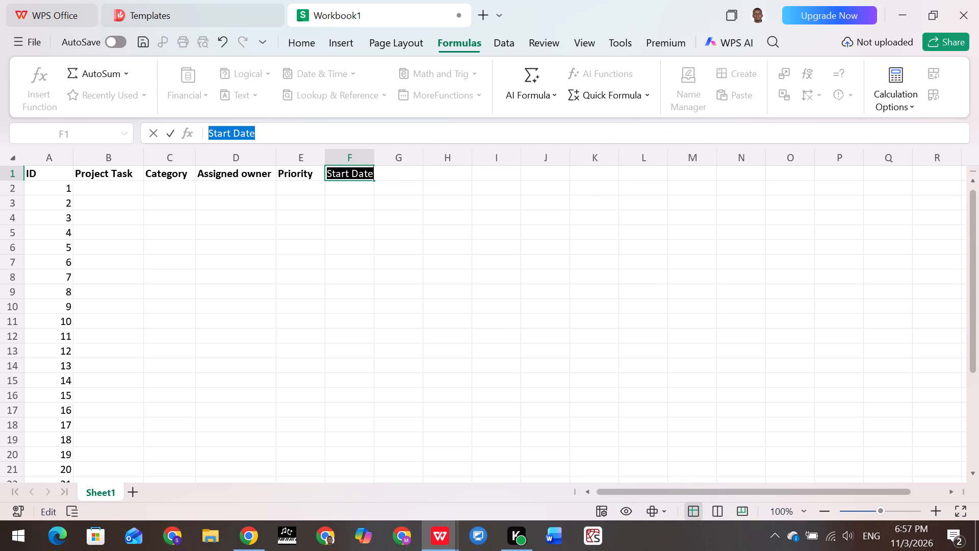
key(ctrl+b)
click(373, 162)
click(398, 174)
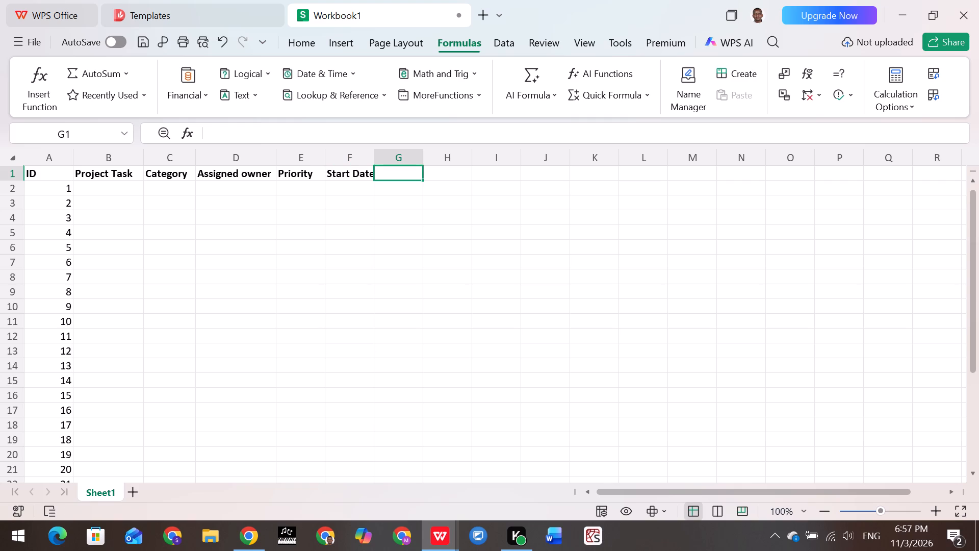
Widen column F slightly to leave some space after the Start Date header.
click(374, 159)
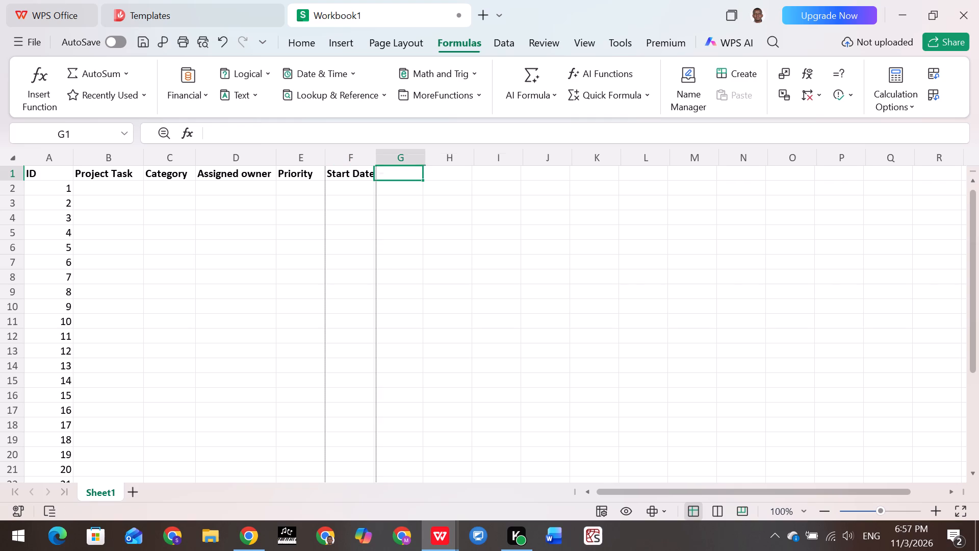
click(401, 174)
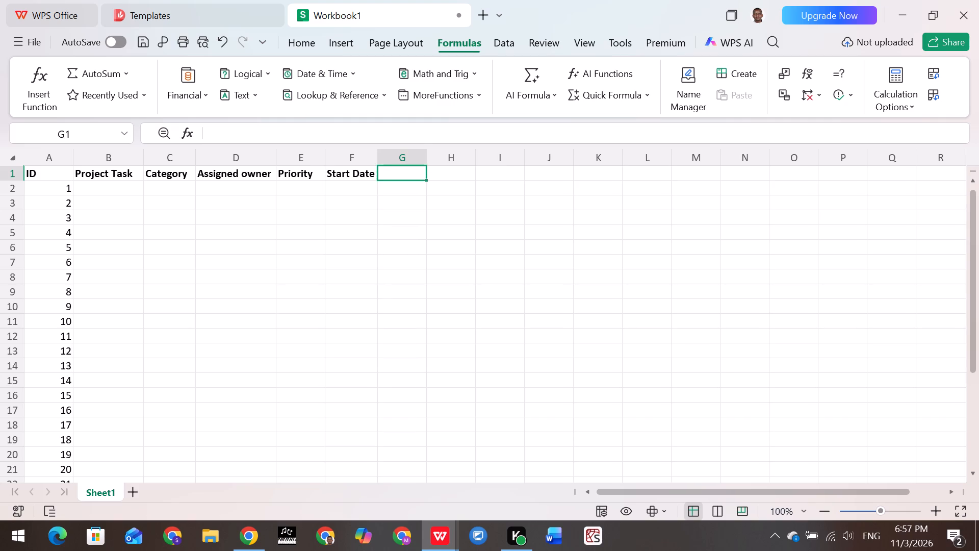
drag(379, 165, 382, 164)
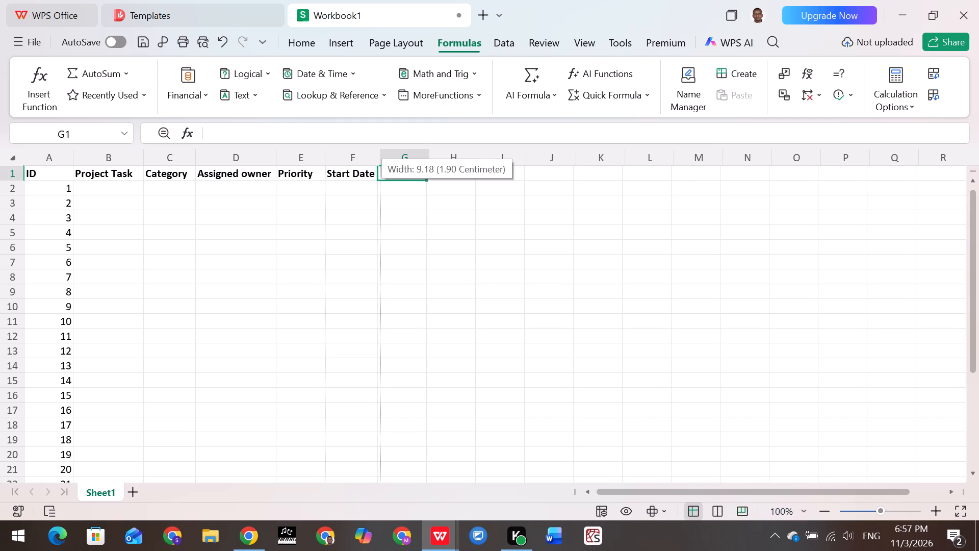
drag(382, 164, 384, 164)
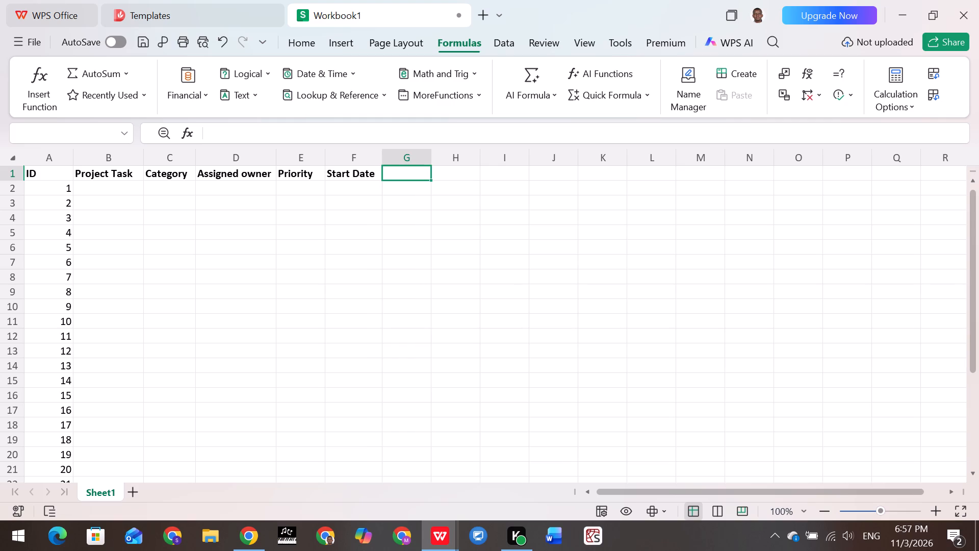
Enter the header Due Date in cell G1.
click(411, 176)
click(411, 173)
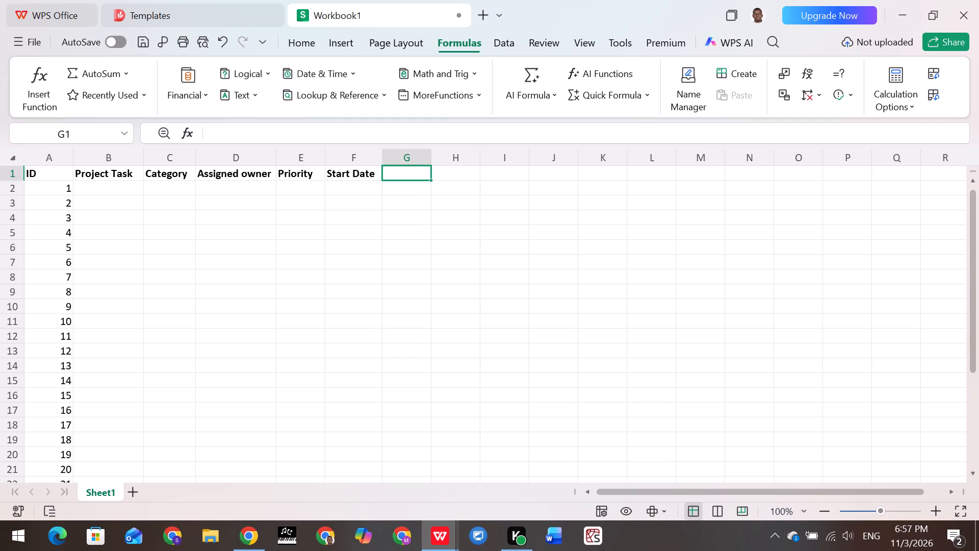
click(407, 178)
click(406, 176)
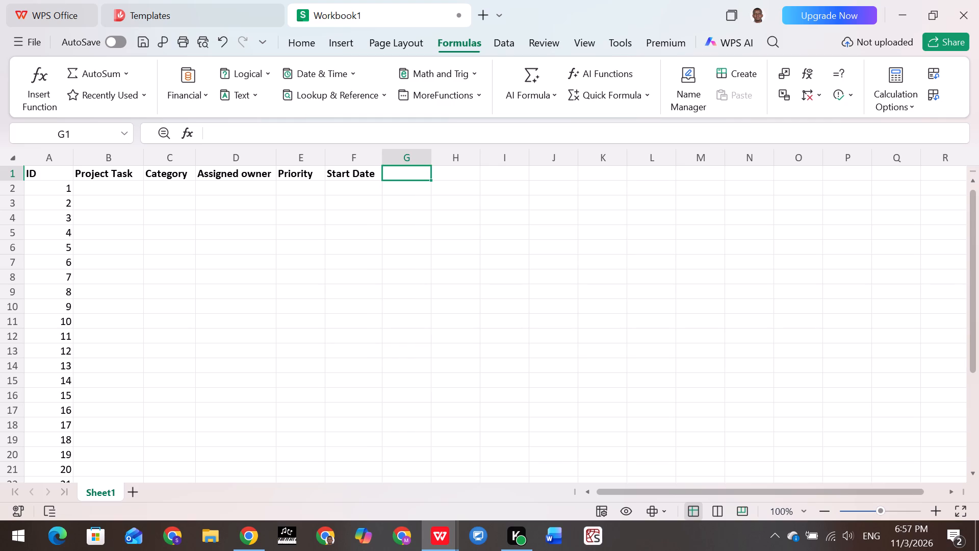
click(406, 174)
click(407, 174)
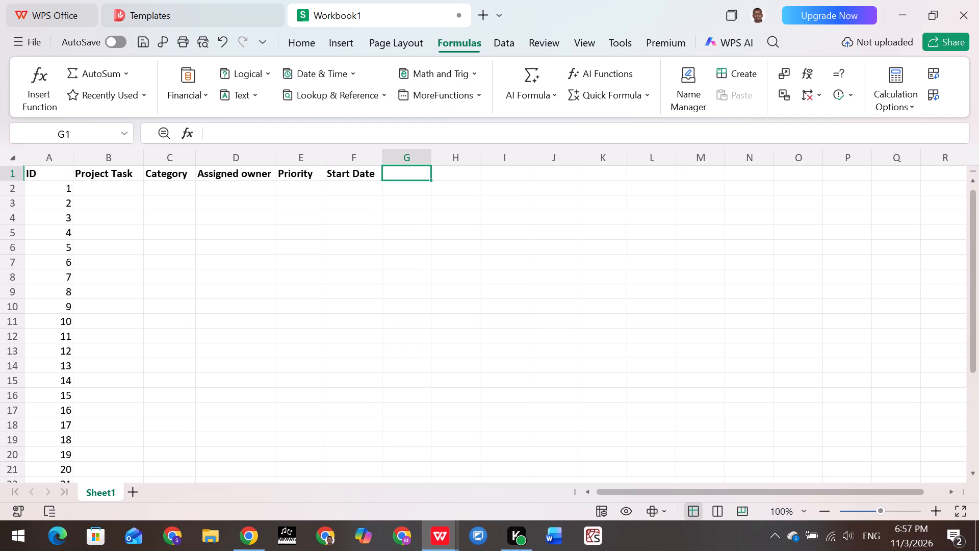
click(391, 176)
double_click(405, 176)
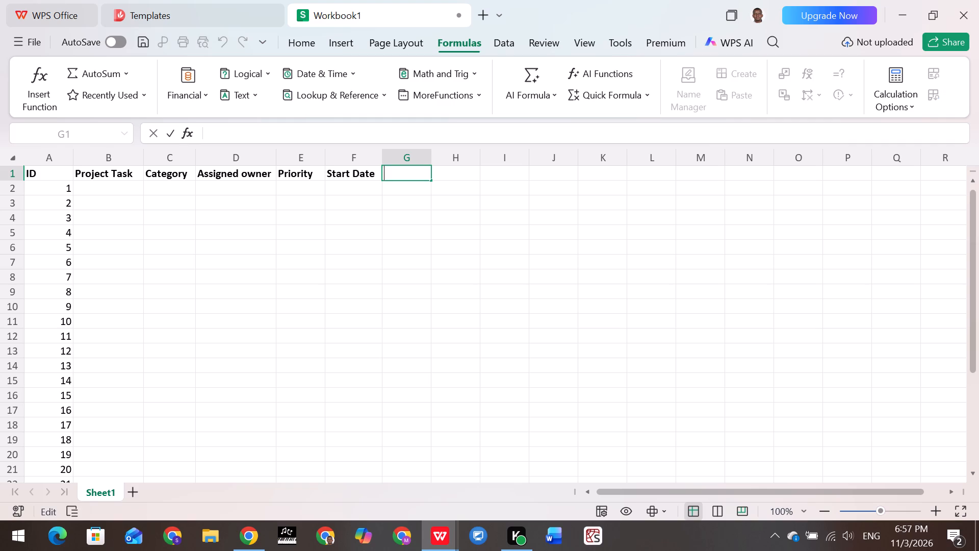
key(d)
text(ue)
key(space)
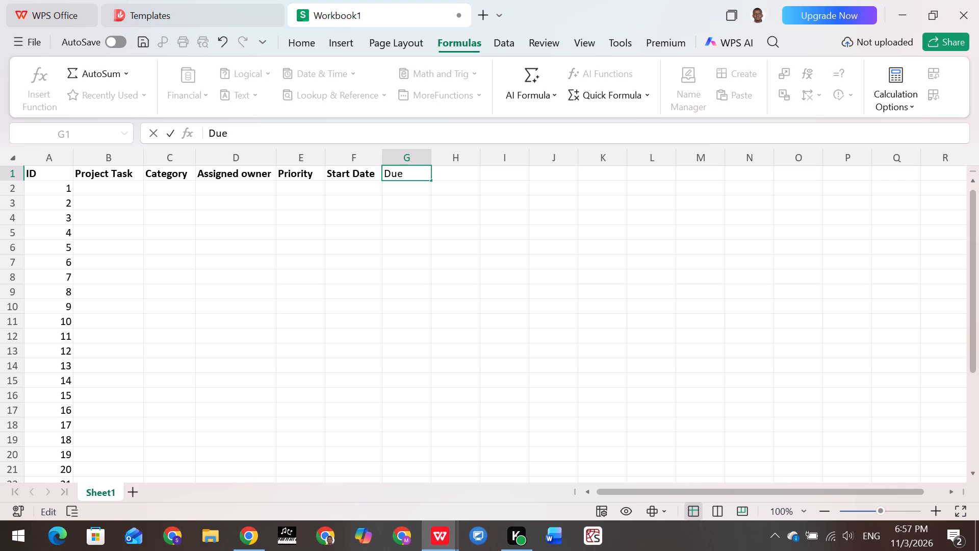
key(d)
text(ate)
Make the whole Due Date header text in cell G1 bold.
triple_click(407, 173)
double_click(407, 173)
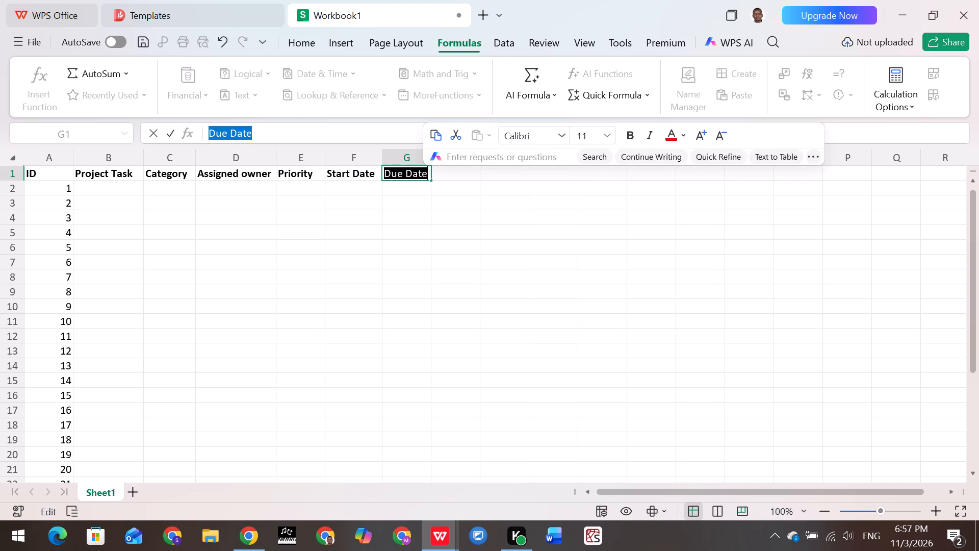
key(ctrl+b)
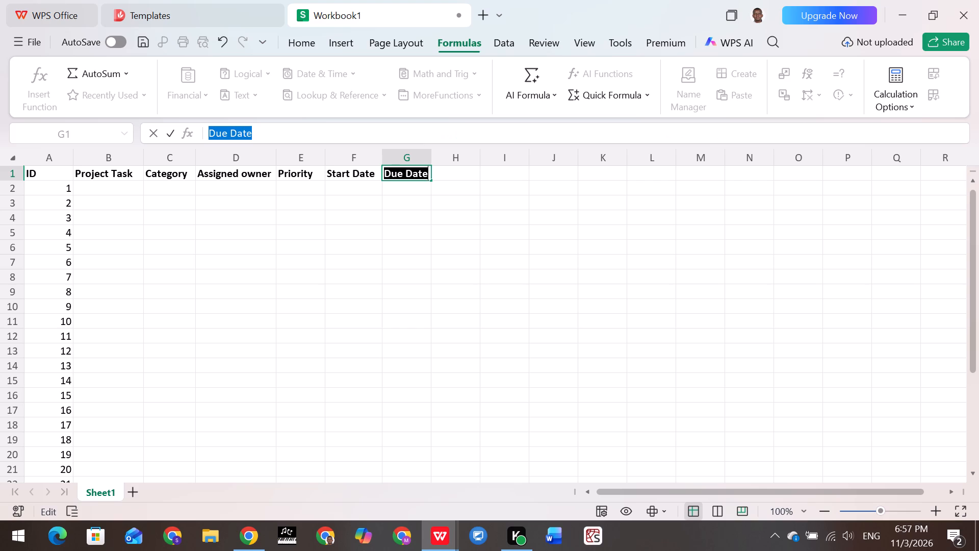
click(463, 173)
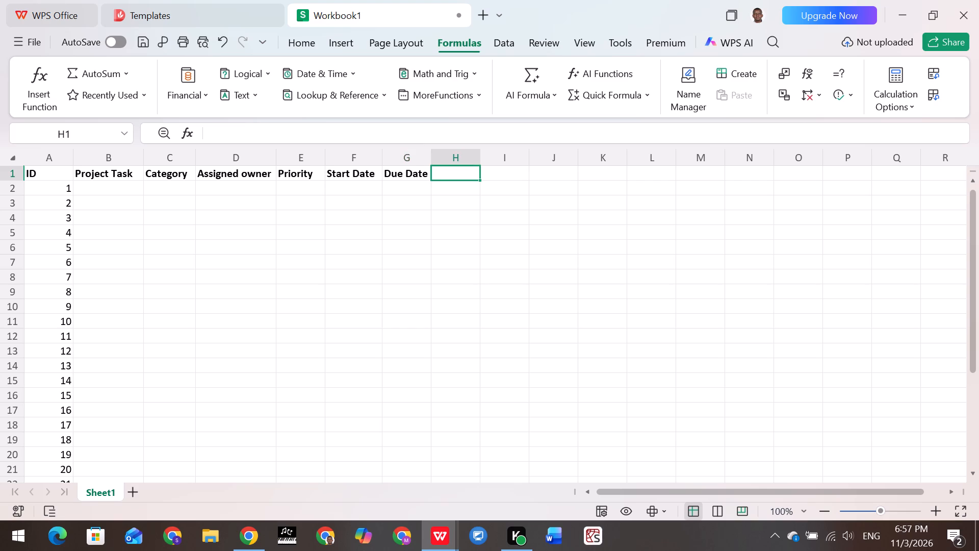
Widen column G slightly to leave some space after the Due Date header.
click(431, 171)
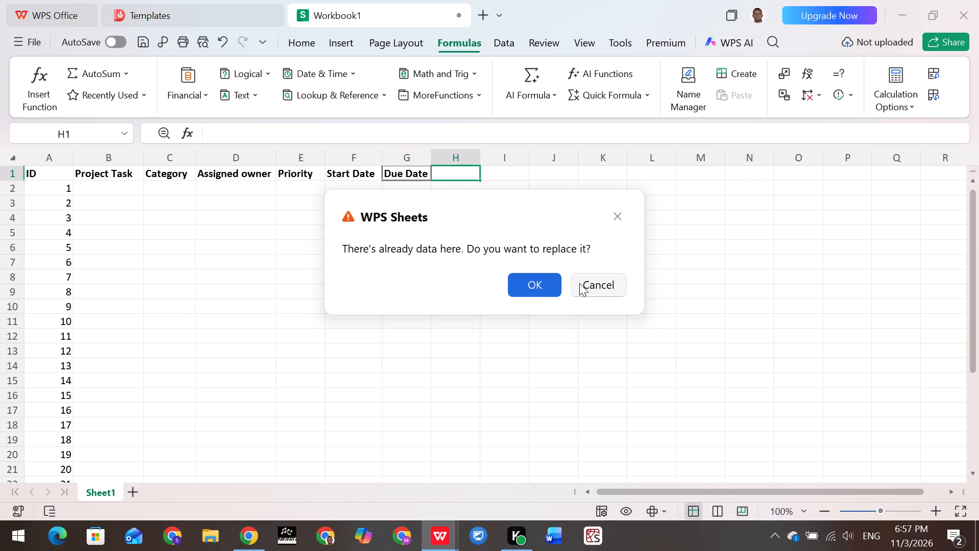
click(591, 282)
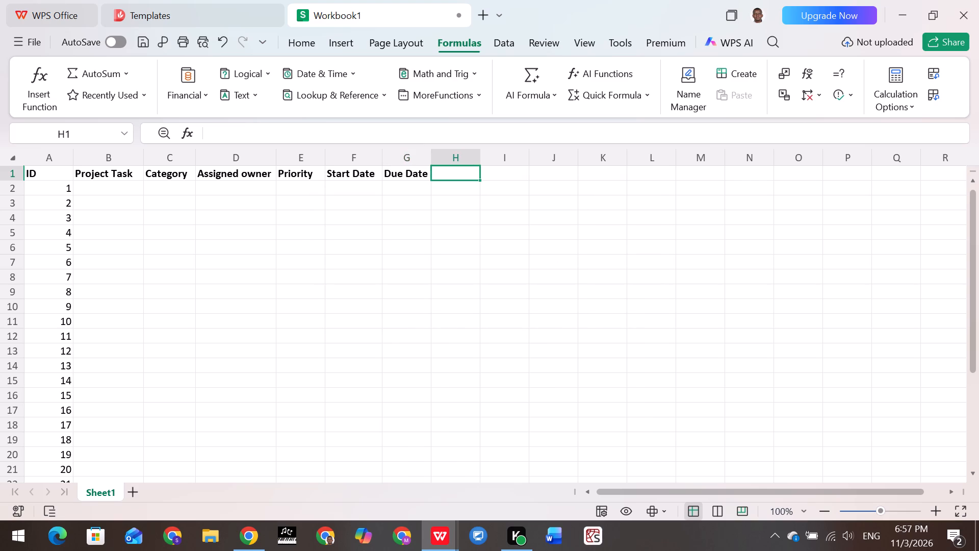
drag(431, 159, 434, 159)
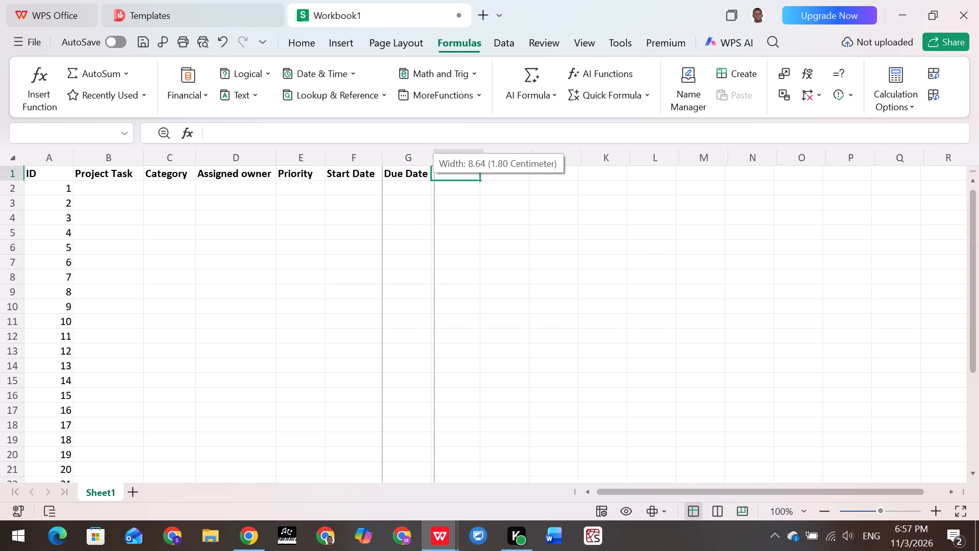
drag(434, 159, 437, 160)
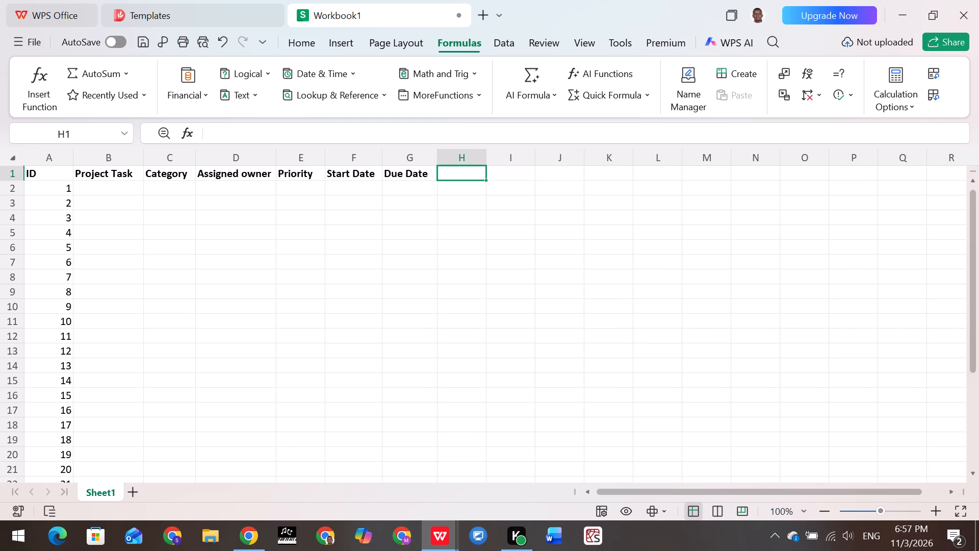
click(460, 172)
Widen column D slightly to leave a little more space after the Assigned owner header.
drag(278, 159, 283, 164)
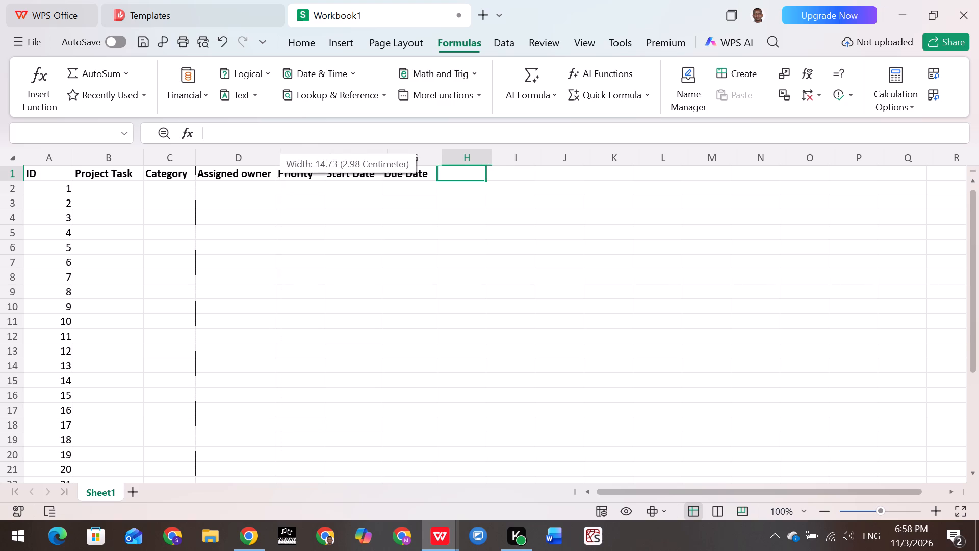
drag(283, 164, 280, 164)
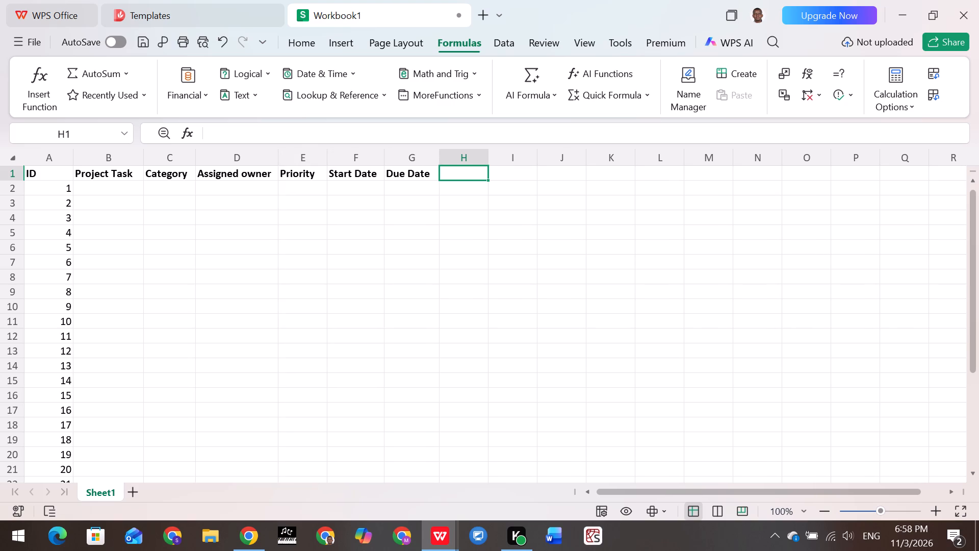
Enter the header Estimated Hours in cell H1.
click(458, 174)
key(e)
text(st)
text(imated)
key(space)
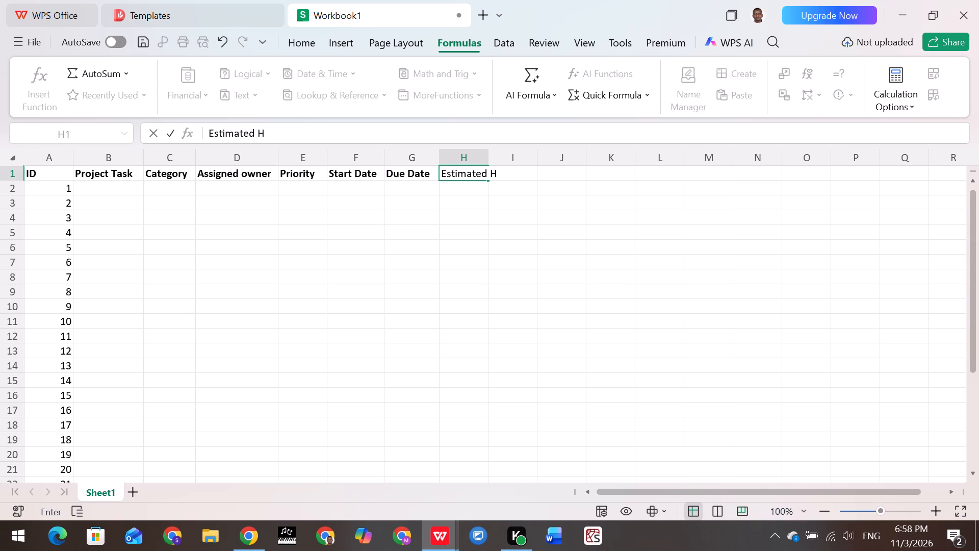
text(ours)
key(space)
Widen column H until the whole Estimated Hours header fits inside its cell.
click(487, 170)
click(518, 176)
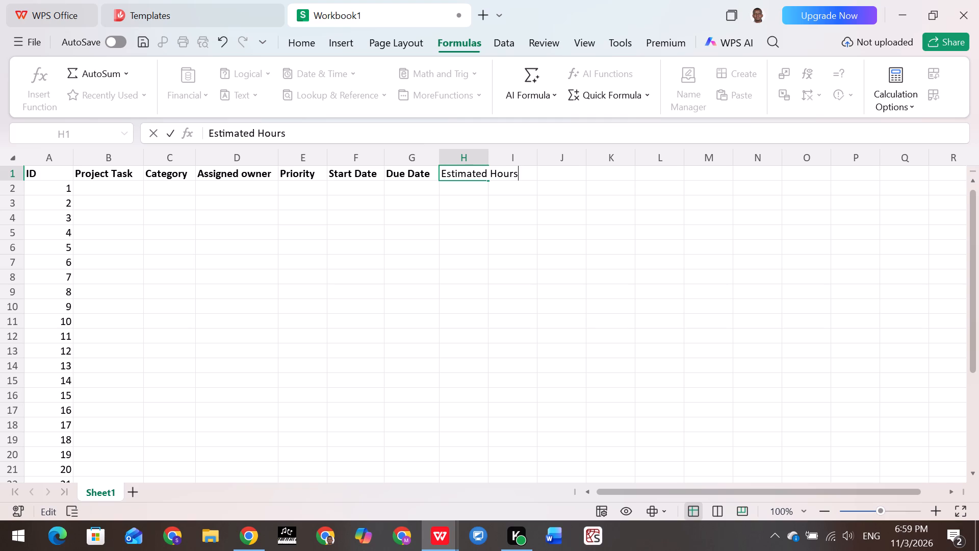
drag(487, 163, 497, 163)
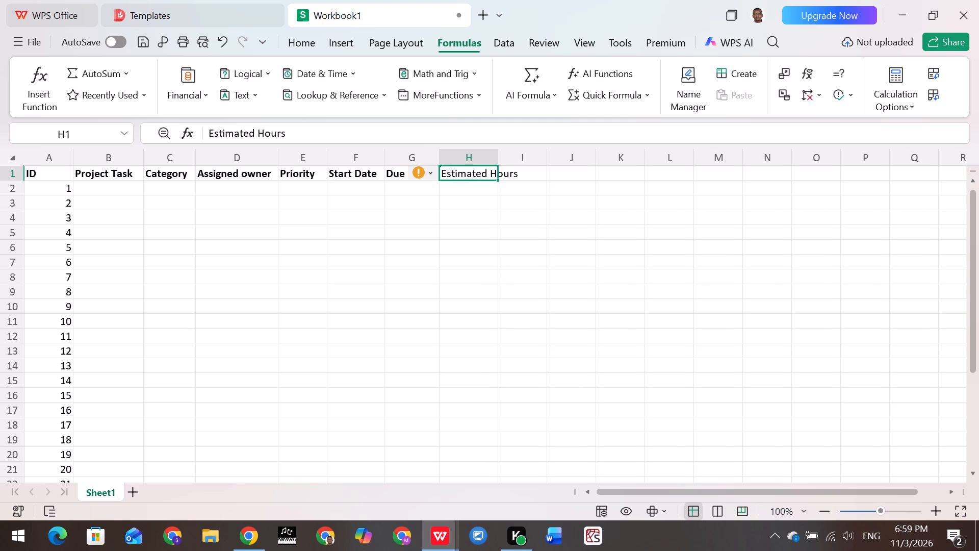
drag(496, 158, 515, 161)
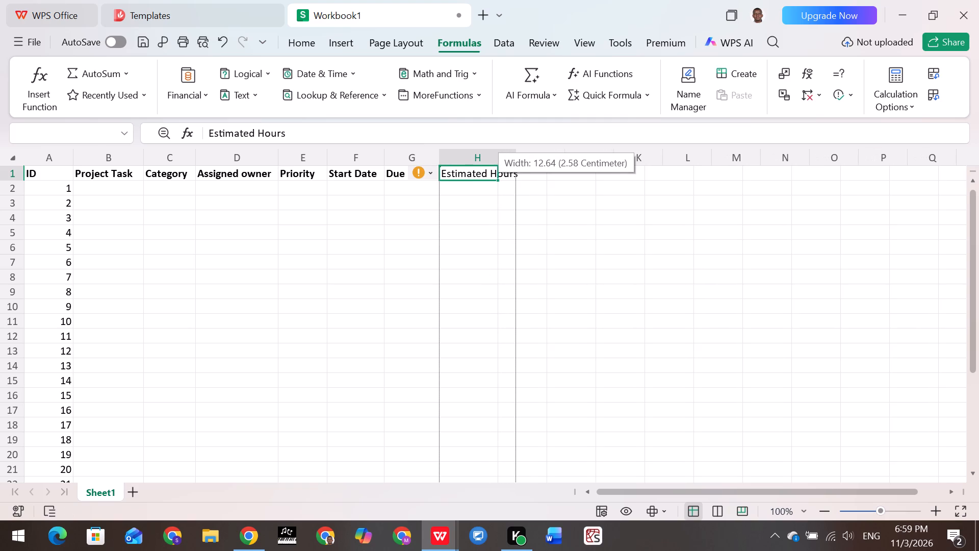
drag(515, 161, 521, 161)
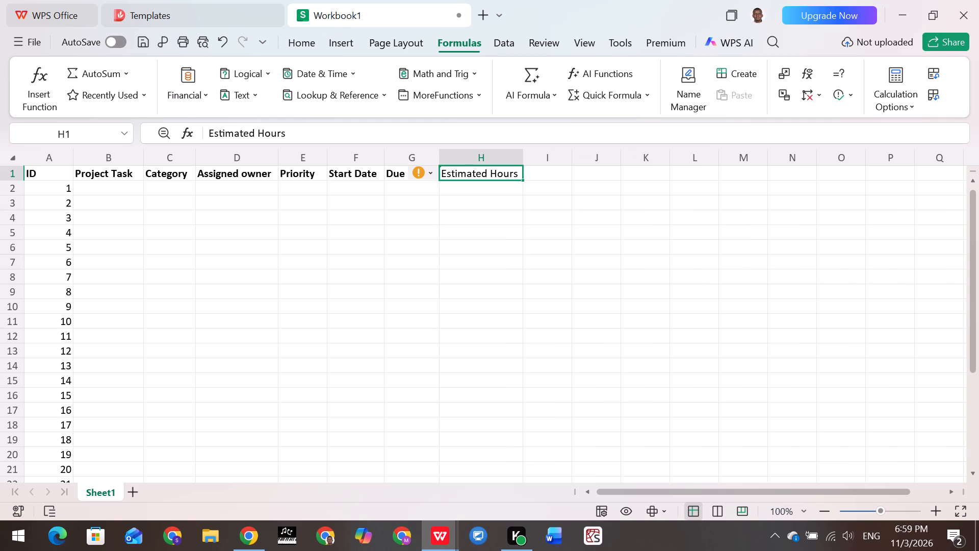
Make the whole Estimated Hours header text in cell H1 bold.
click(585, 133)
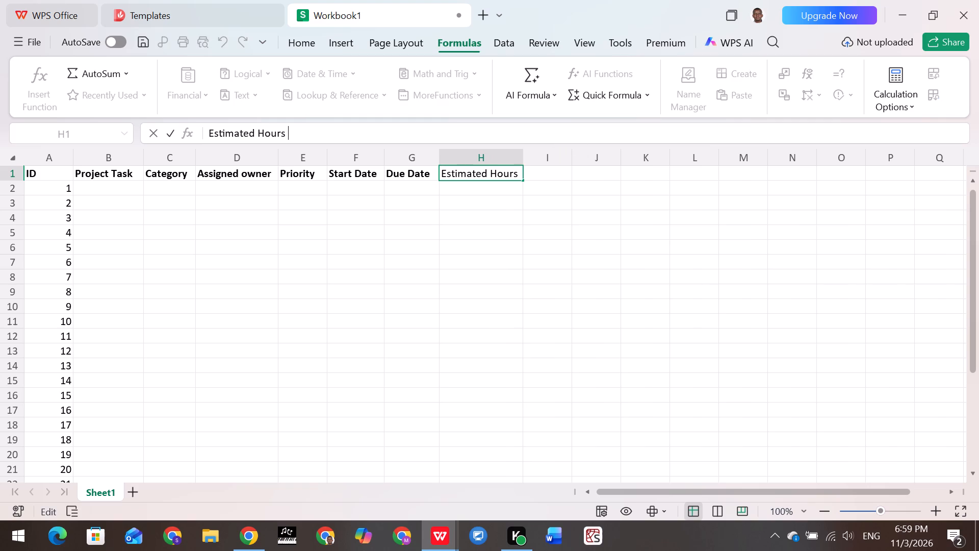
triple_click(499, 174)
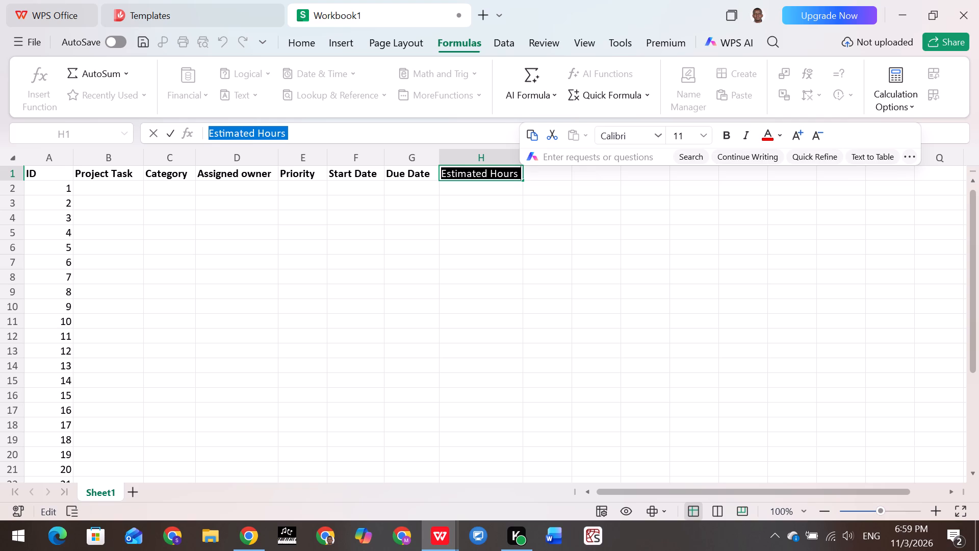
key(ctrl+b)
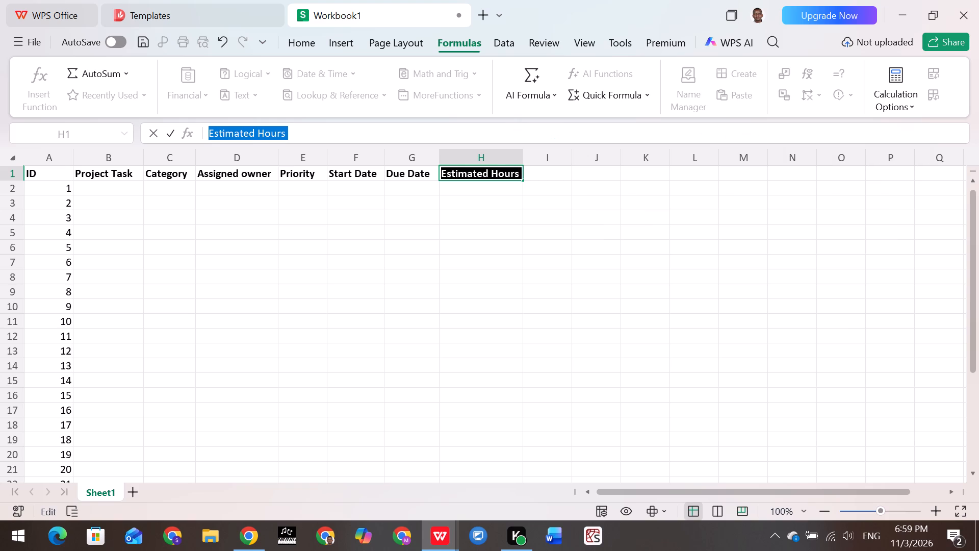
click(547, 174)
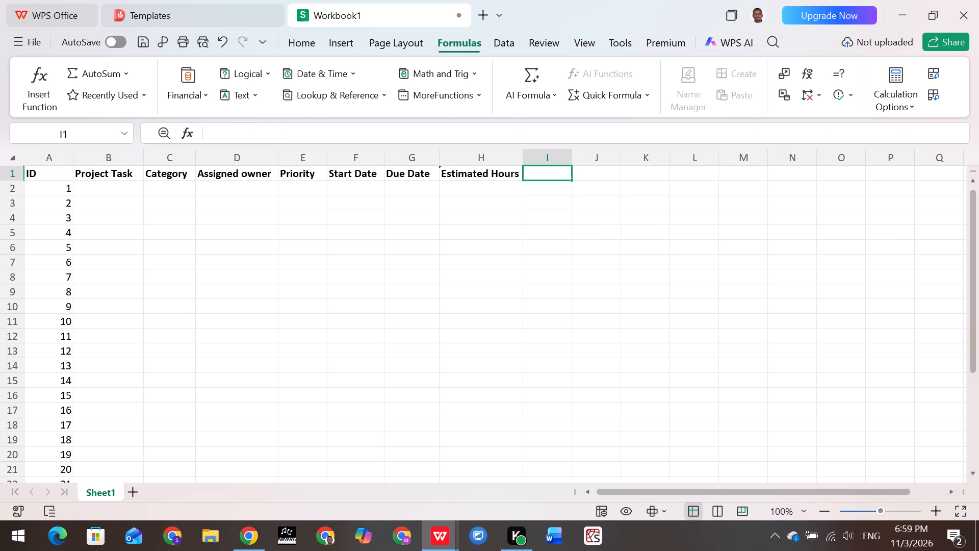
Enter the header Status in cell I1.
text(ST)
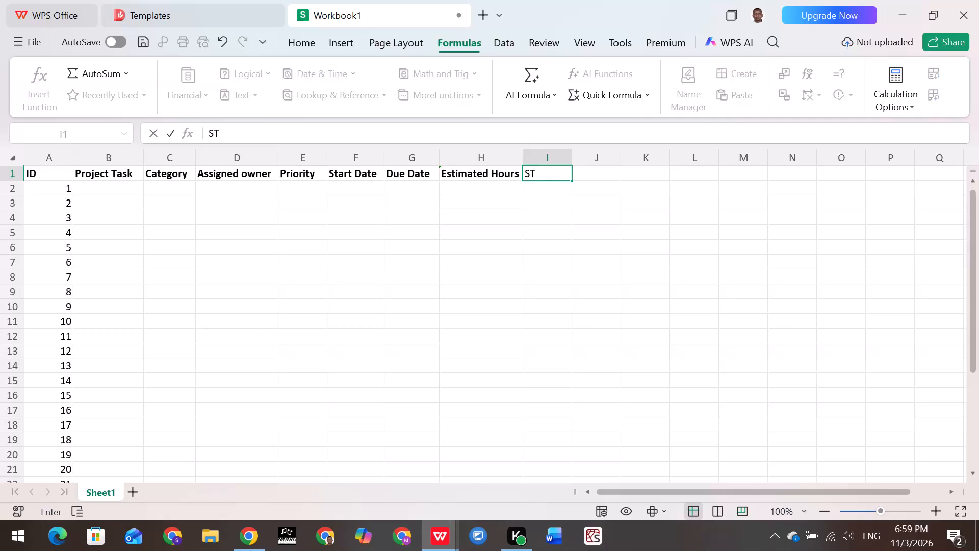
key(BackSpace)
text(atus)
key(space)
key(BackSpace)
key(BackSpace)
key(BackSpace)
key(BackSpace)
key(BackSpace)
text(tatus)
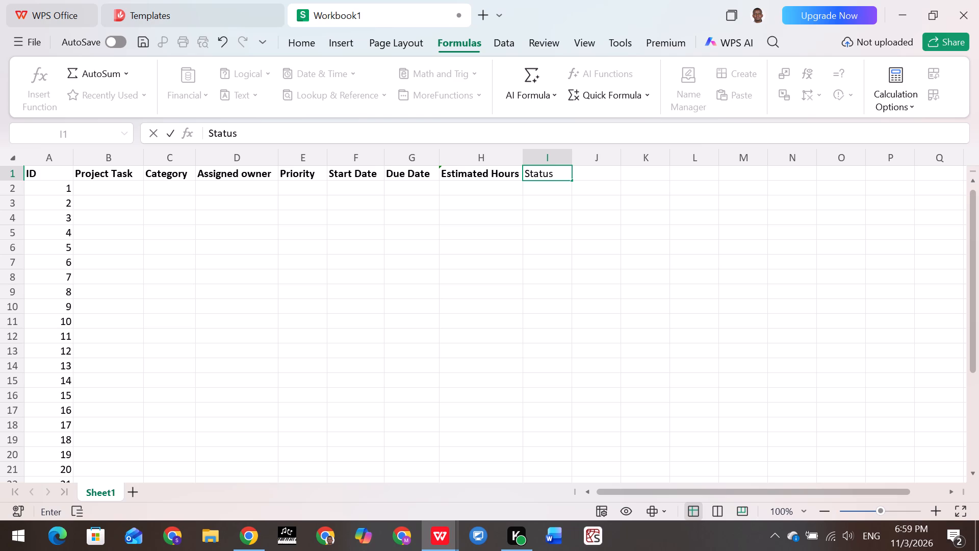
Make the whole Status header text in cell I1 bold.
triple_click(547, 174)
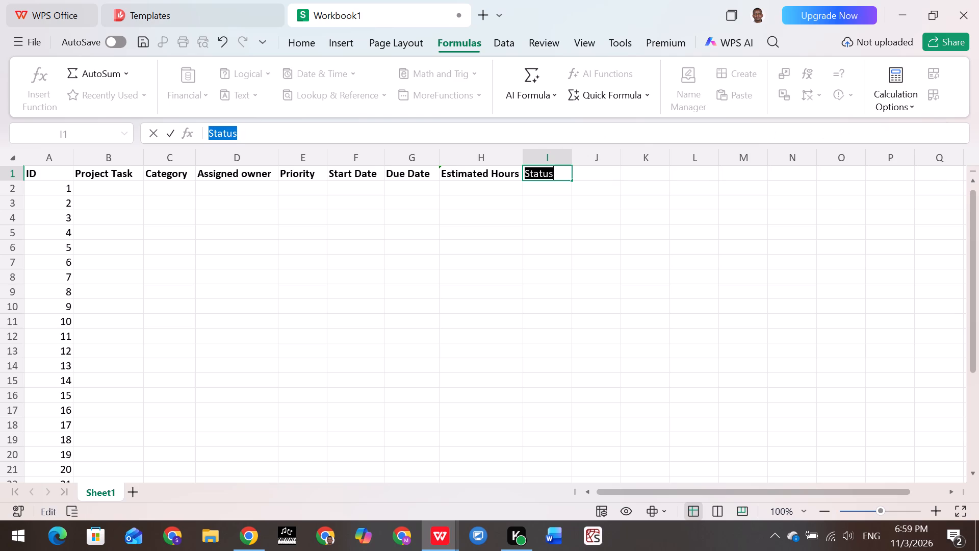
key(ctrl+b)
click(592, 214)
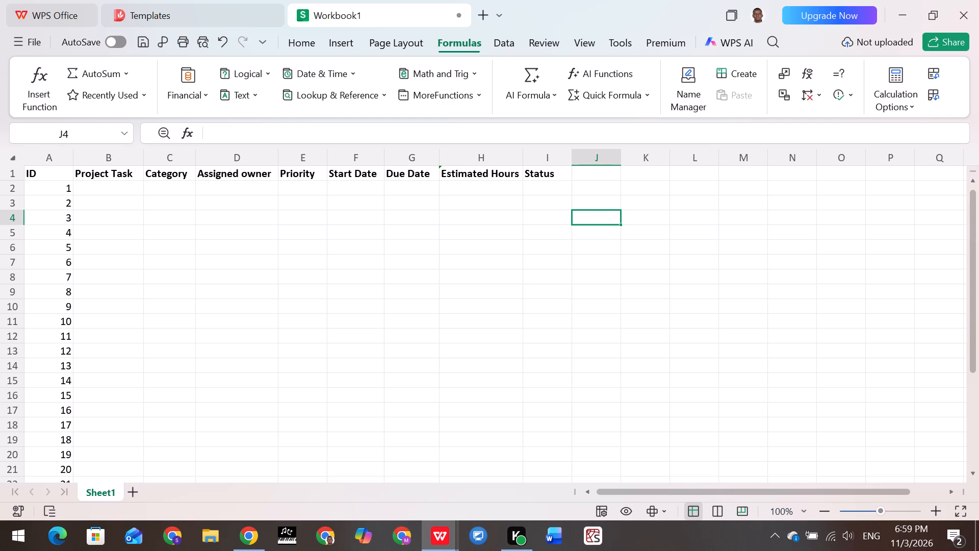
Widen column H slightly, to about 14.9, to leave more space after the Estimated Hours header.
click(525, 163)
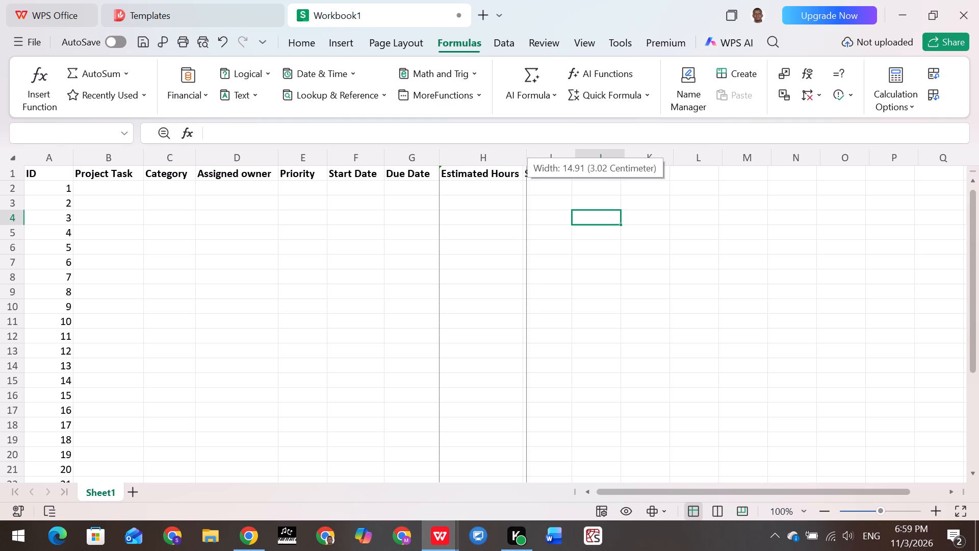
click(529, 162)
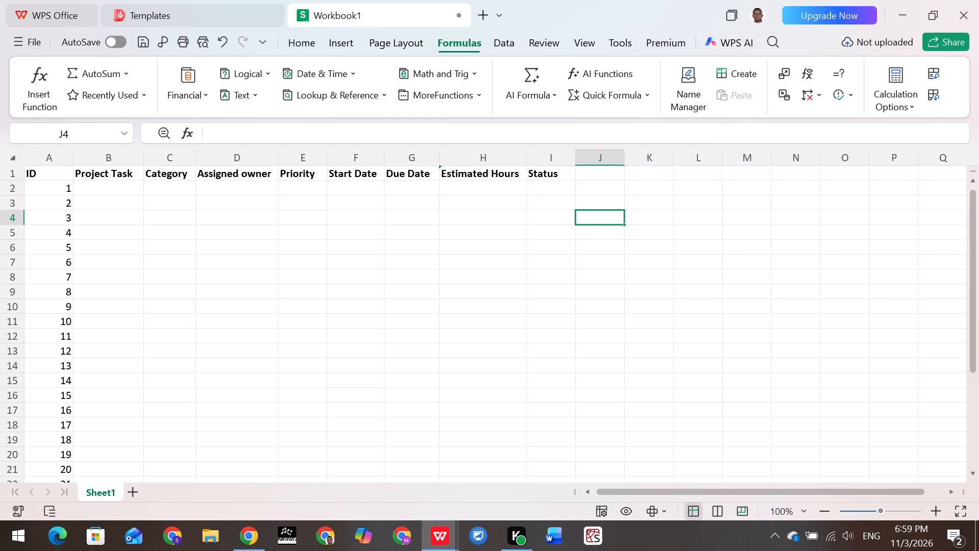
Enter the header Budget Allocation in cell J1.
click(594, 176)
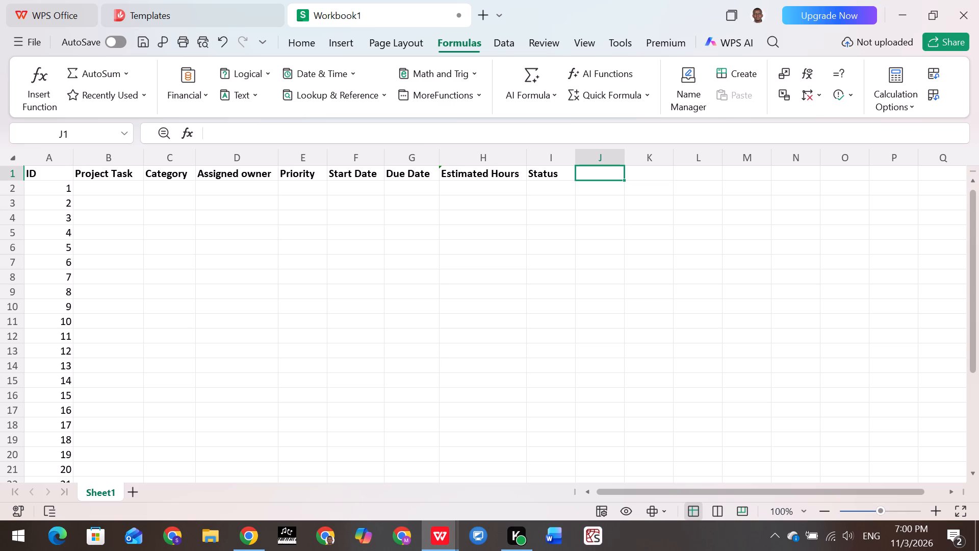
key(b)
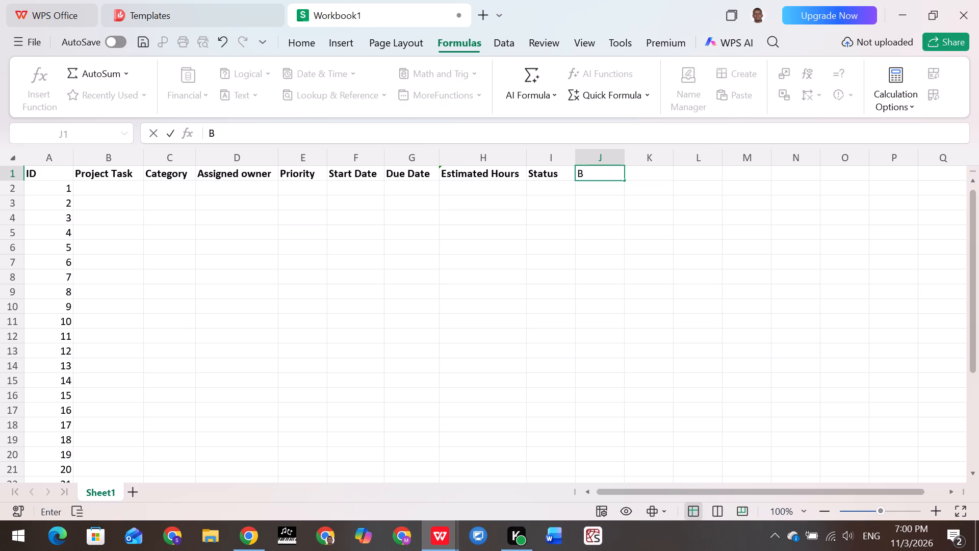
key(u)
key(d)
text(get)
key(a)
key(l)
key(BackSpace)
text(llo)
text(cation)
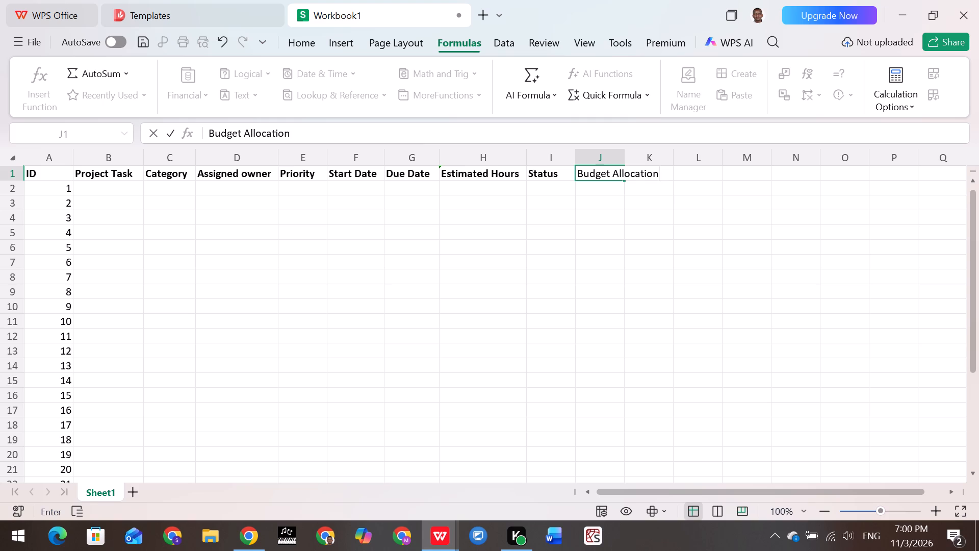
Widen column J until the whole Budget Allocation header fits inside its cell.
click(624, 167)
double_click(626, 156)
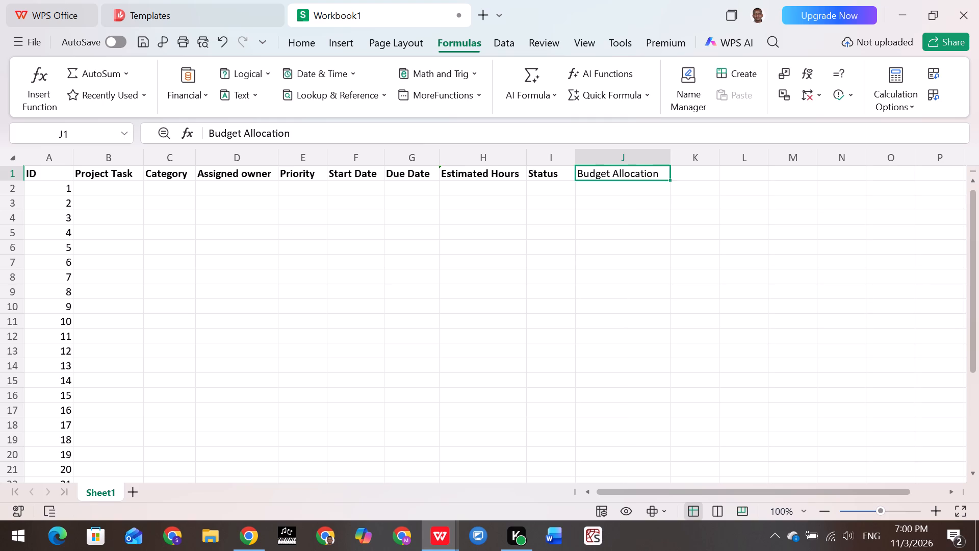
Make the whole Budget Allocation header text in cell J1 bold.
click(642, 173)
triple_click(642, 173)
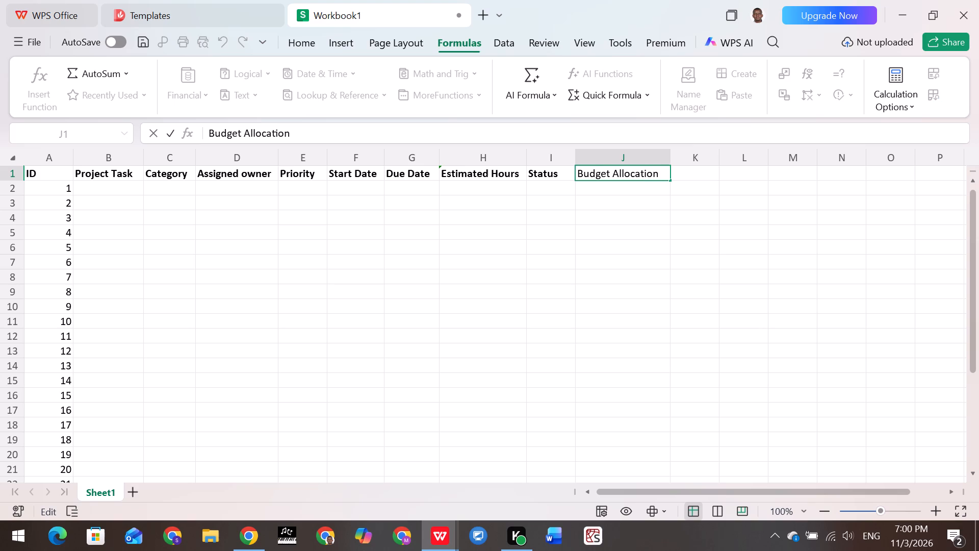
triple_click(634, 177)
click(634, 177)
double_click(634, 177)
triple_click(634, 177)
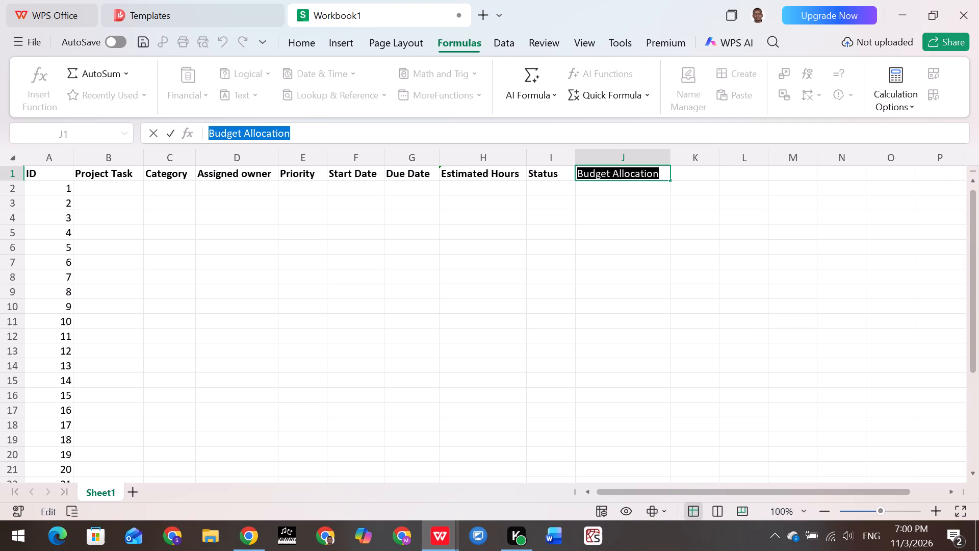
key(ctrl+b)
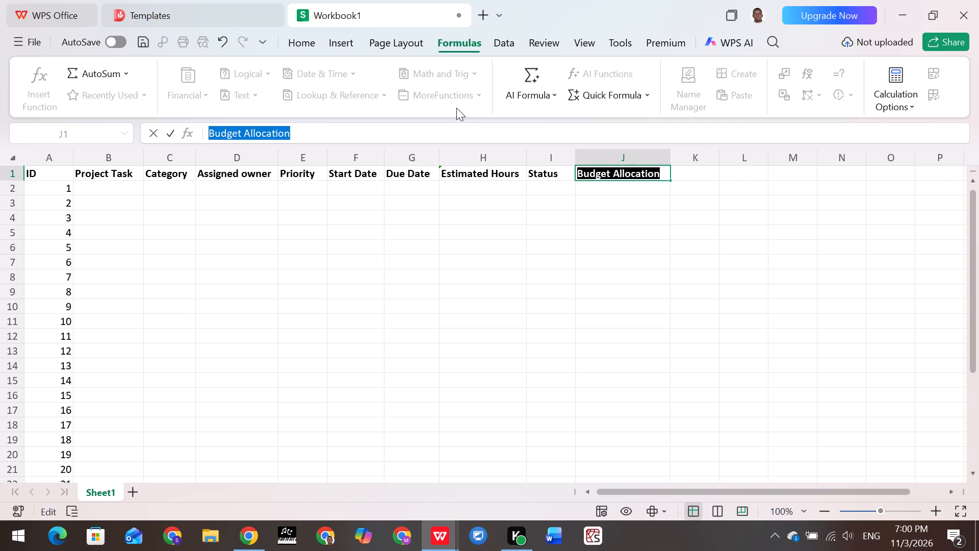
click(486, 236)
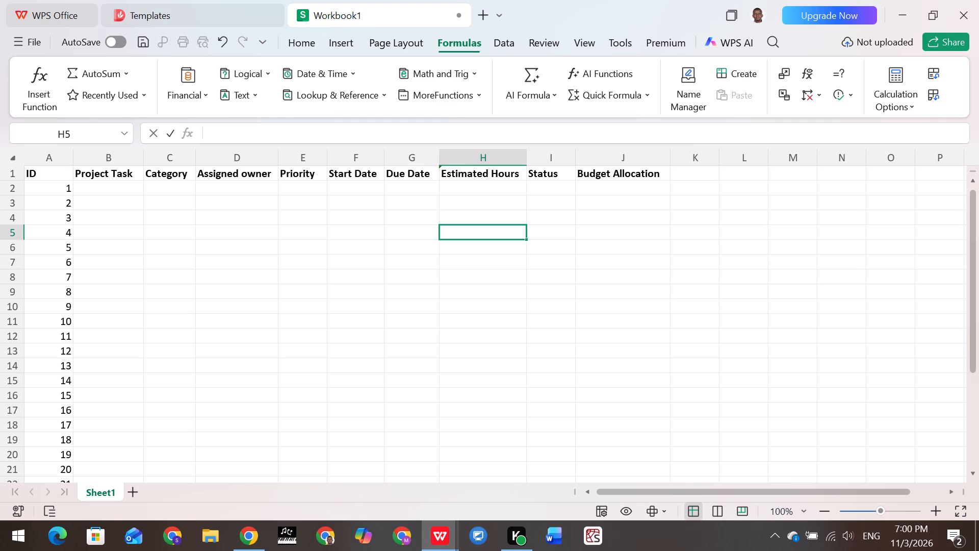
click(700, 286)
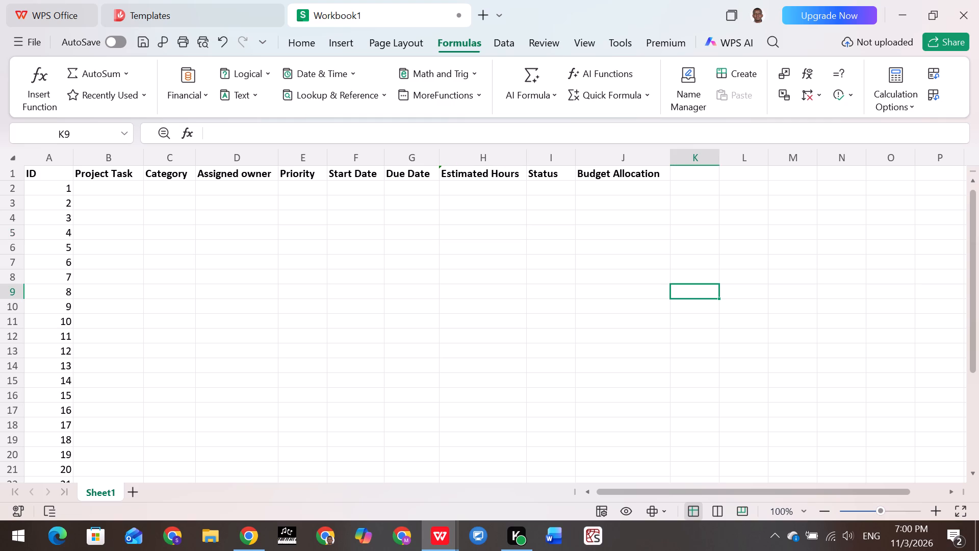
Enter Finalize Venue Booking in cell B2 as the project task for ID 1.
click(95, 190)
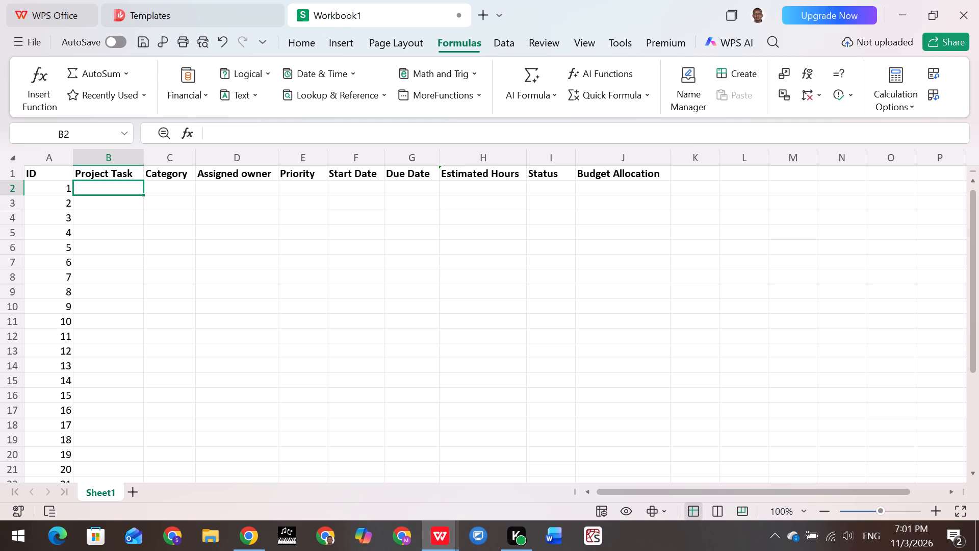
key(f)
text(inali)
text(ze)
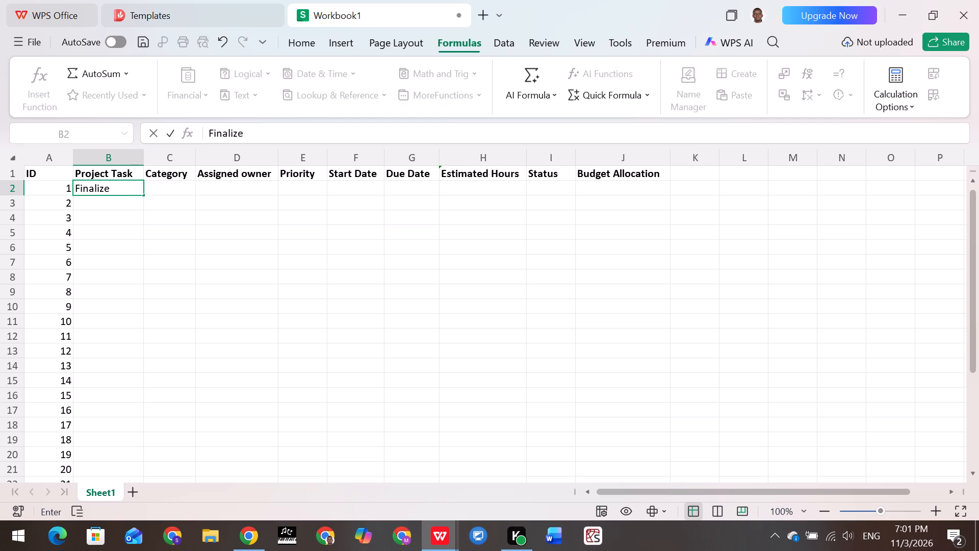
key(space)
key(v)
key(w)
key(BackSpace)
text(enue)
key(space)
key(b)
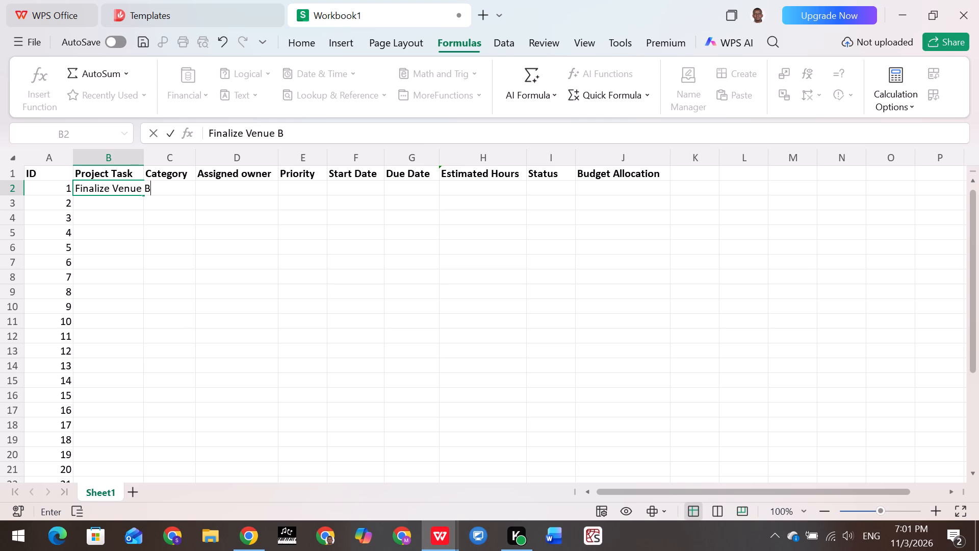
text(ooking)
Widen column B to about 19 so the whole Finalize Venue Booking entry fits inside its cell.
click(143, 162)
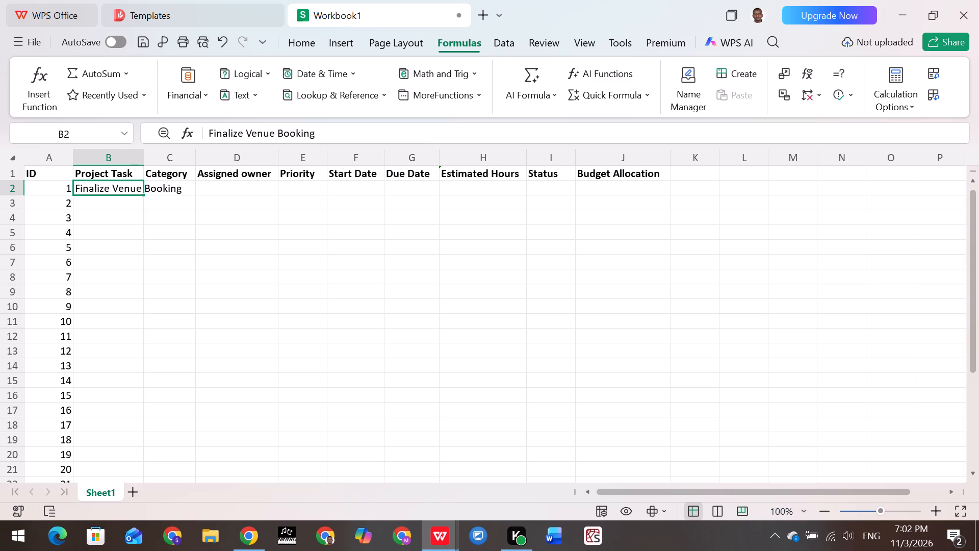
drag(144, 161, 145, 160)
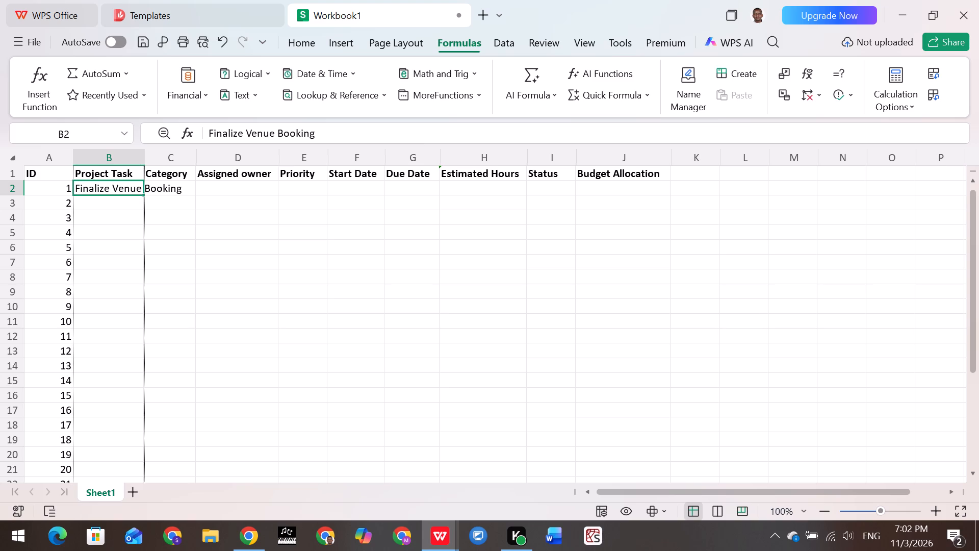
drag(145, 160, 166, 165)
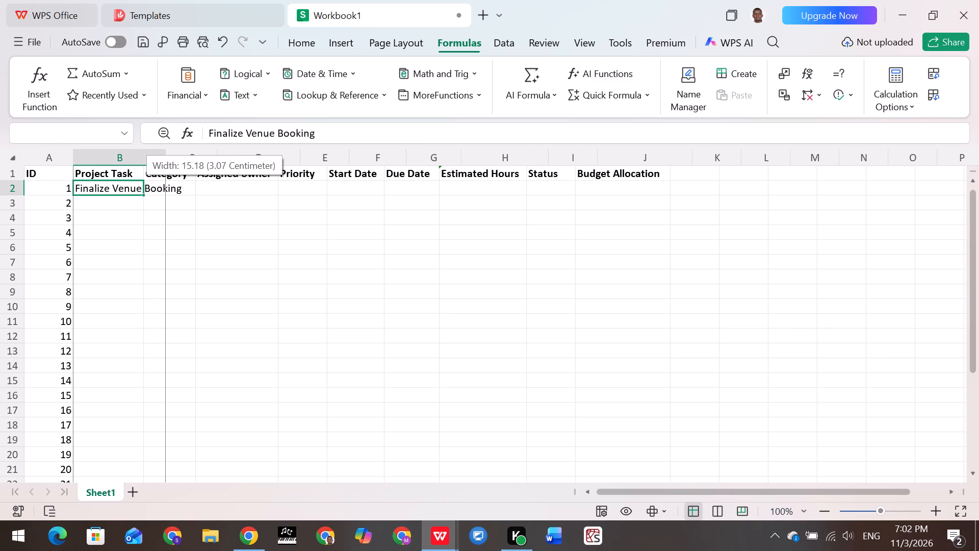
drag(166, 165, 186, 174)
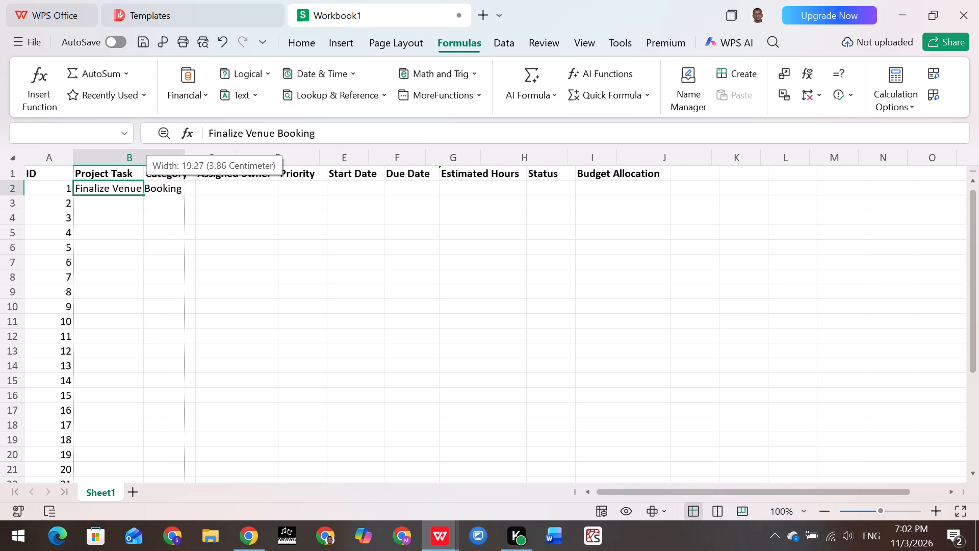
drag(186, 174, 186, 174)
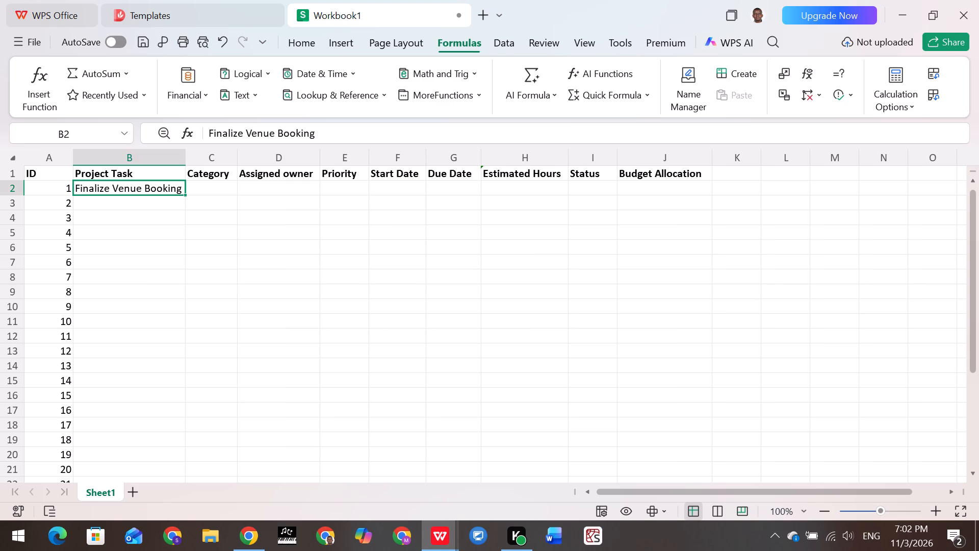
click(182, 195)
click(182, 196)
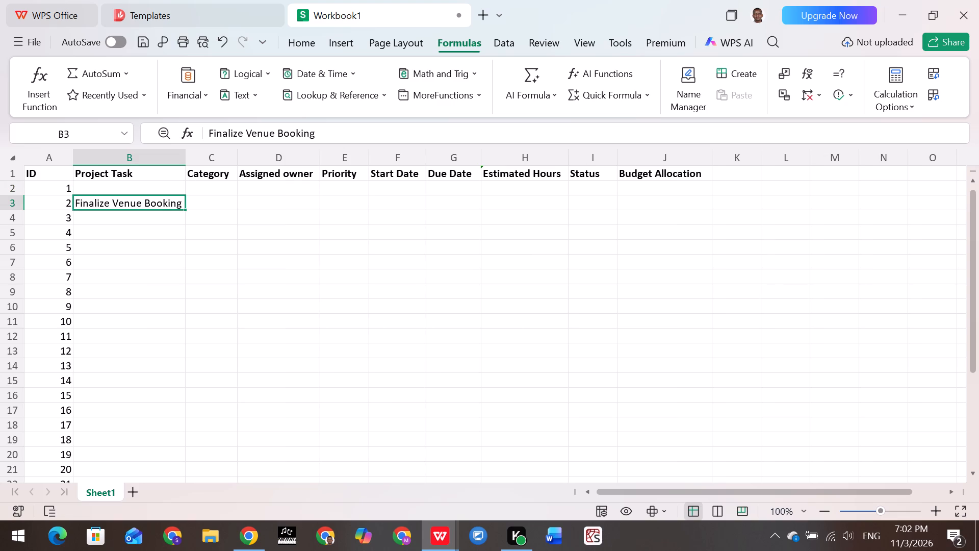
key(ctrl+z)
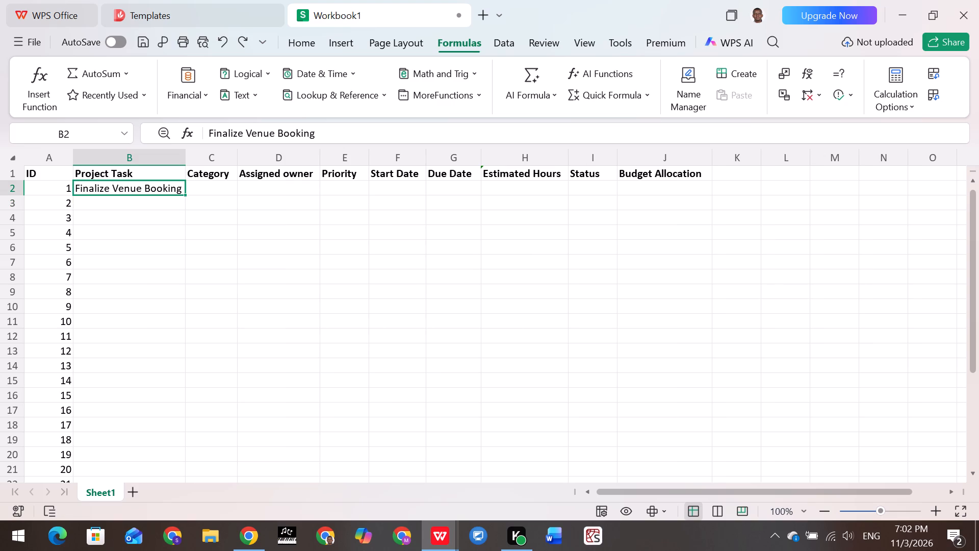
Widen column B further to about 24 so there is spare room beyond the Finalize Venue Booking entry.
click(120, 208)
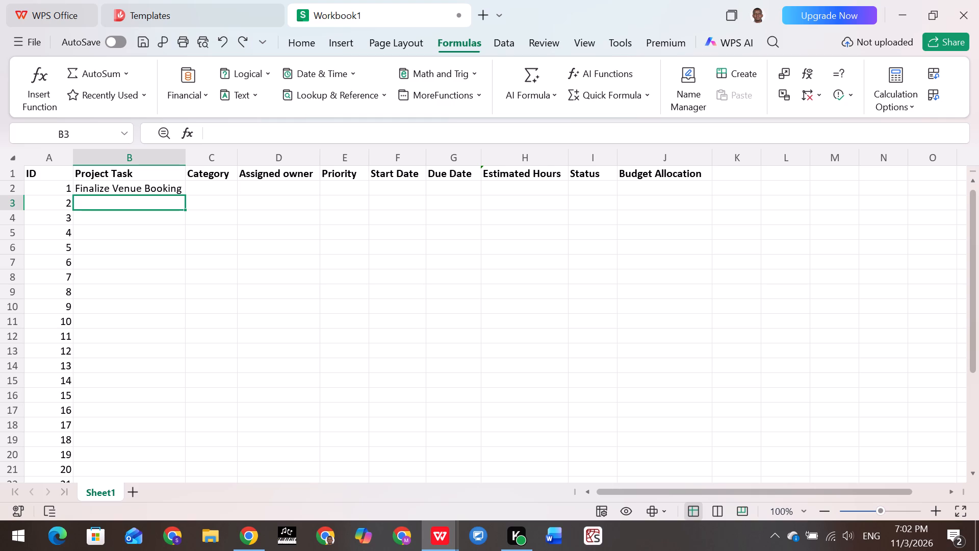
drag(186, 159, 187, 161)
drag(187, 161, 200, 162)
click(200, 162)
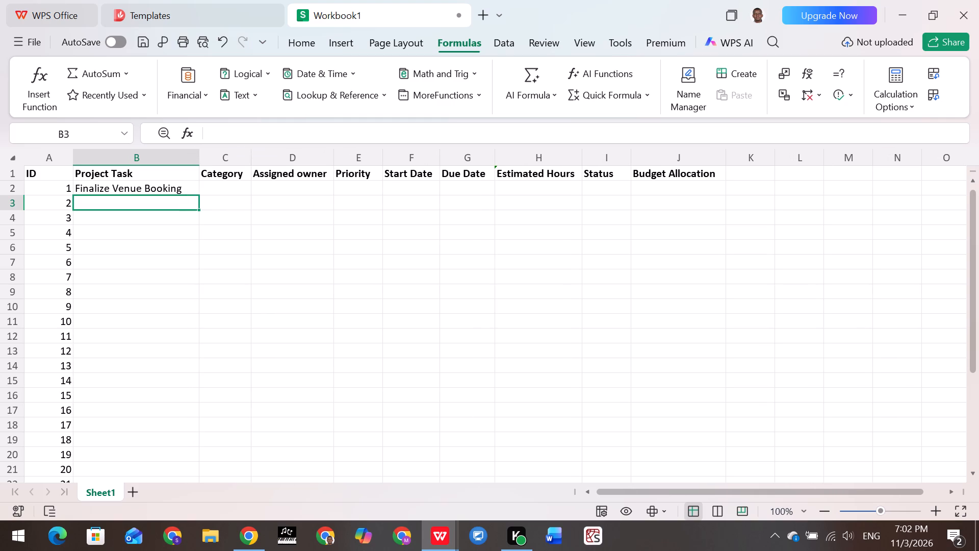
drag(202, 161, 211, 162)
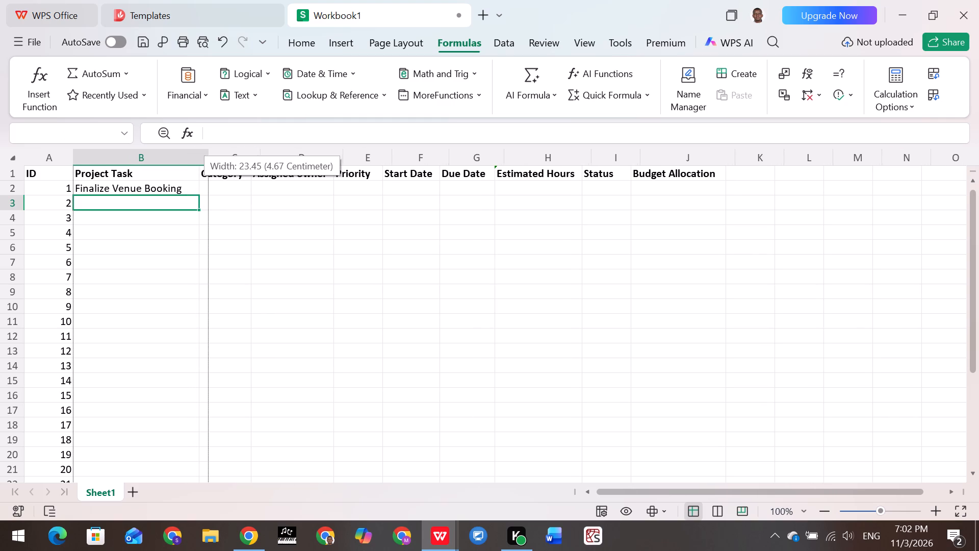
drag(211, 162, 214, 162)
click(214, 162)
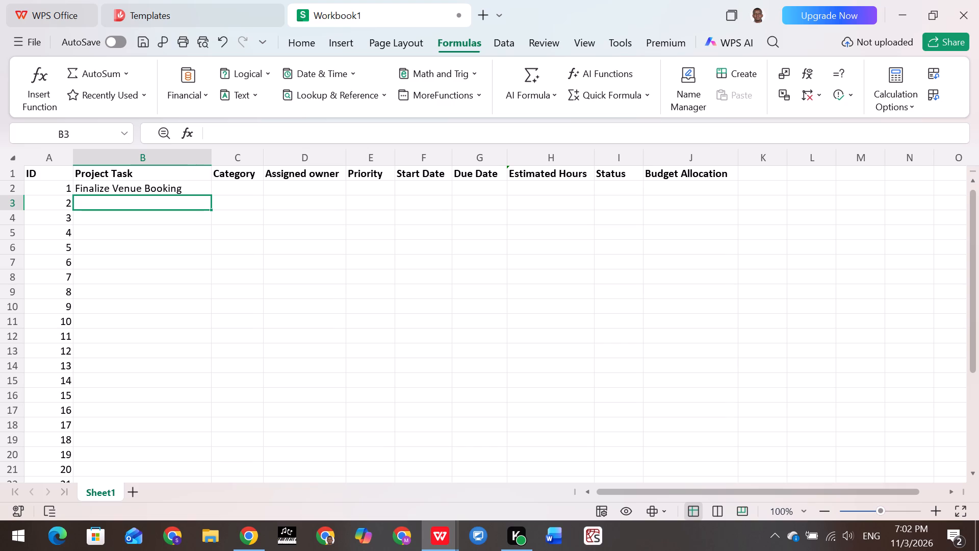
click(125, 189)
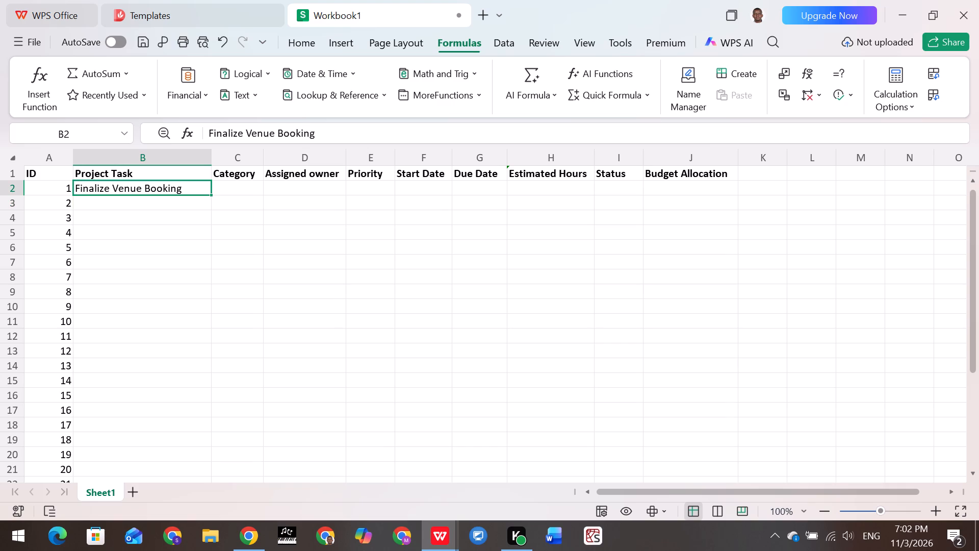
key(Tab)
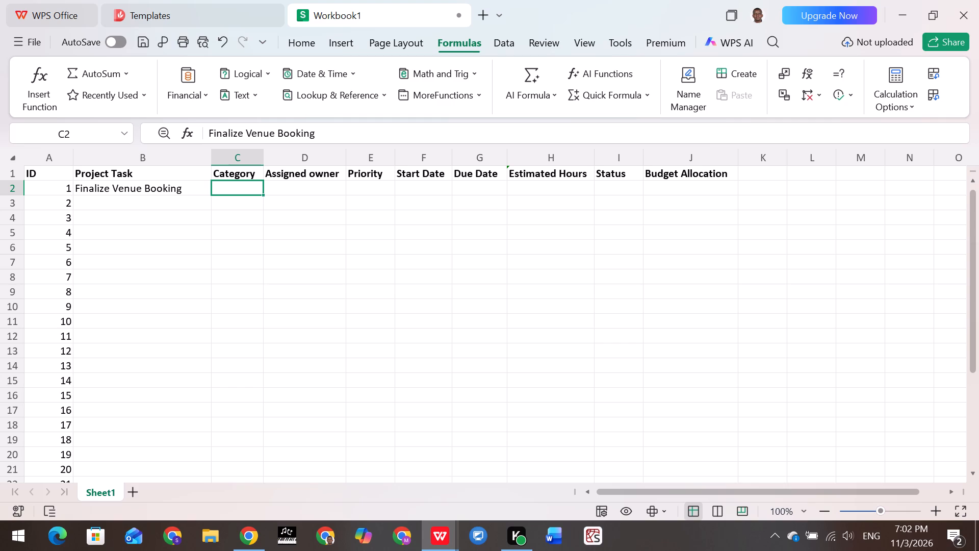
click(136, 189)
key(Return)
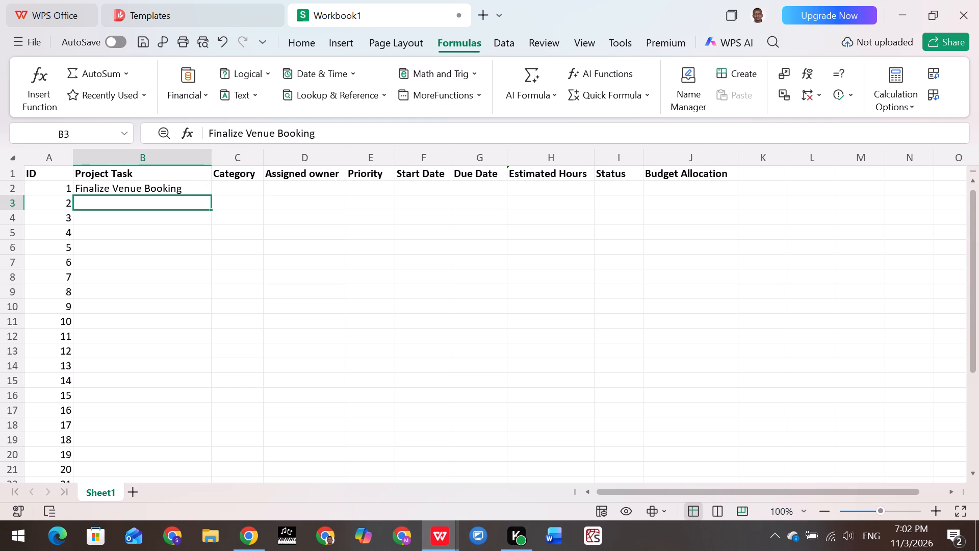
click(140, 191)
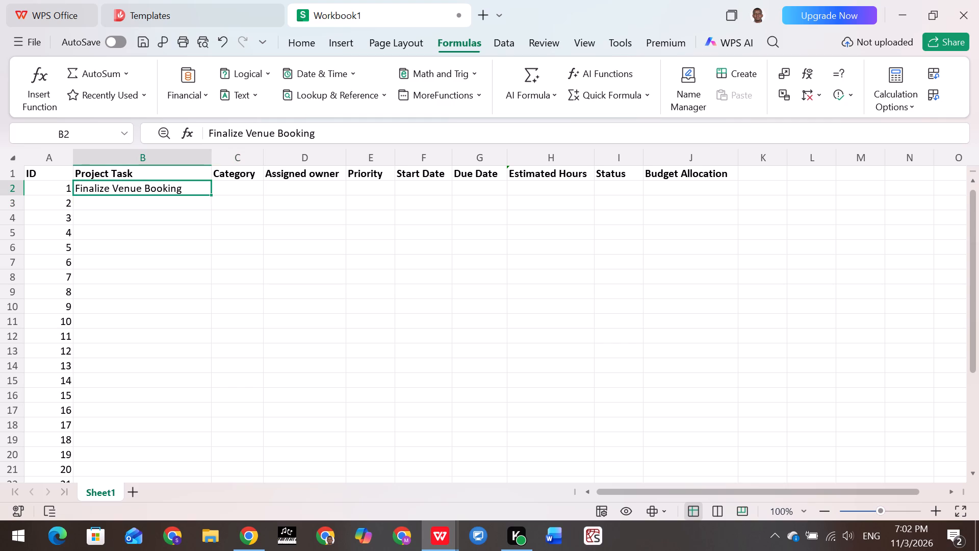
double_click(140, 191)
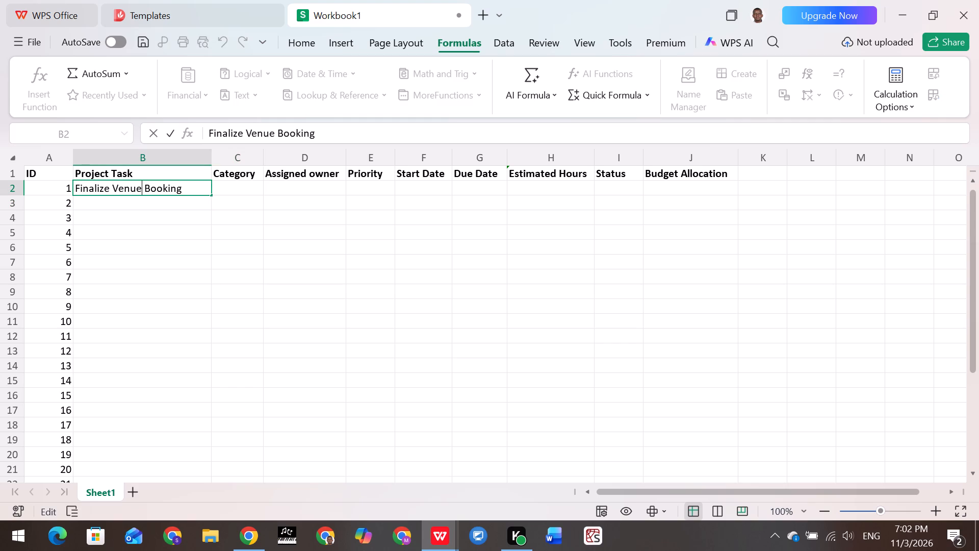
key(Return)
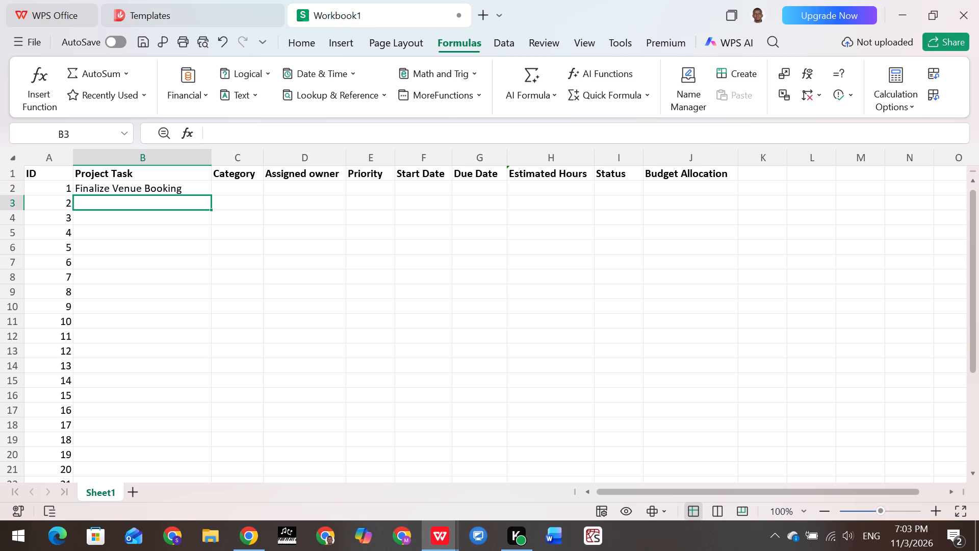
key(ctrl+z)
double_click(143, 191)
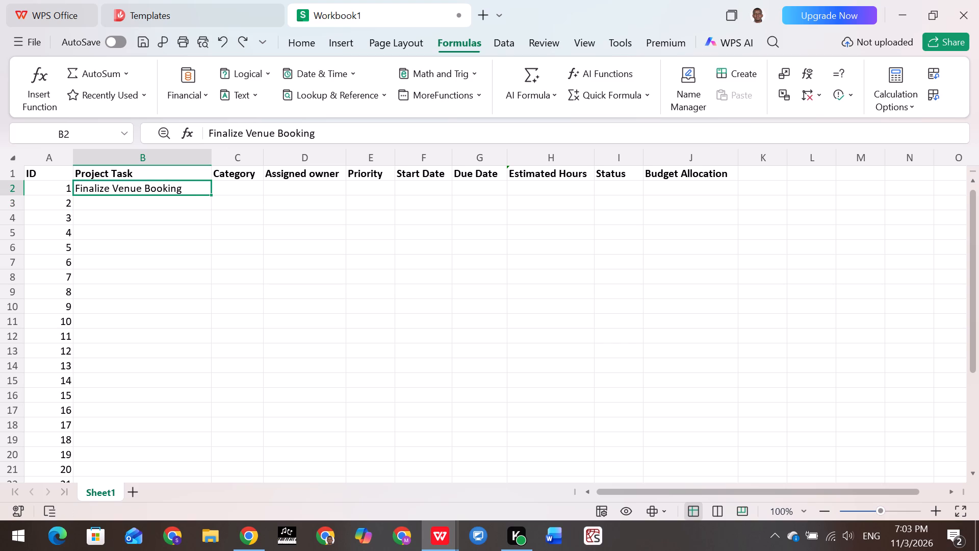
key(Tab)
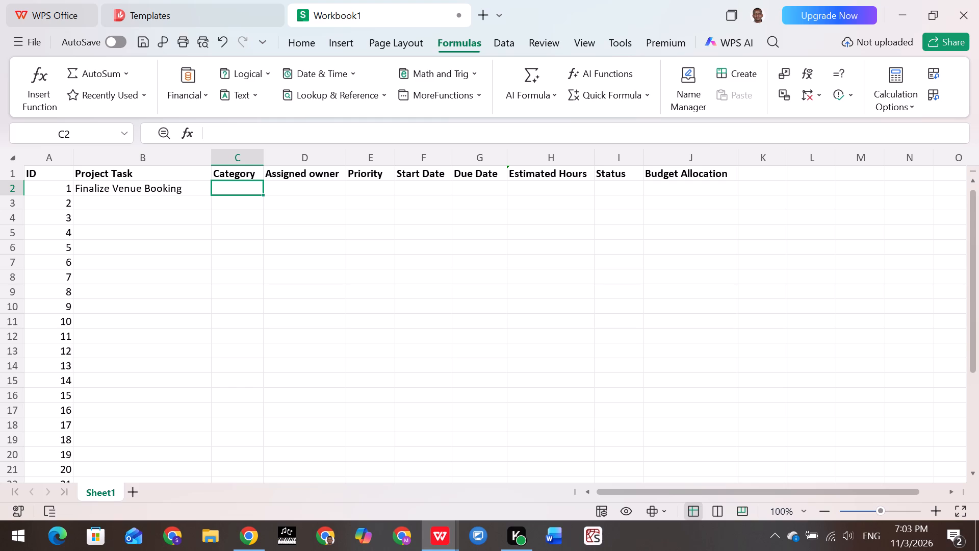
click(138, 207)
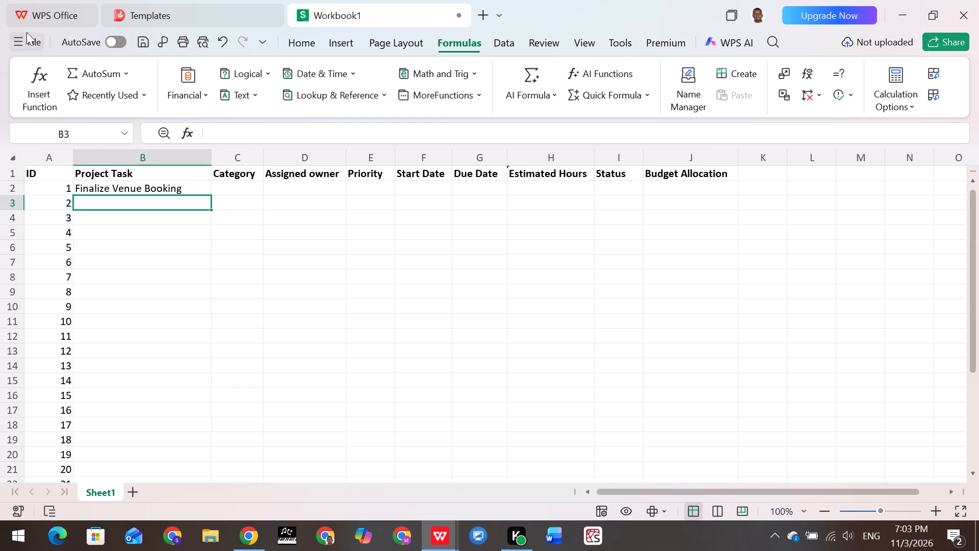
Open the recent workbook WOORKBOOK 1.xlsx, examine how its employee table is laid out back to the first column, and close it.
click(18, 48)
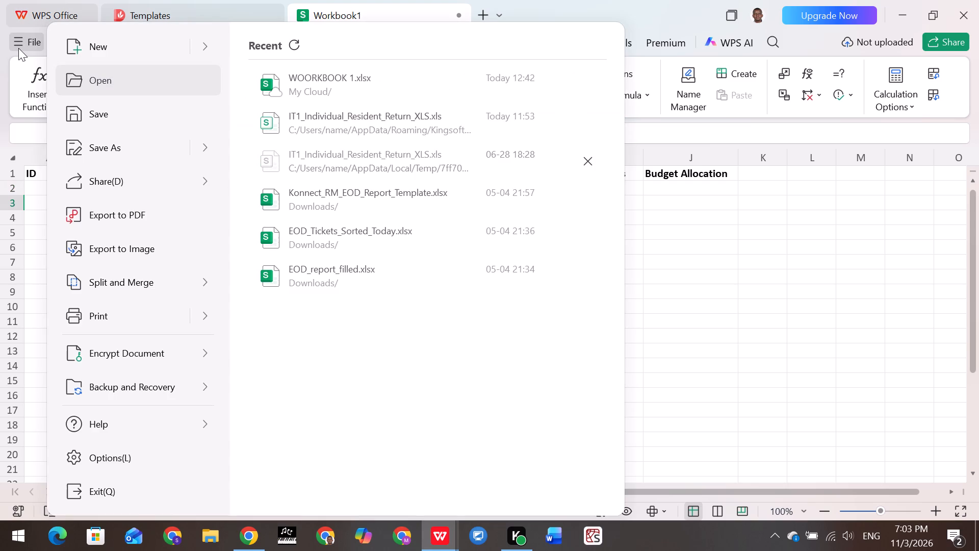
click(330, 82)
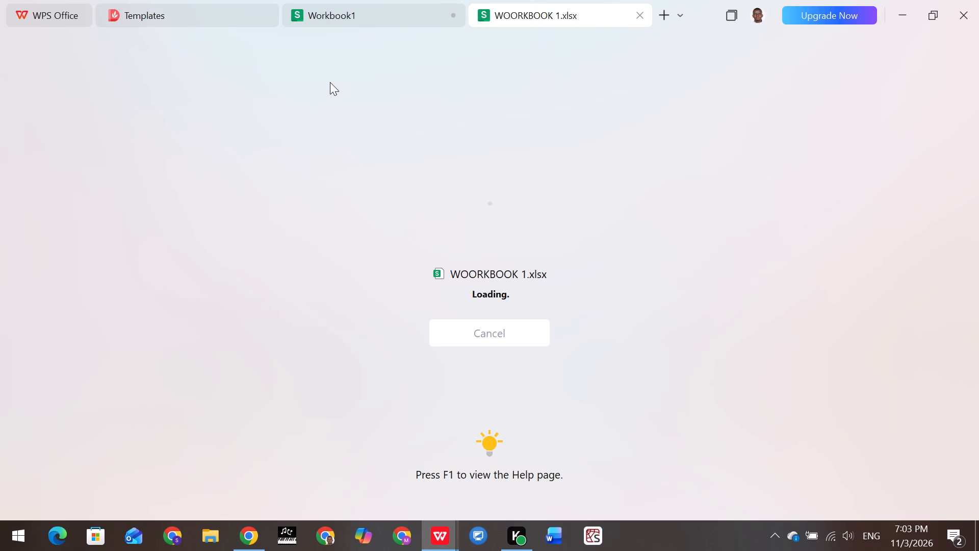
scroll(330, 205, up, 5)
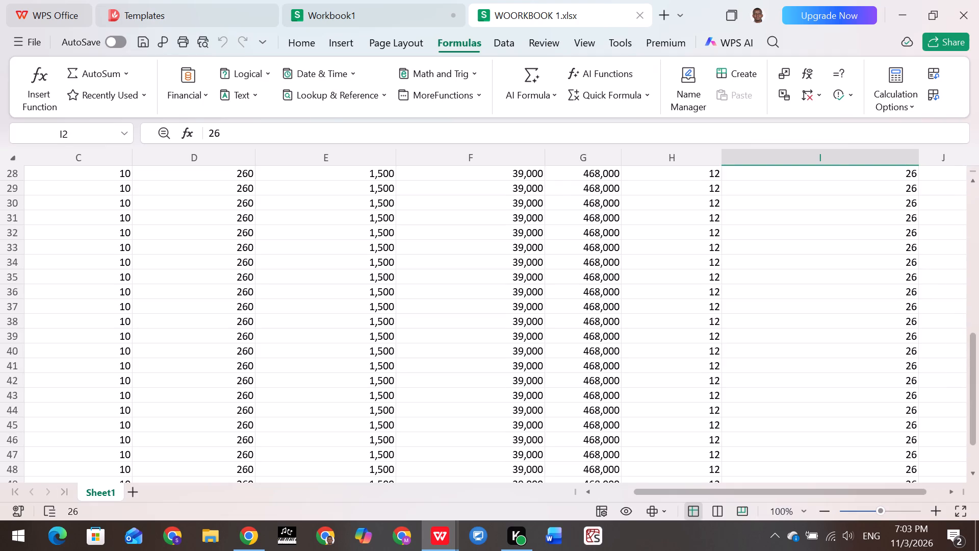
scroll(321, 213, up, 17)
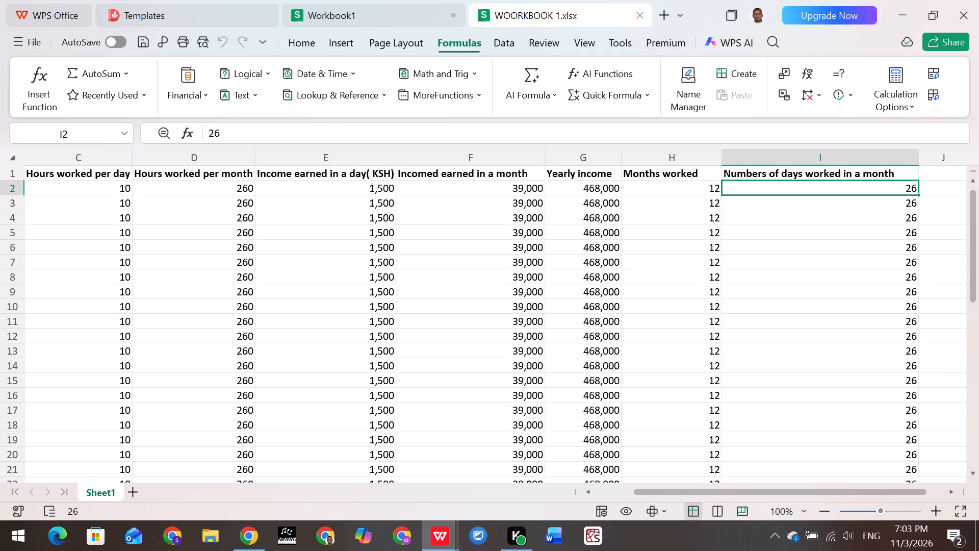
scroll(170, 210, up, 6)
scroll(97, 199, up, 5)
click(590, 490)
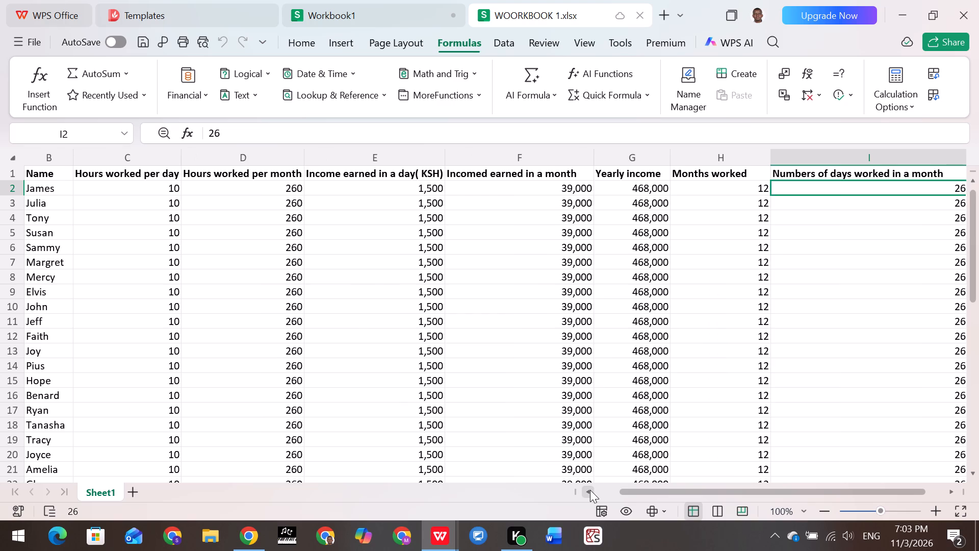
triple_click(590, 490)
click(590, 490)
click(590, 490)
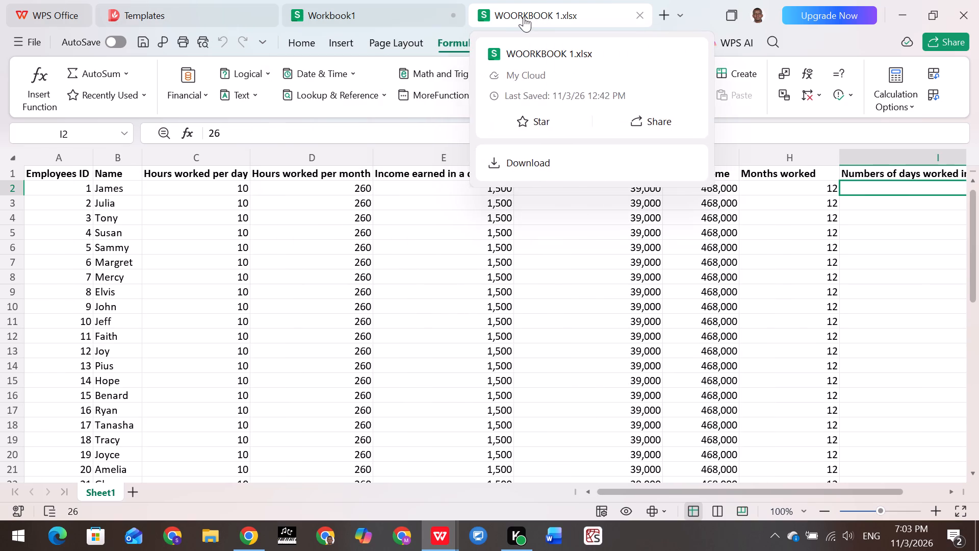
click(640, 15)
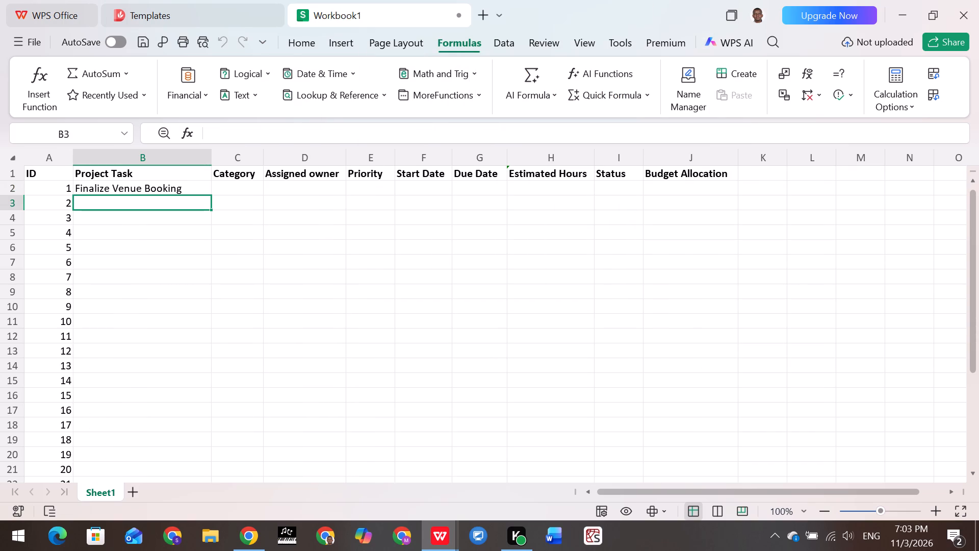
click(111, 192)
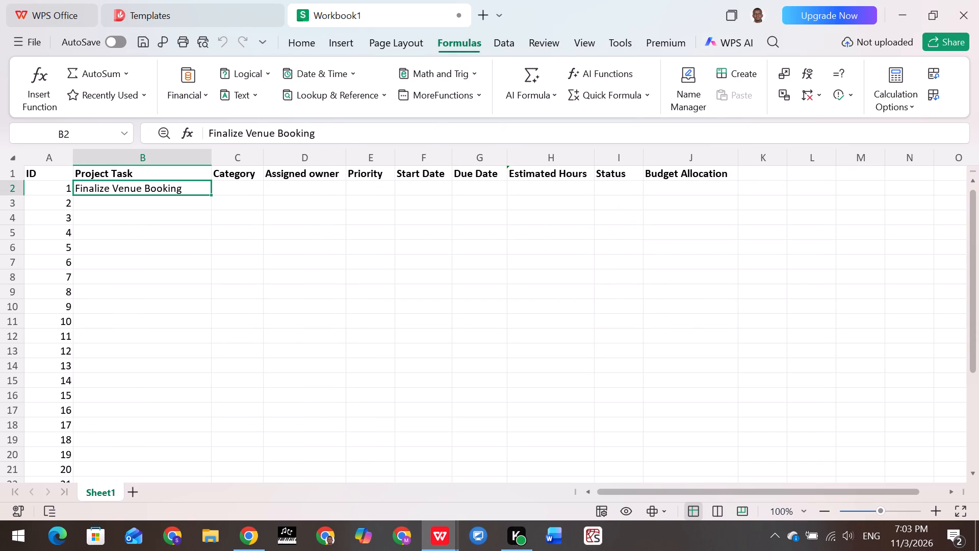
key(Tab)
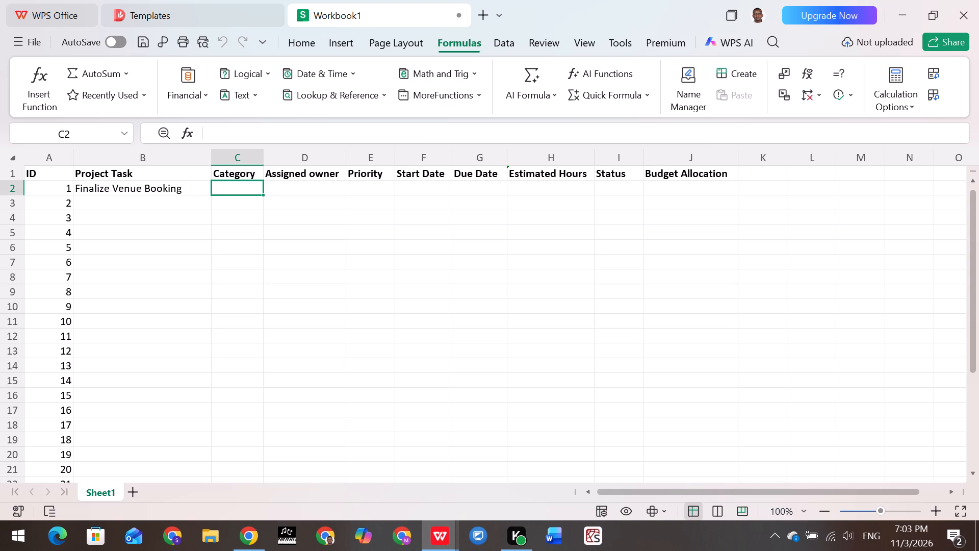
Enter Select Catering Vendor in cell B3 as the project task for ID 2.
click(94, 206)
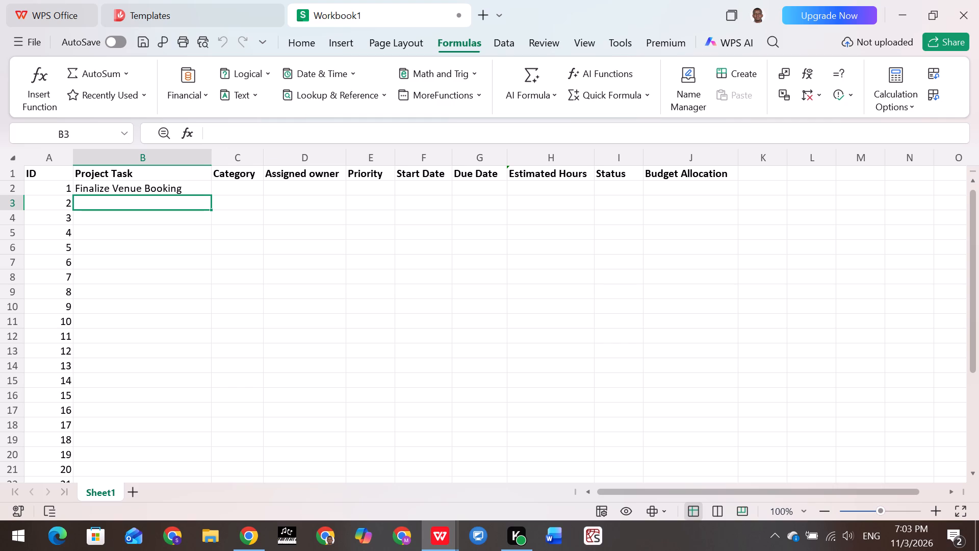
text(ele)
text(ct)
key(space)
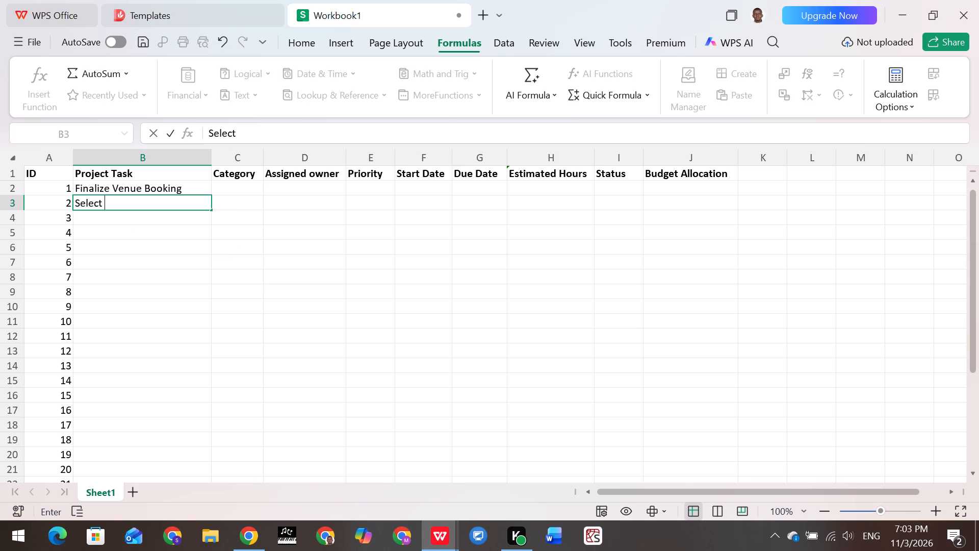
text(te)
key(BackSpace)
key(BackSpace)
text(ar)
key(BackSpace)
text(tering)
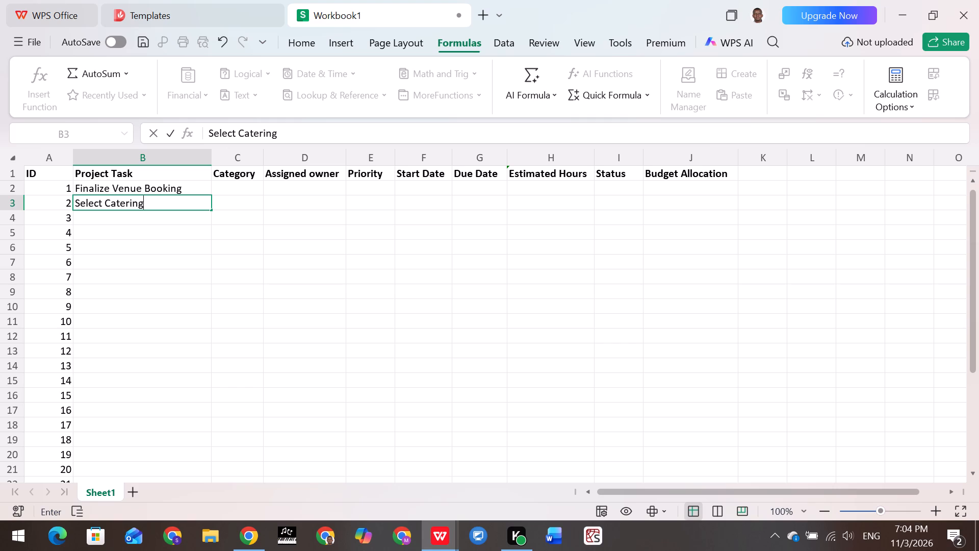
key(space)
key(e)
text(ndor)
key(Return)
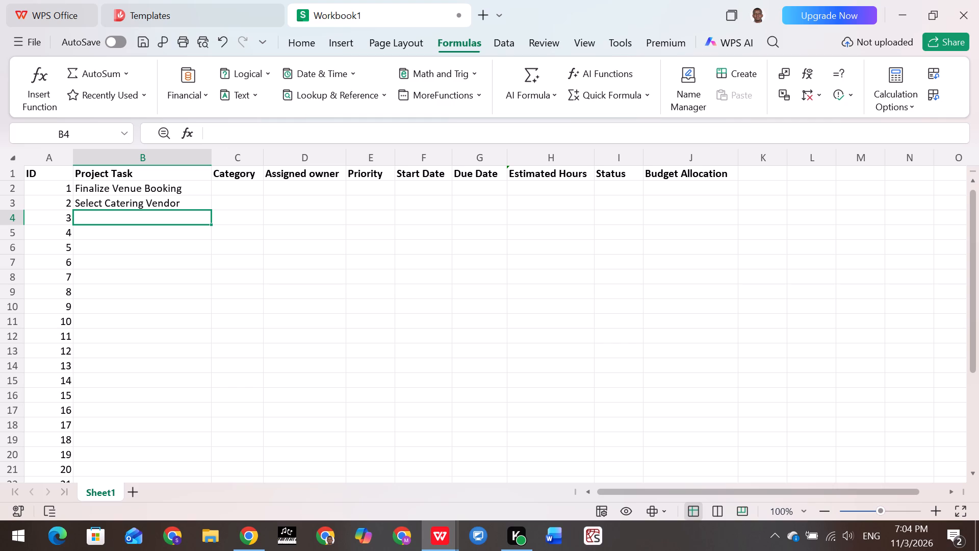
Enter the category for ID 1 in cell C2, beginning with Logis.
click(236, 190)
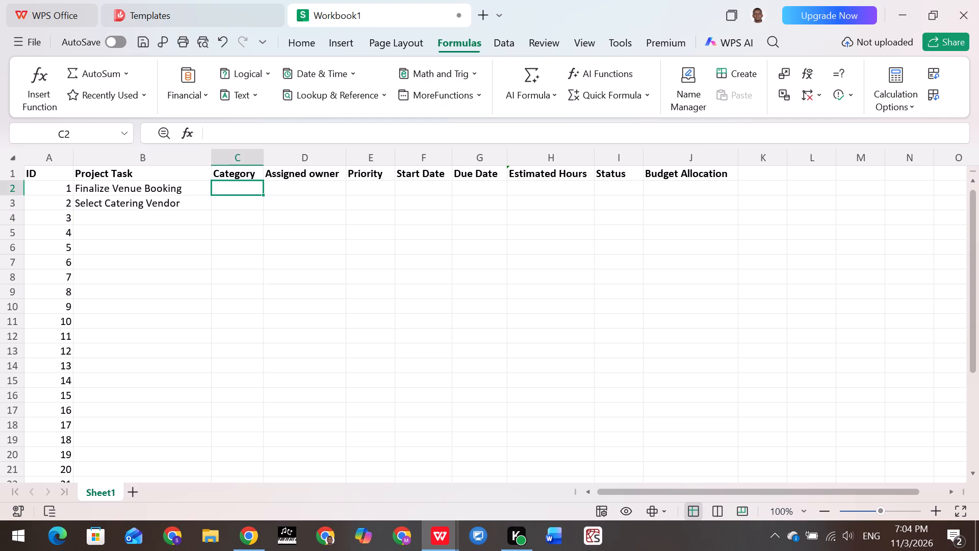
key(l)
key(BackSpace)
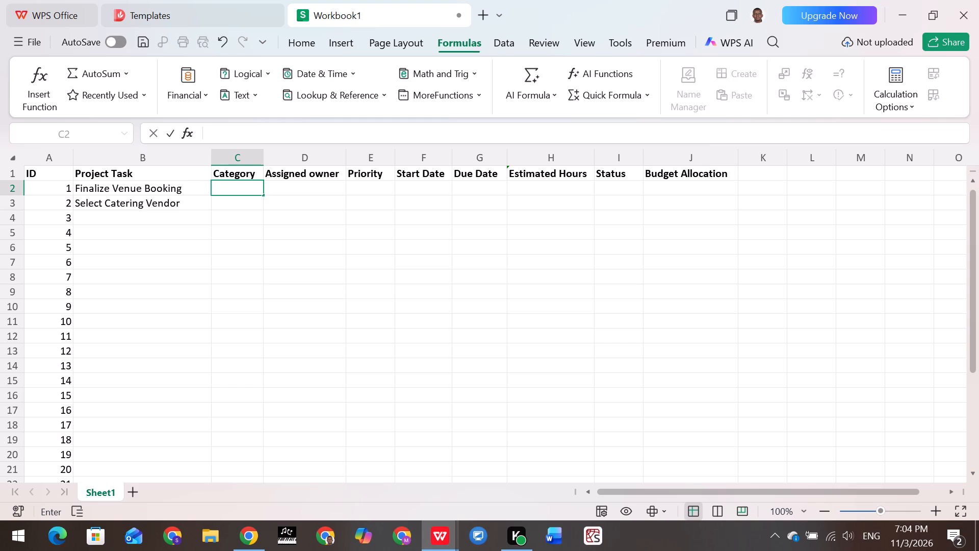
key(l)
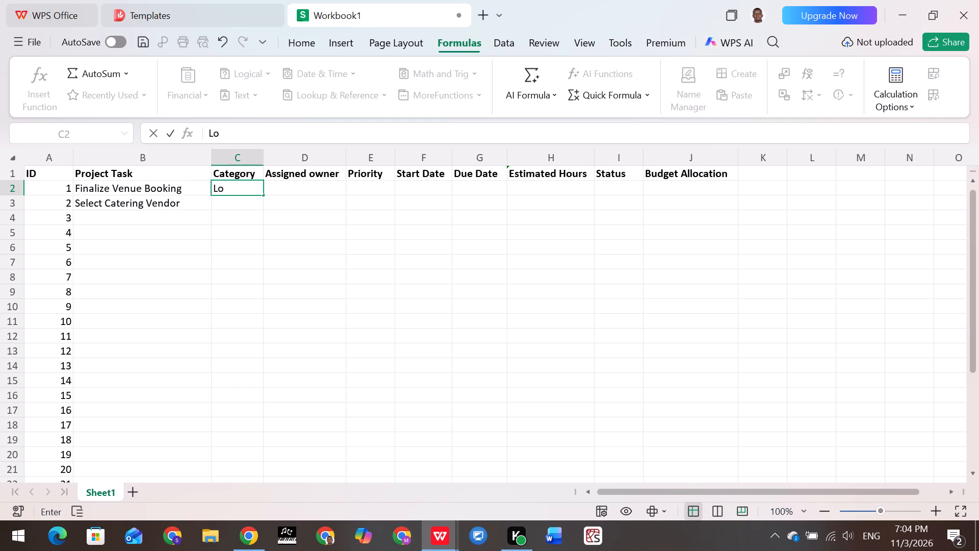
text(gi)
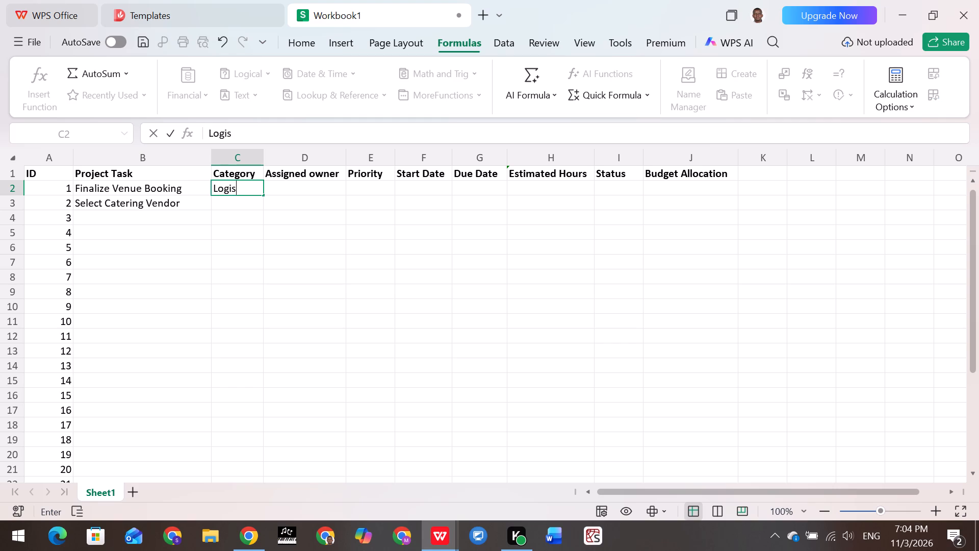
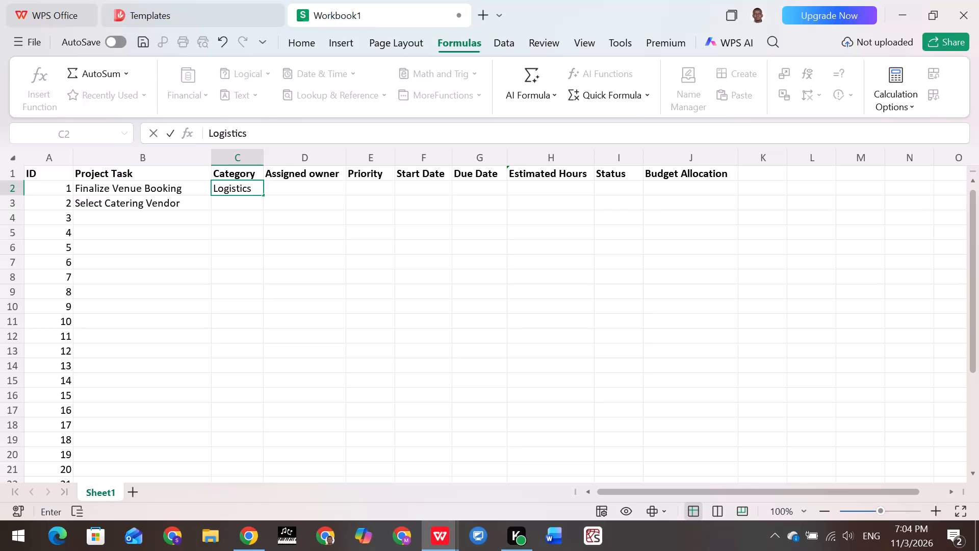
Finish entering Logistics as the category for ID 1 in cell C2.
key(Return)
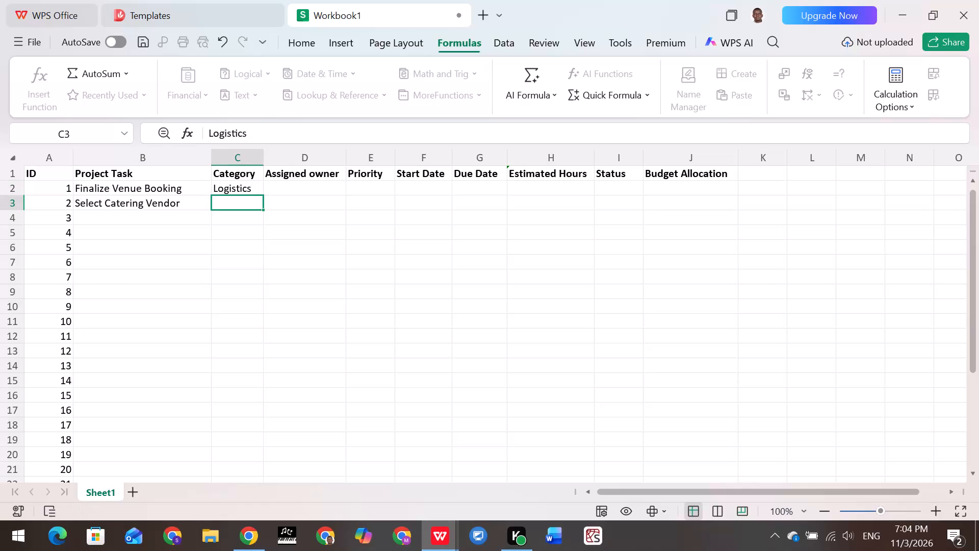
click(236, 193)
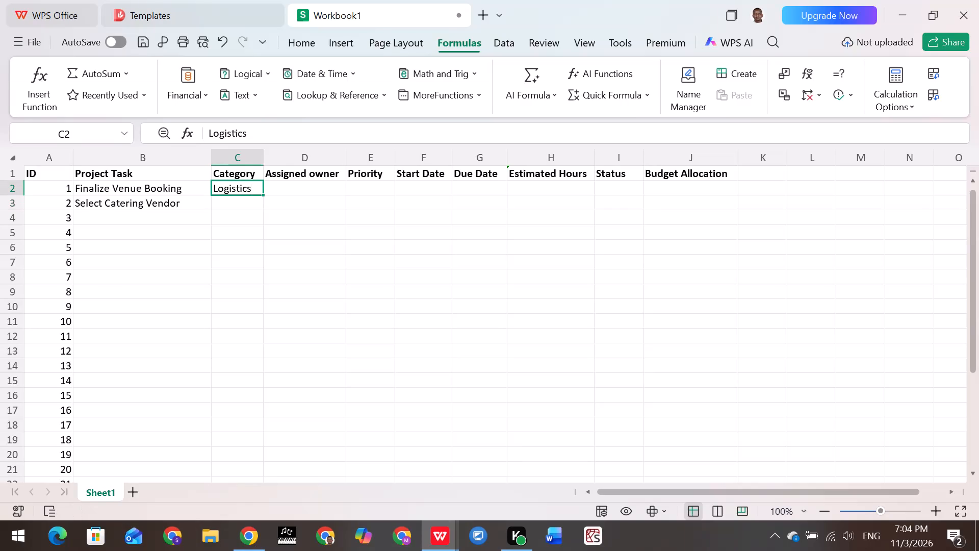
key(Tab)
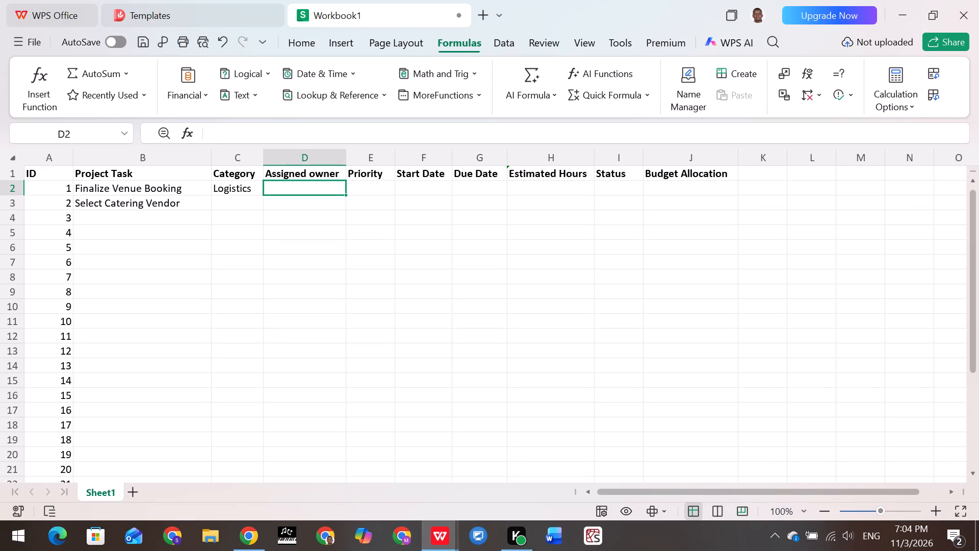
click(239, 188)
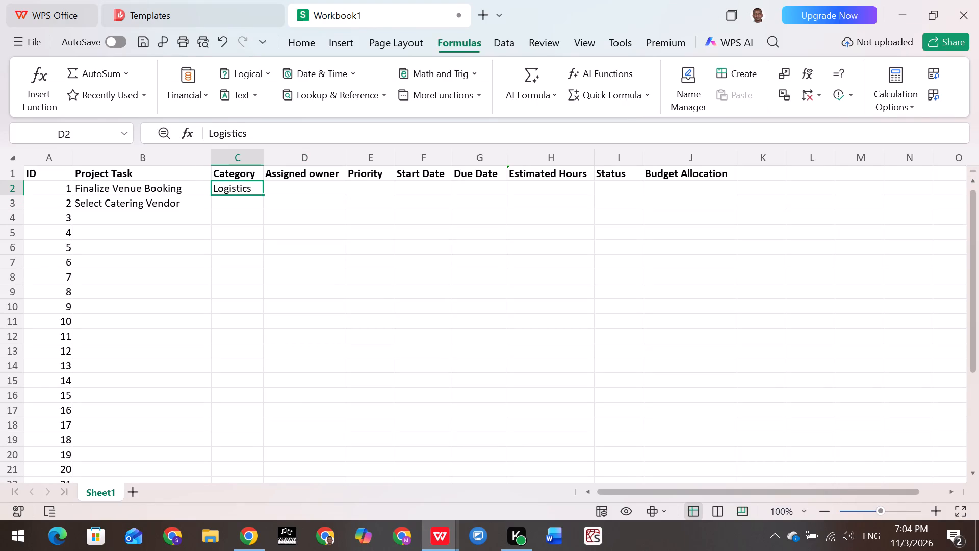
double_click(235, 190)
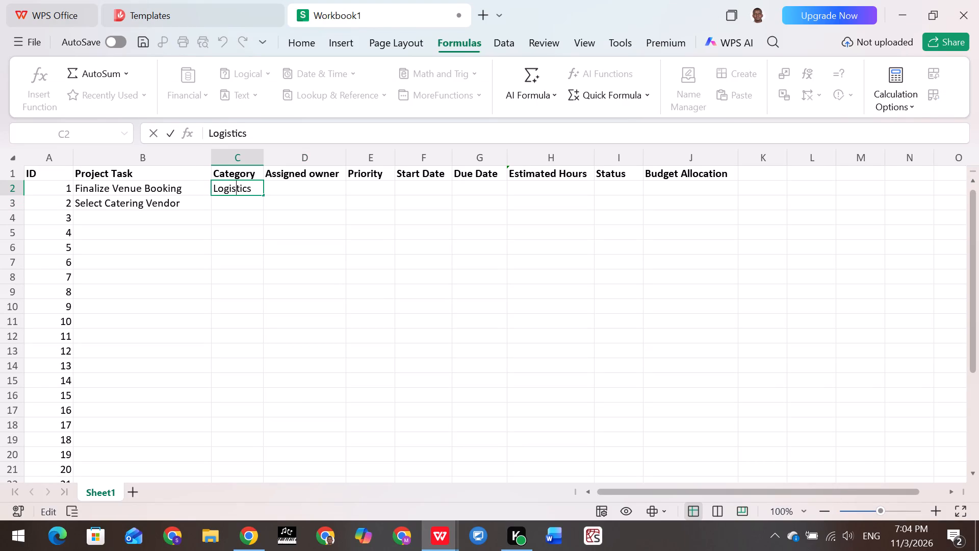
key(Tab)
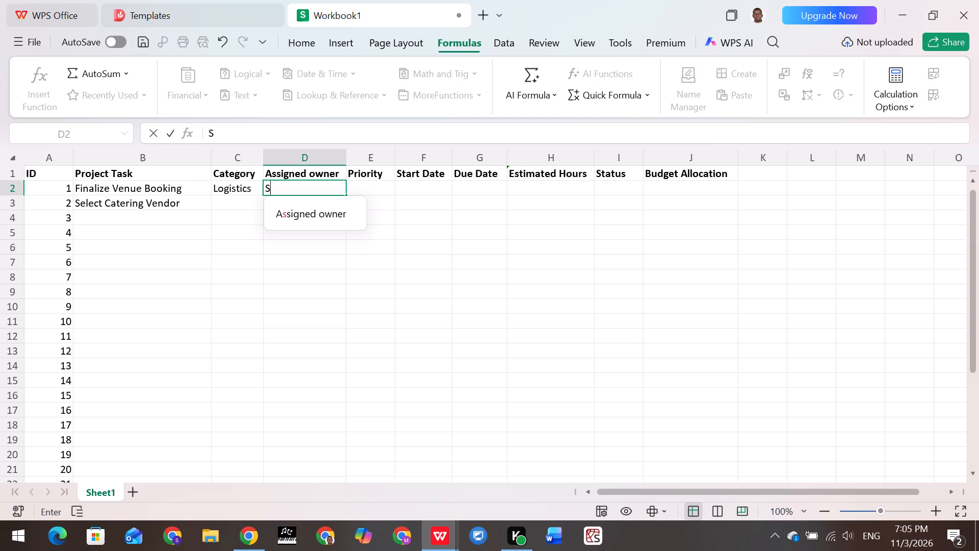
Enter the assigned owner's full name for ID 1 in cell D2.
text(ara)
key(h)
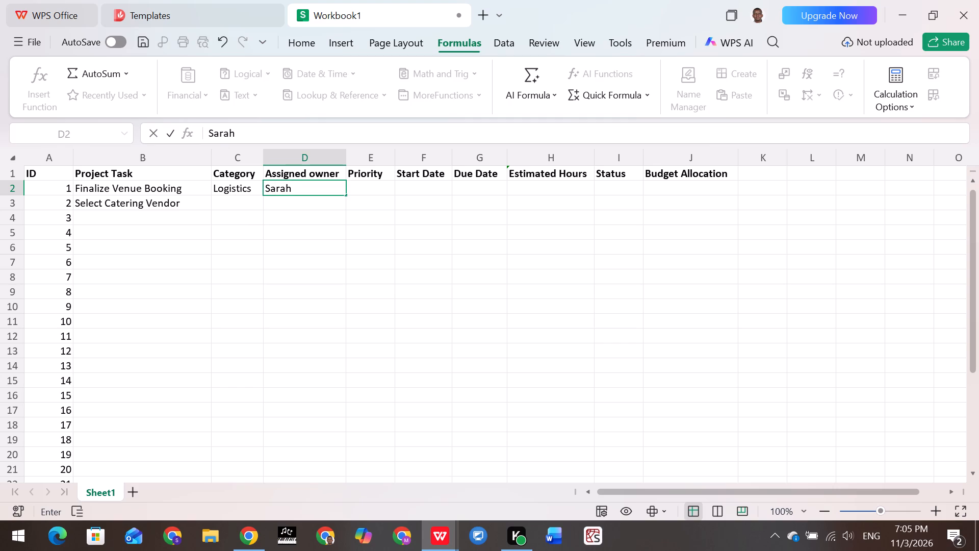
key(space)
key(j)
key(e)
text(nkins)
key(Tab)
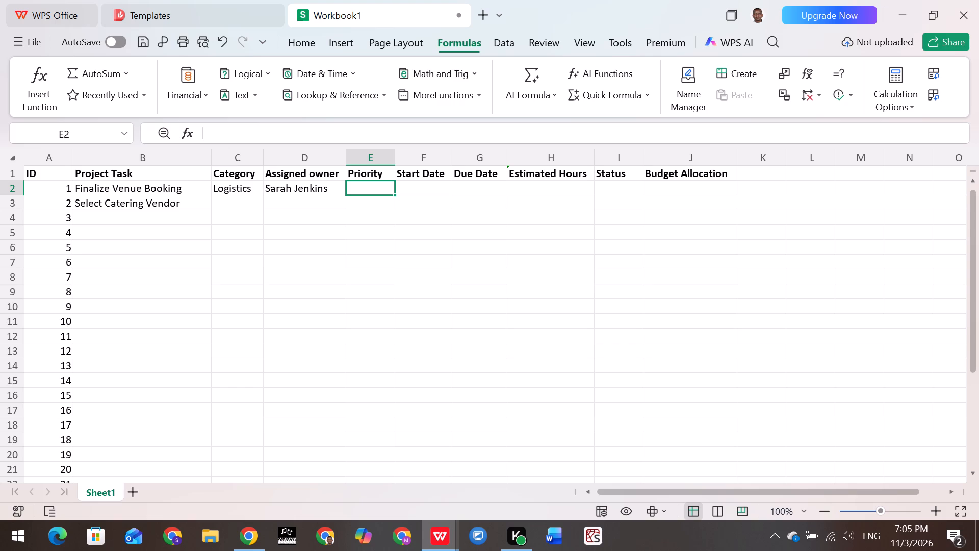
click(289, 192)
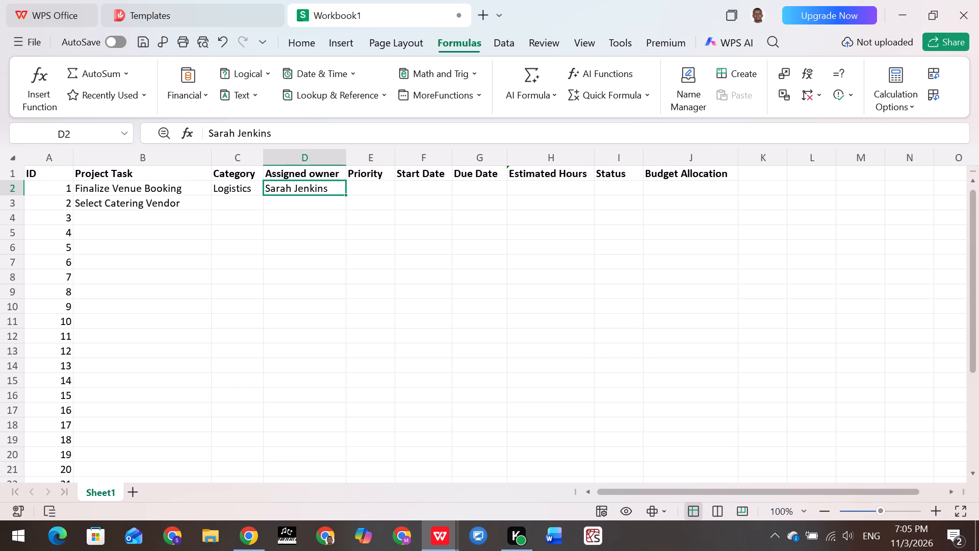
Enter High as the priority for ID 1 in cell E2.
click(368, 186)
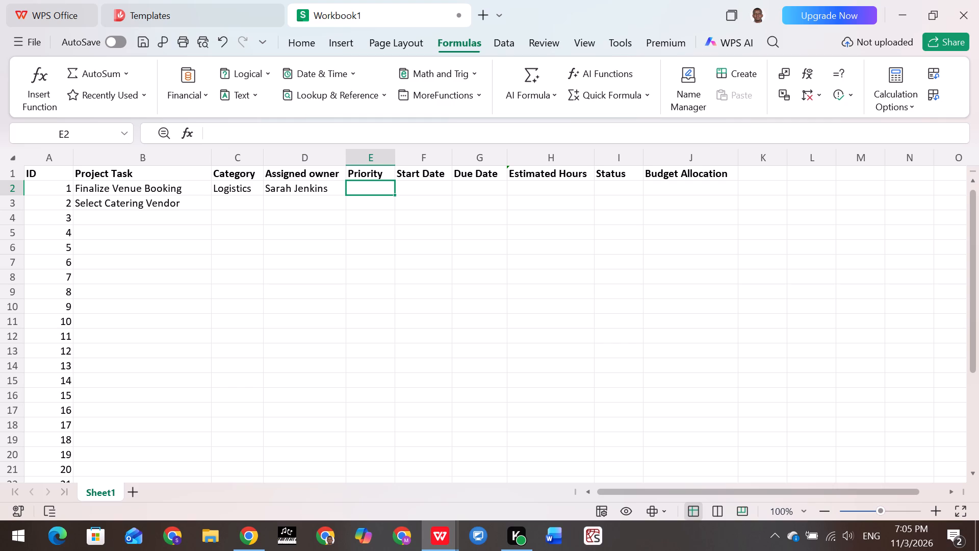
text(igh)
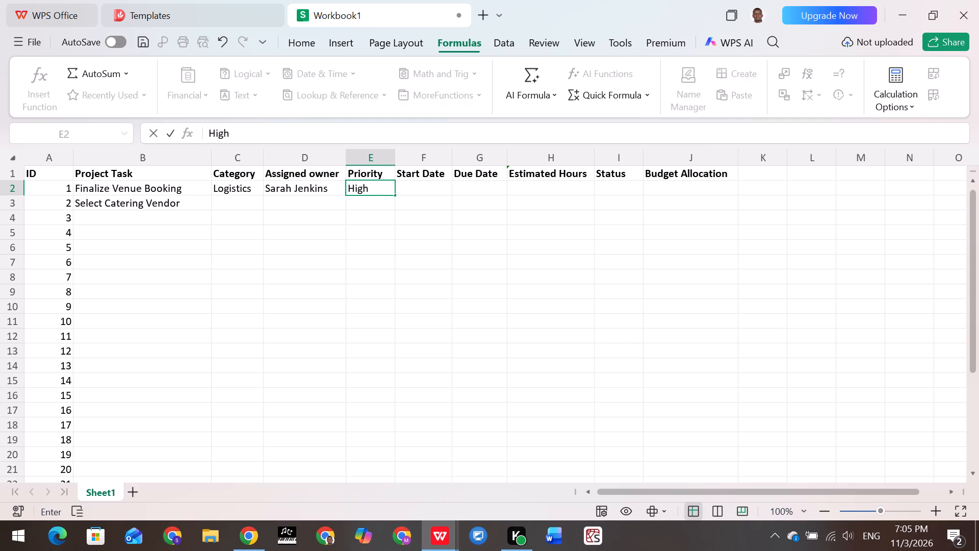
click(361, 186)
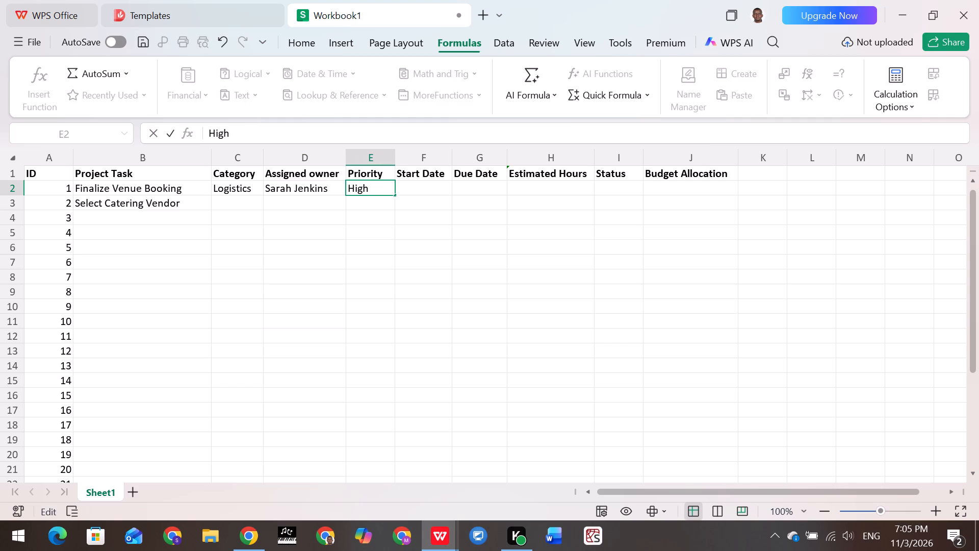
key(Tab)
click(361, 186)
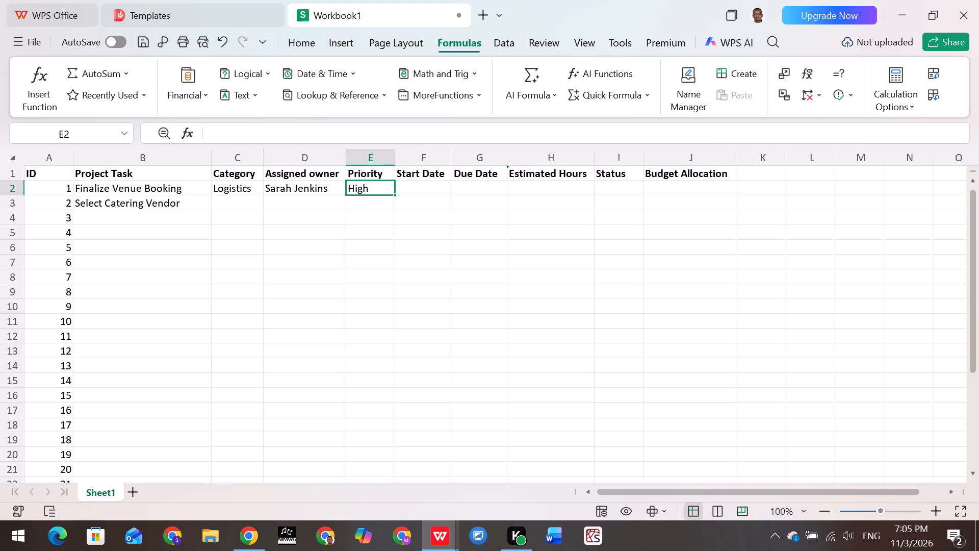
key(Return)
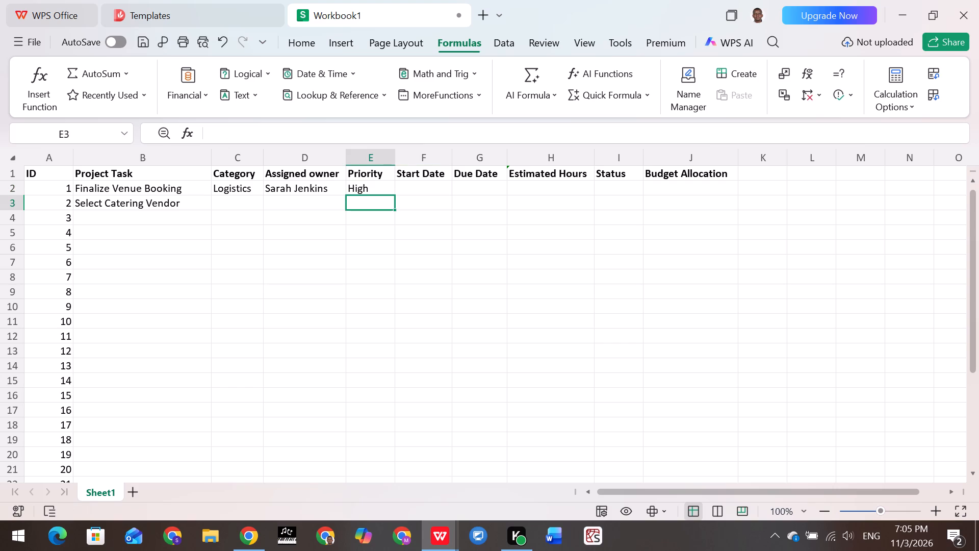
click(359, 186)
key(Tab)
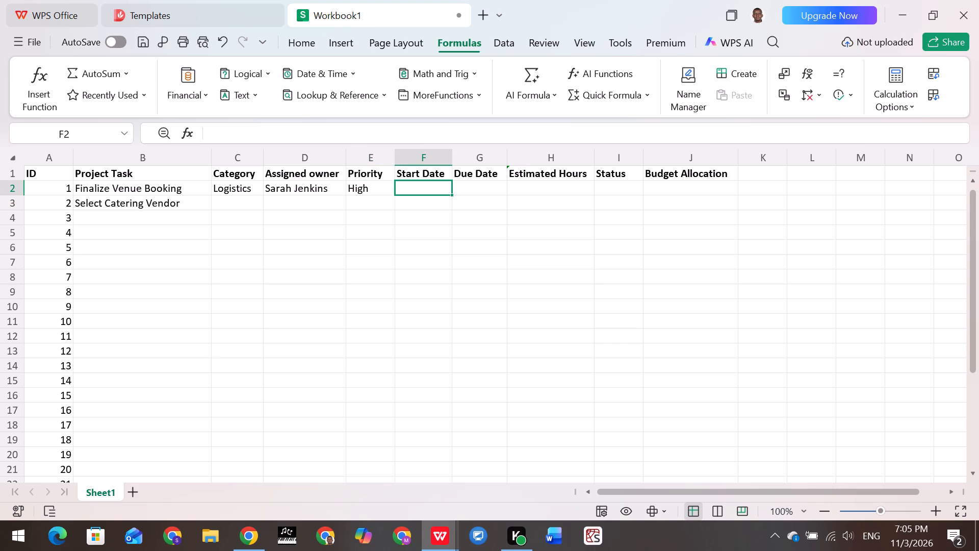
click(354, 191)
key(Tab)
Enter Food & Bev in cell C3 as the category for ID 2, using title case.
click(223, 206)
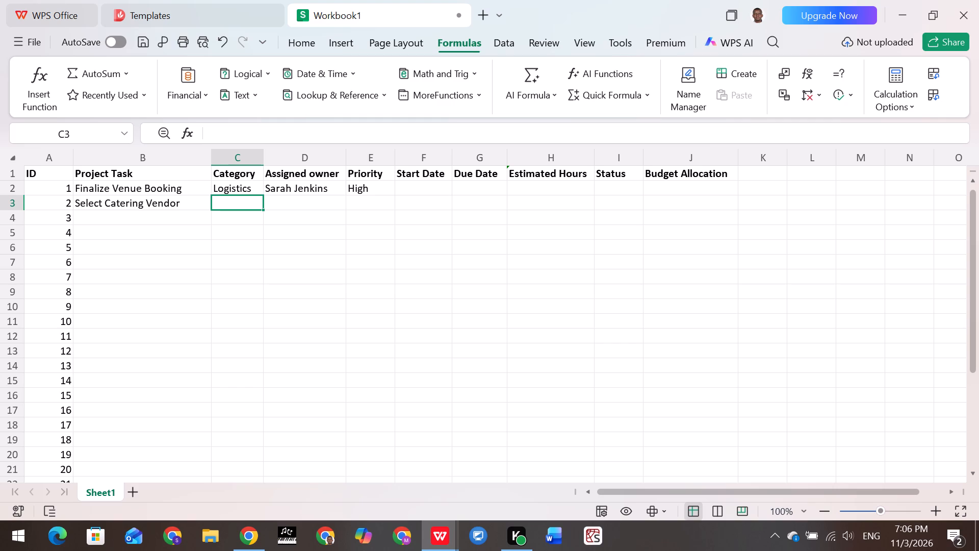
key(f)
key(BackSpace)
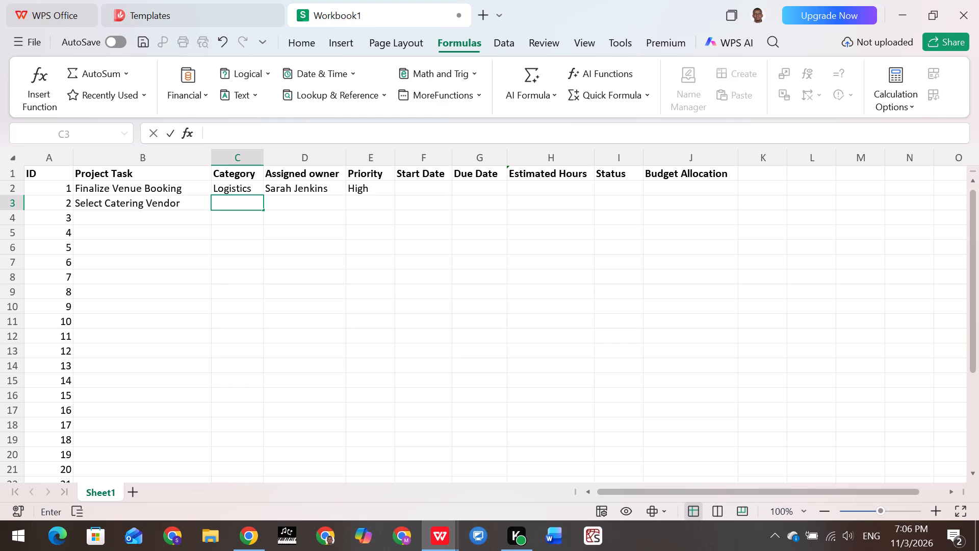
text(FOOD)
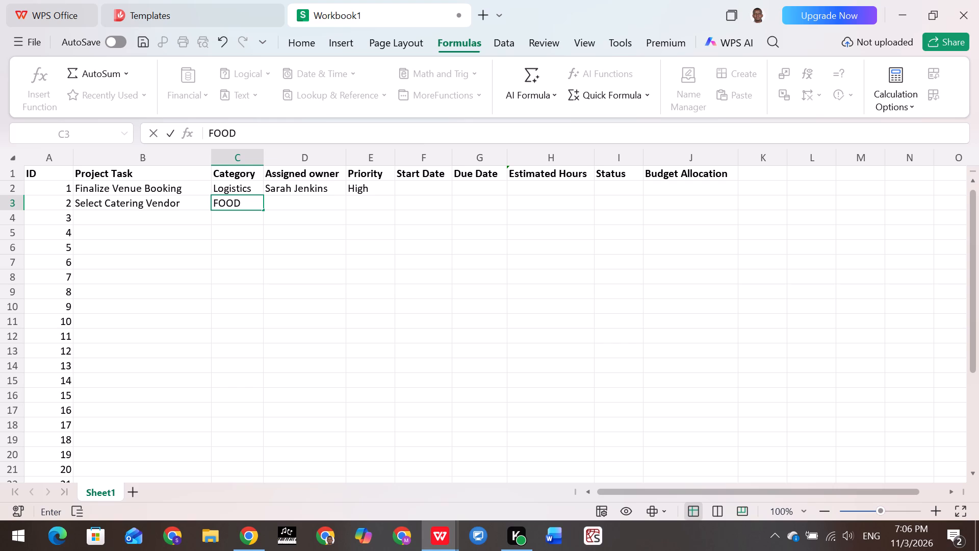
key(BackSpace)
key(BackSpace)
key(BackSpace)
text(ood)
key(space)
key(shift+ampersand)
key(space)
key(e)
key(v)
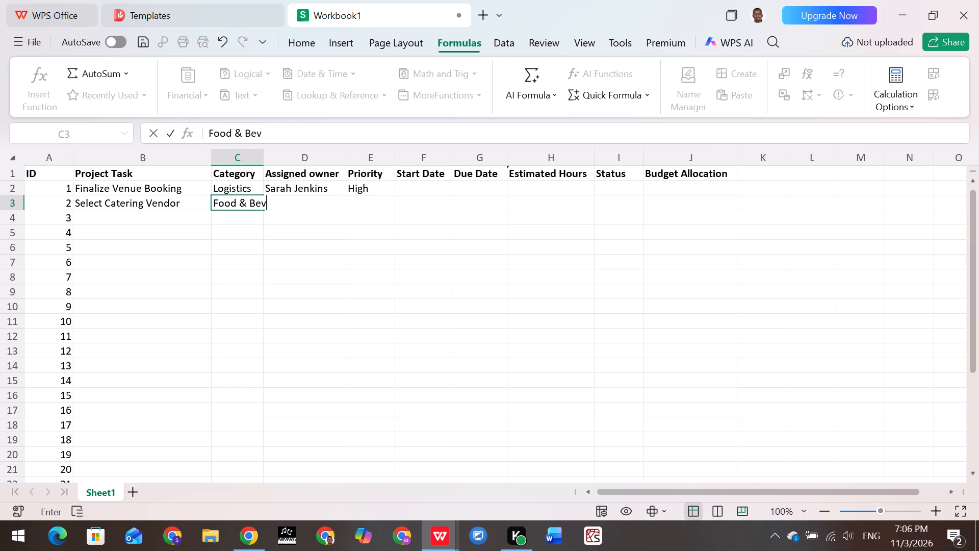
Widen the Category column C slightly so the Food & Bev entry fits with some spare room.
drag(263, 161, 270, 161)
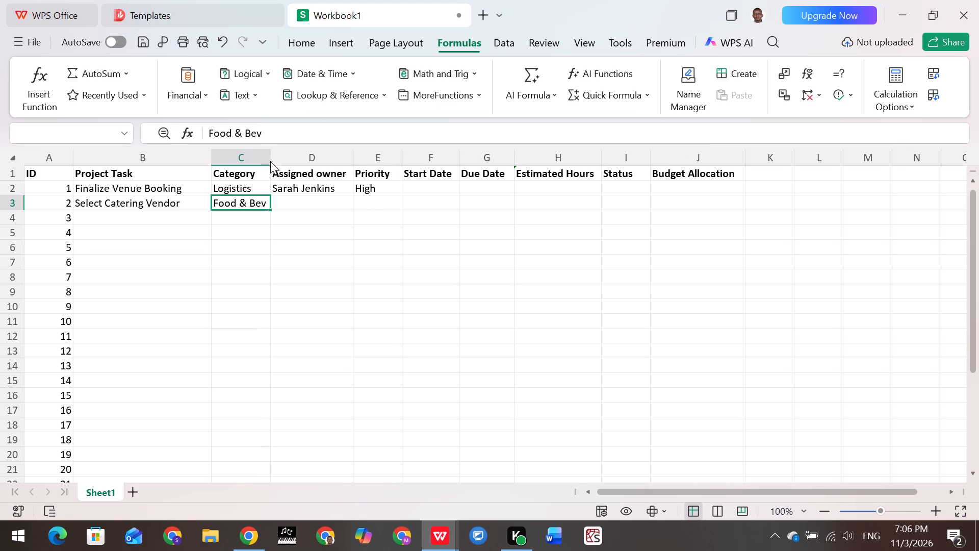
drag(270, 161, 276, 163)
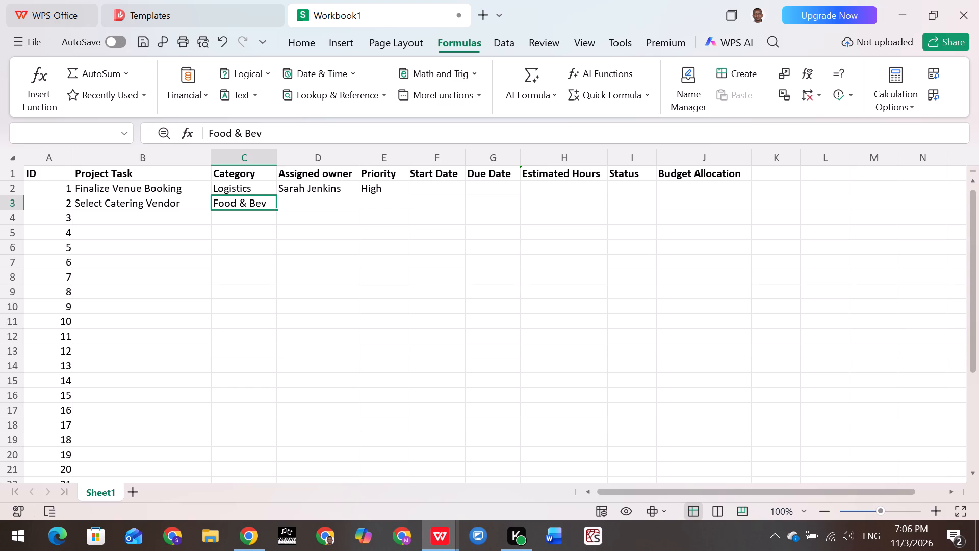
Widen the Priority column E to about 9.5.
drag(409, 162, 417, 161)
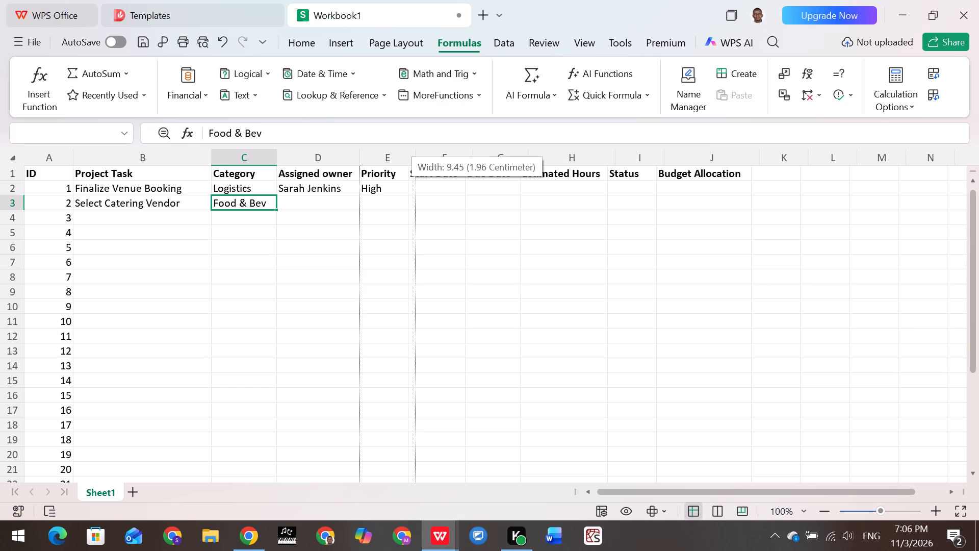
drag(417, 161, 418, 161)
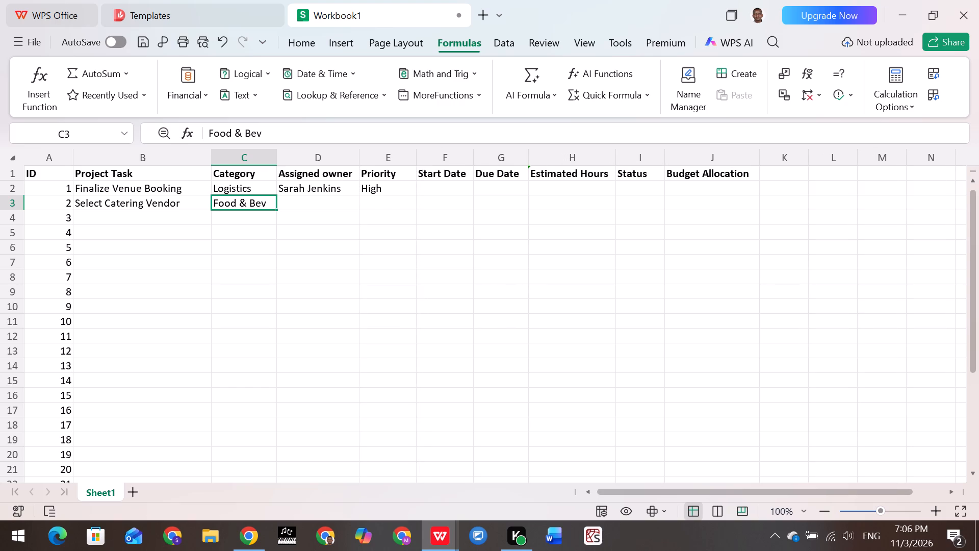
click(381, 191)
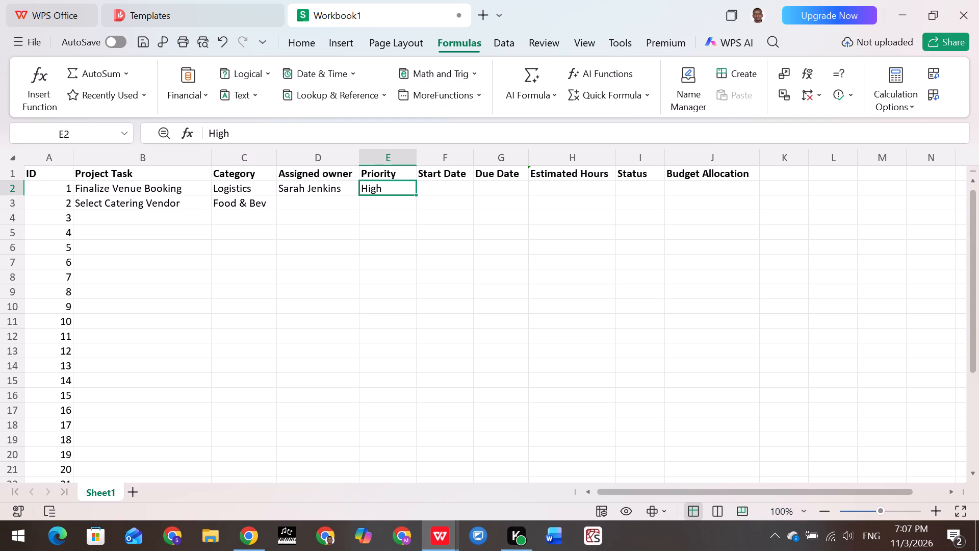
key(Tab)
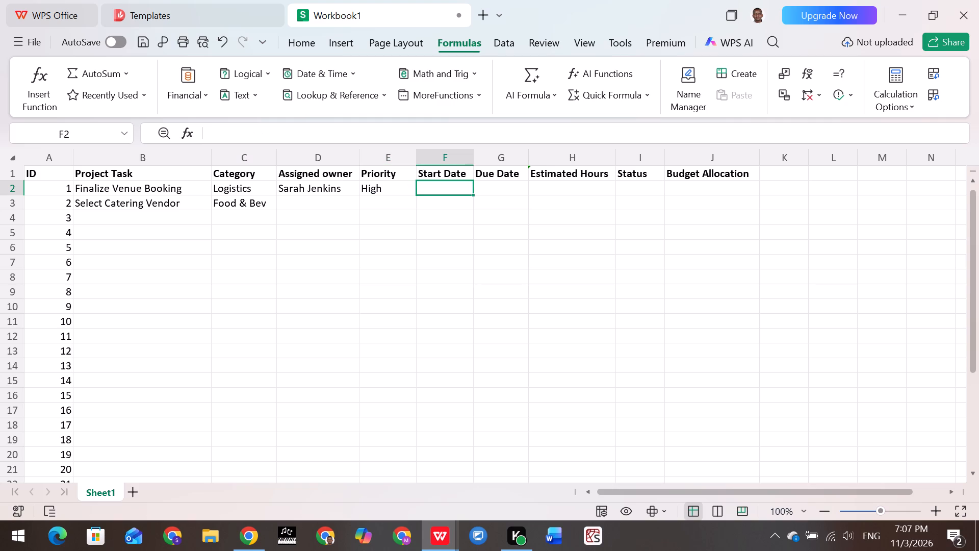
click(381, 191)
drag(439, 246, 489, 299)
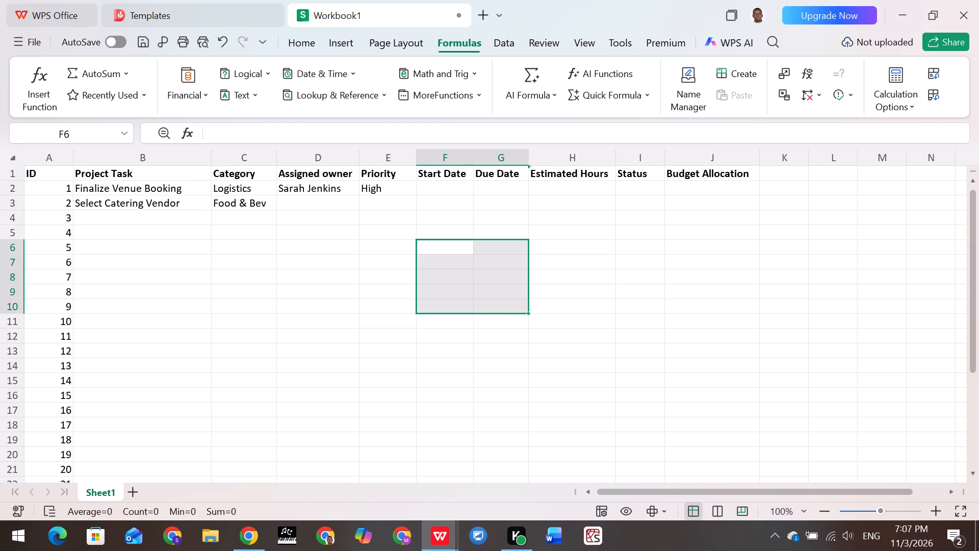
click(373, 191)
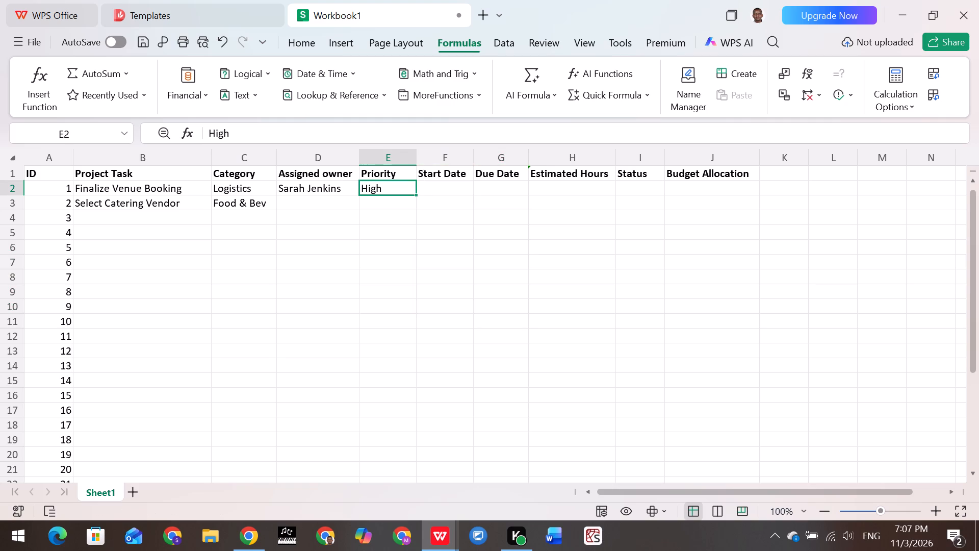
Enter the assigned owner's name for ID 2, Select Catering Vendor, in cell D3.
key(shift+Tab)
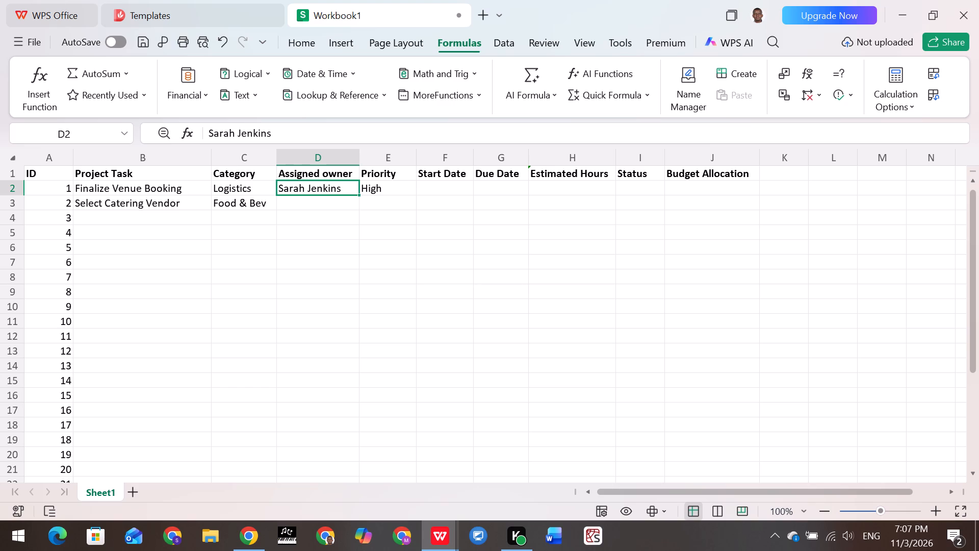
click(391, 199)
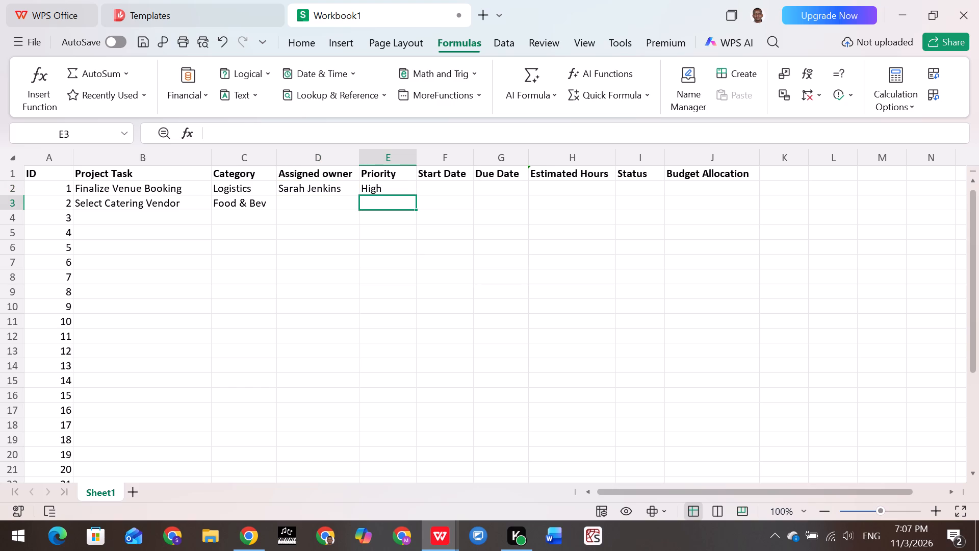
click(324, 206)
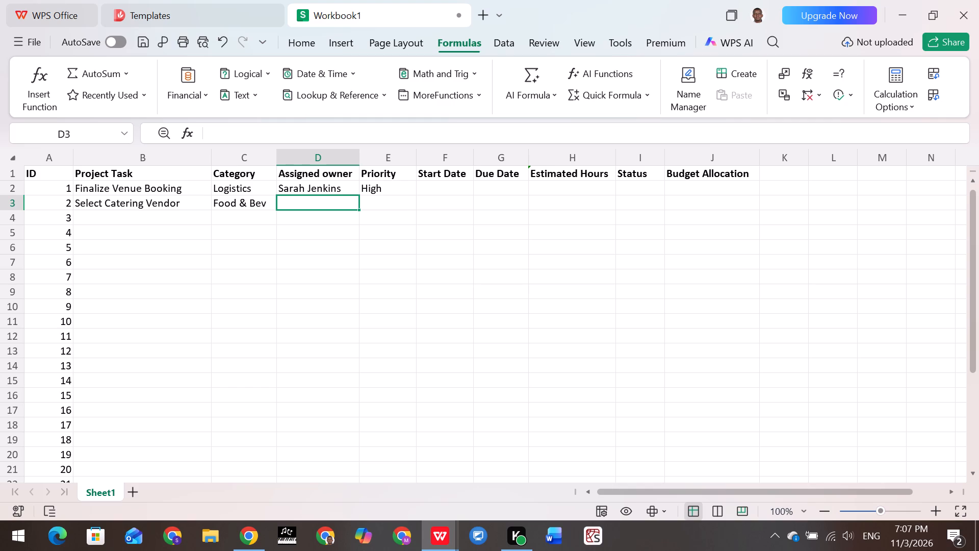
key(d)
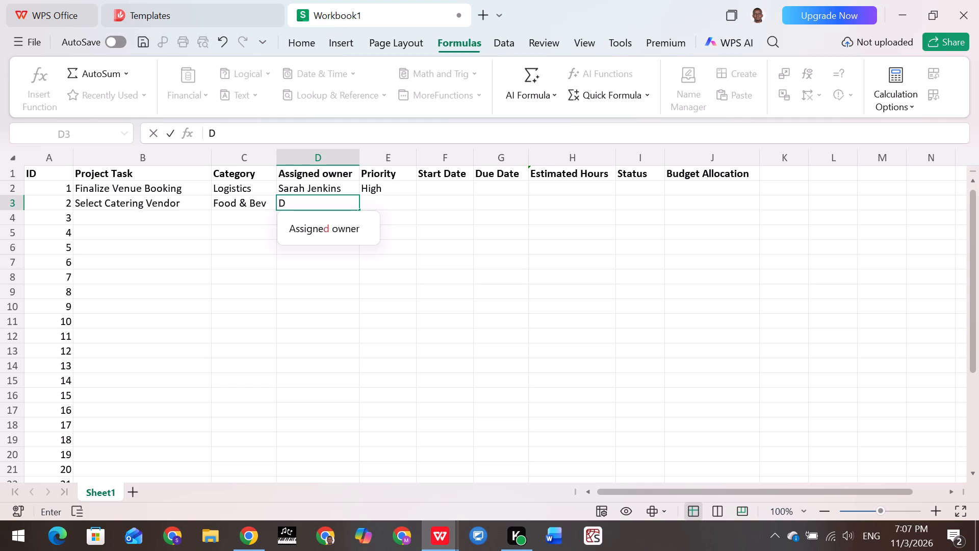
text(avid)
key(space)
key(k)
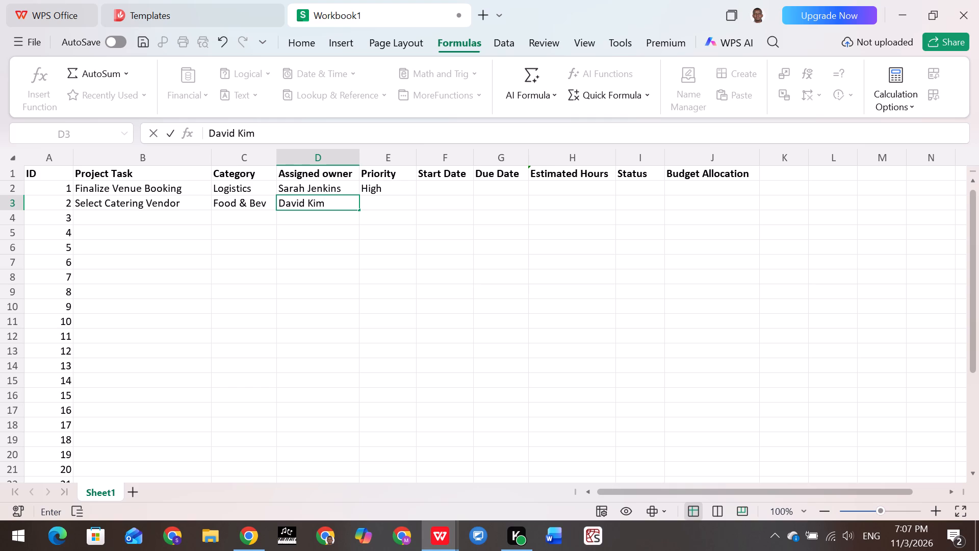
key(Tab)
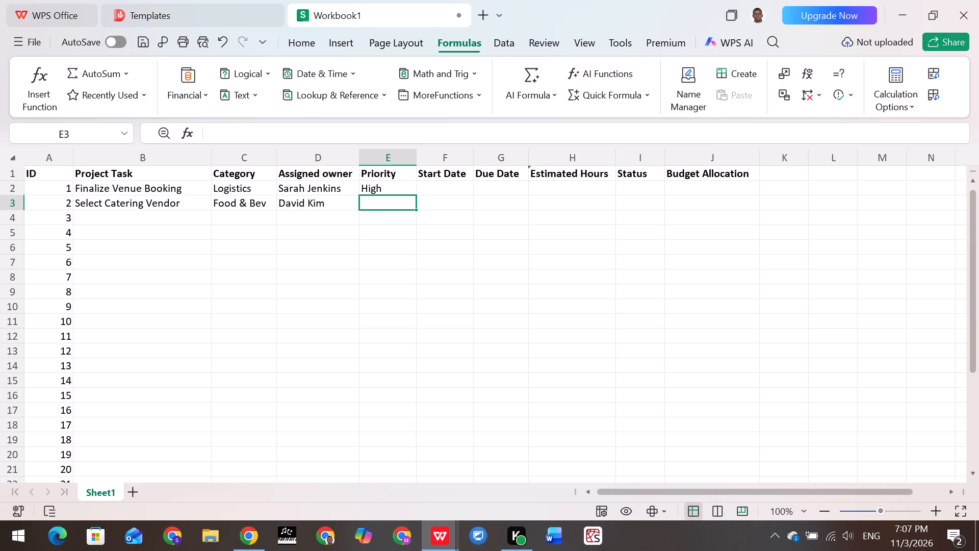
Copy the High priority from cell E2 into cell E3 for ID 2.
click(364, 184)
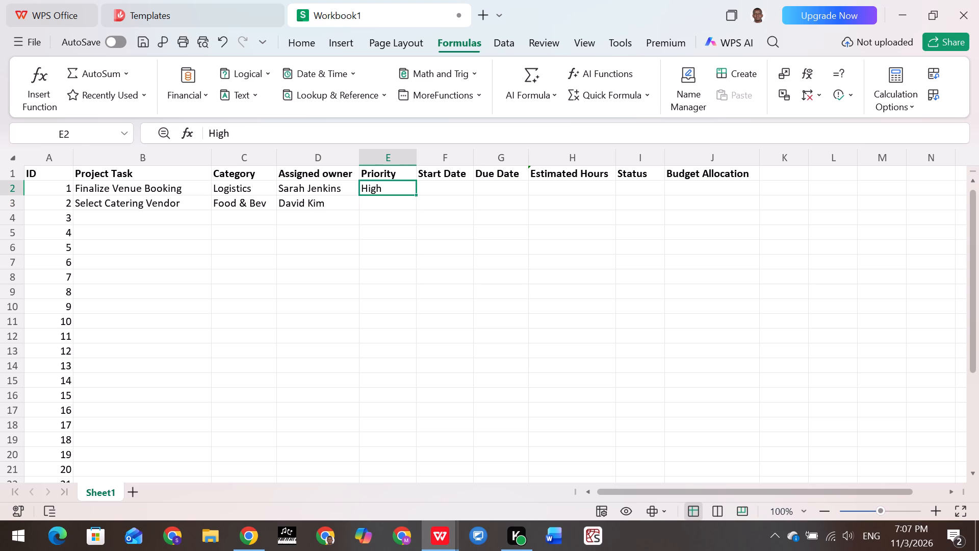
key(ctrl+c)
click(384, 203)
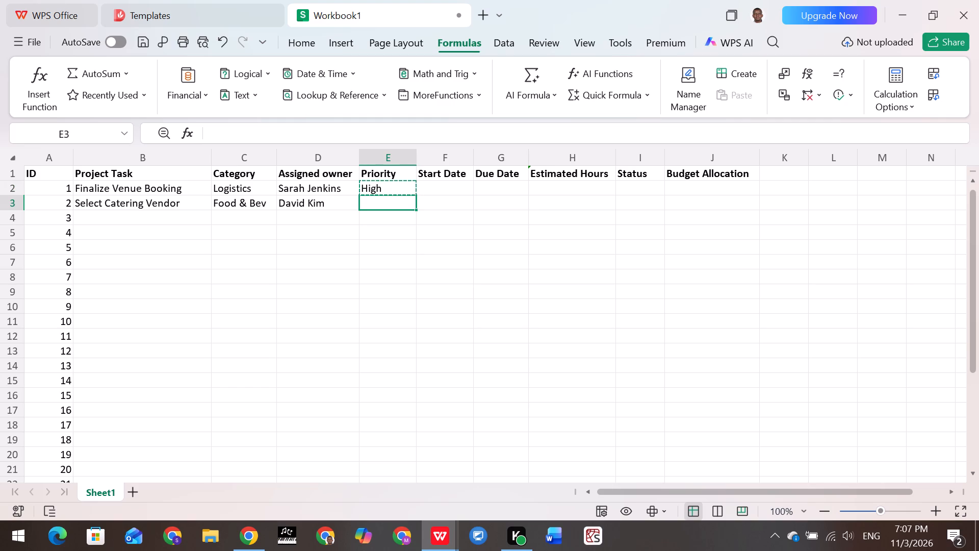
key(ctrl+v)
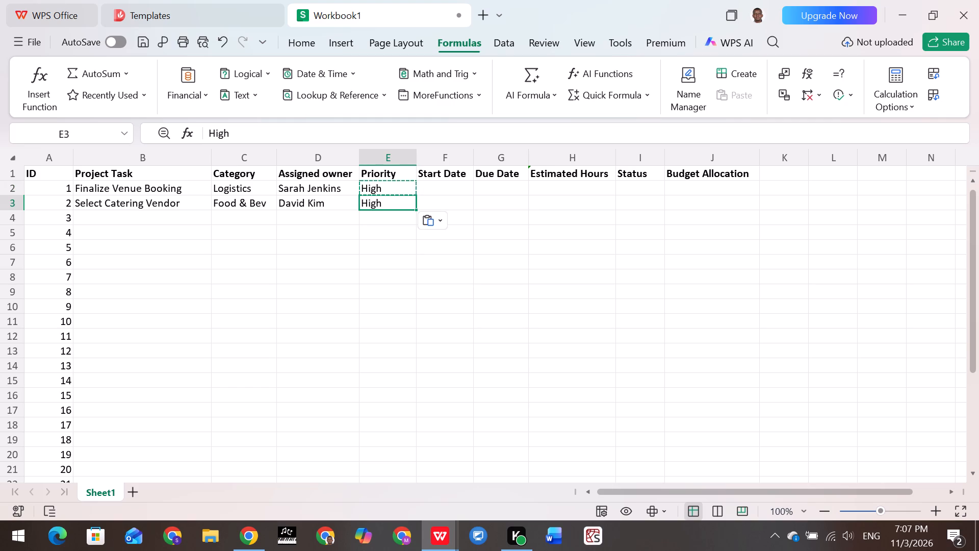
click(380, 189)
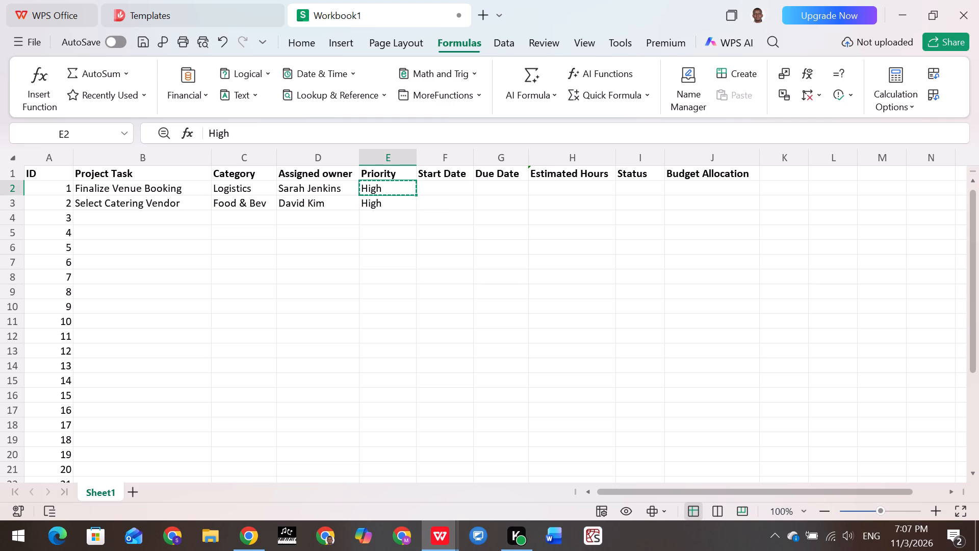
key(Return)
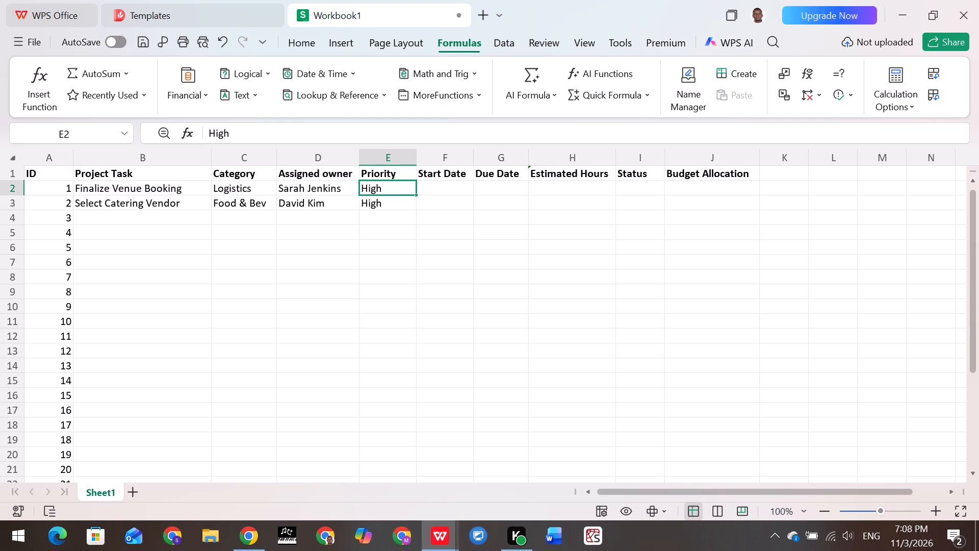
Enter 02-Nov-2026 as the start date for ID 1 in cell F2.
click(372, 193)
key(Tab)
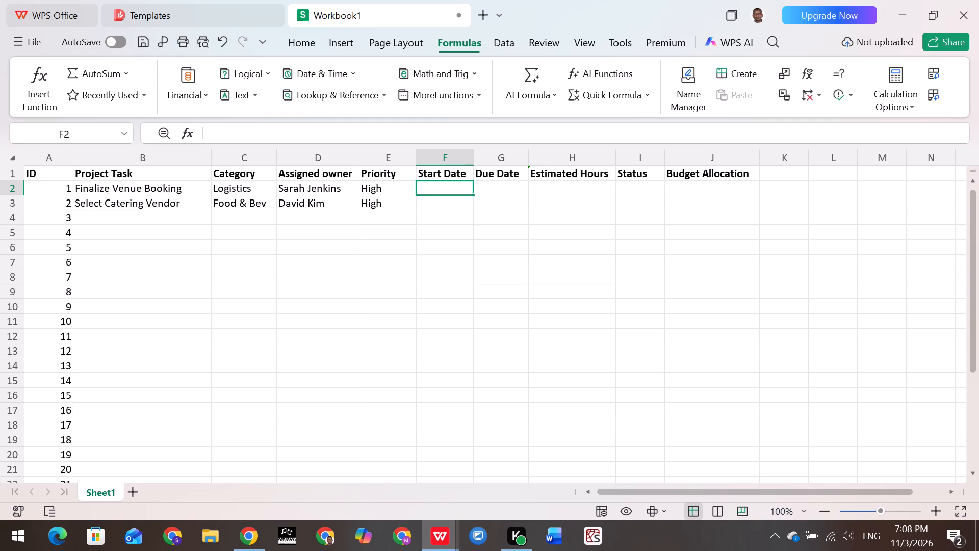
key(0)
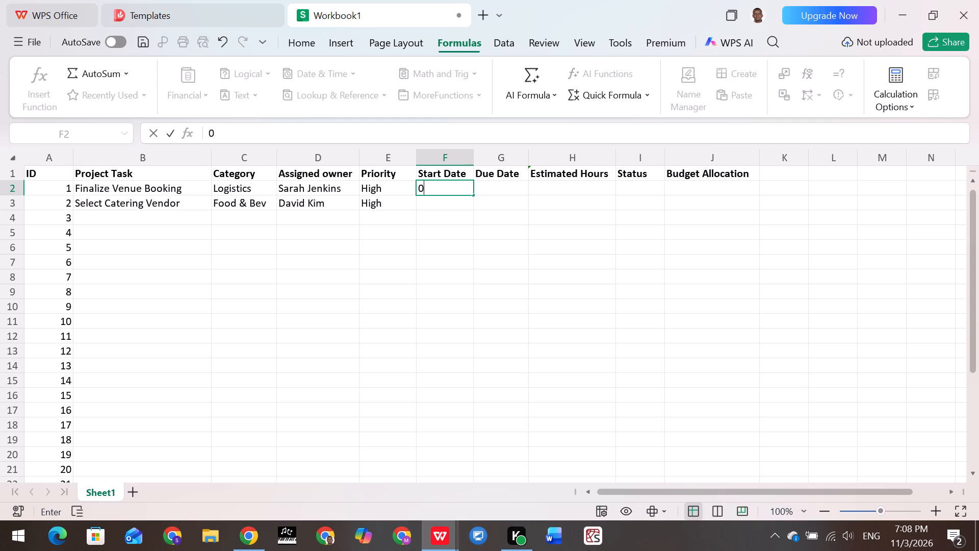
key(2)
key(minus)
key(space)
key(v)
key(BackSpace)
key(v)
key(BackSpace)
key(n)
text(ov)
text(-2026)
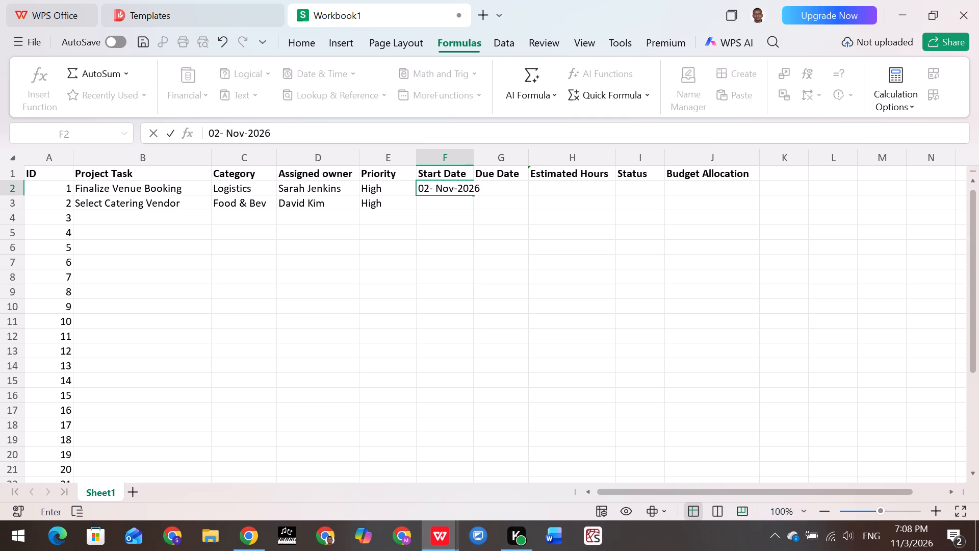
Widen the Start Date column F slightly so the dates fit with some spare room.
drag(474, 167, 480, 168)
click(469, 161)
drag(469, 161, 475, 162)
click(473, 162)
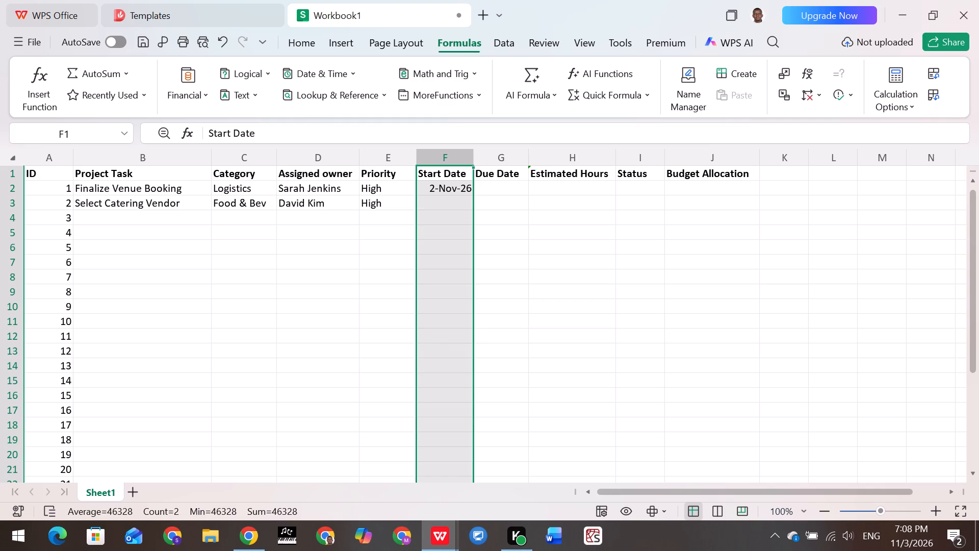
click(430, 191)
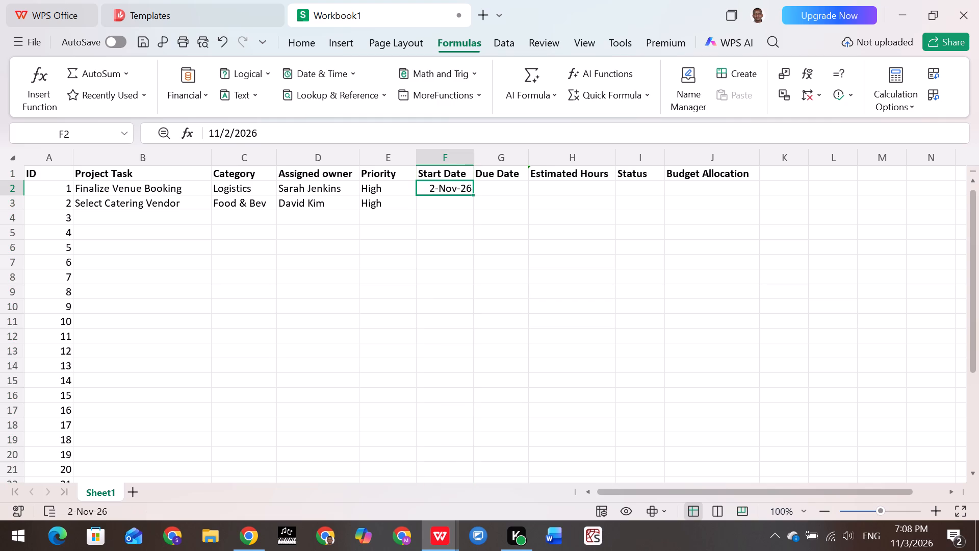
click(431, 188)
click(459, 192)
double_click(429, 192)
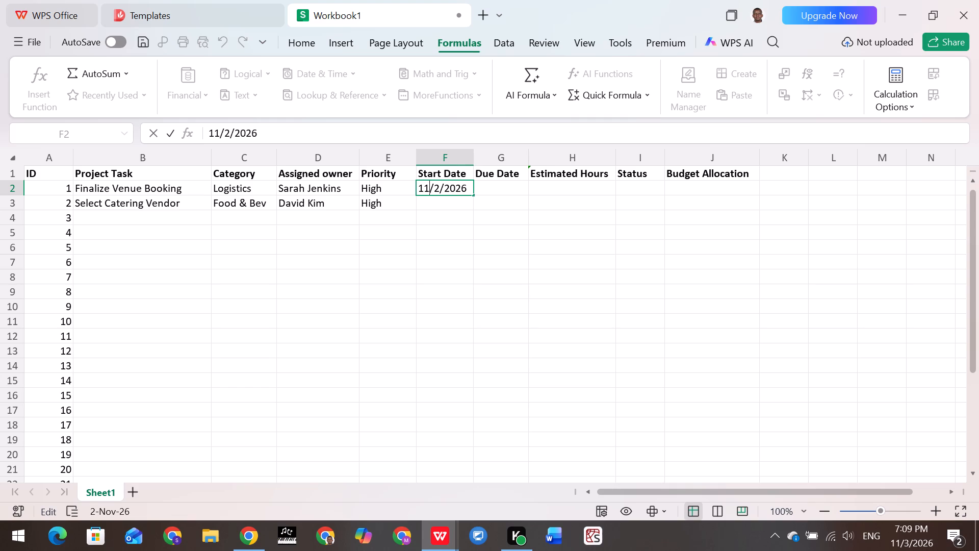
drag(473, 165, 474, 164)
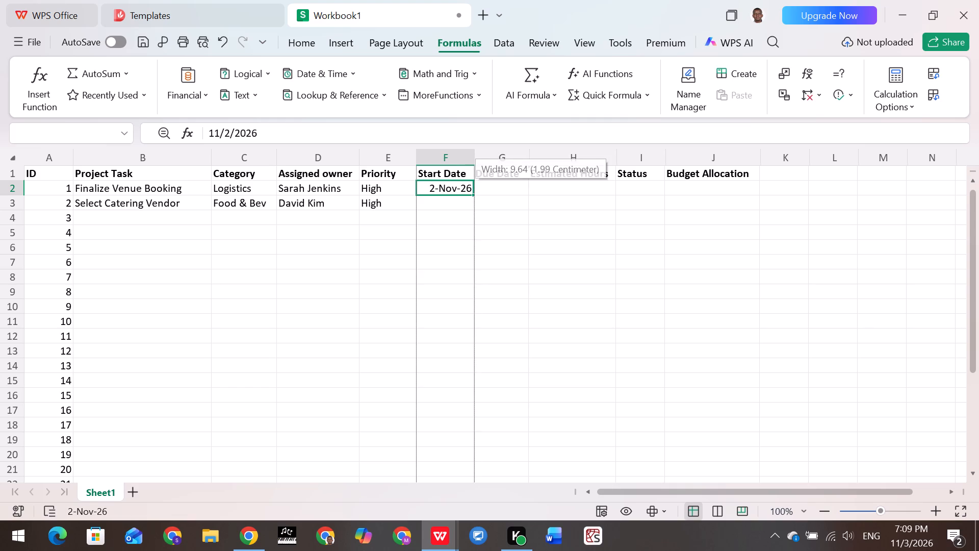
drag(474, 164, 481, 164)
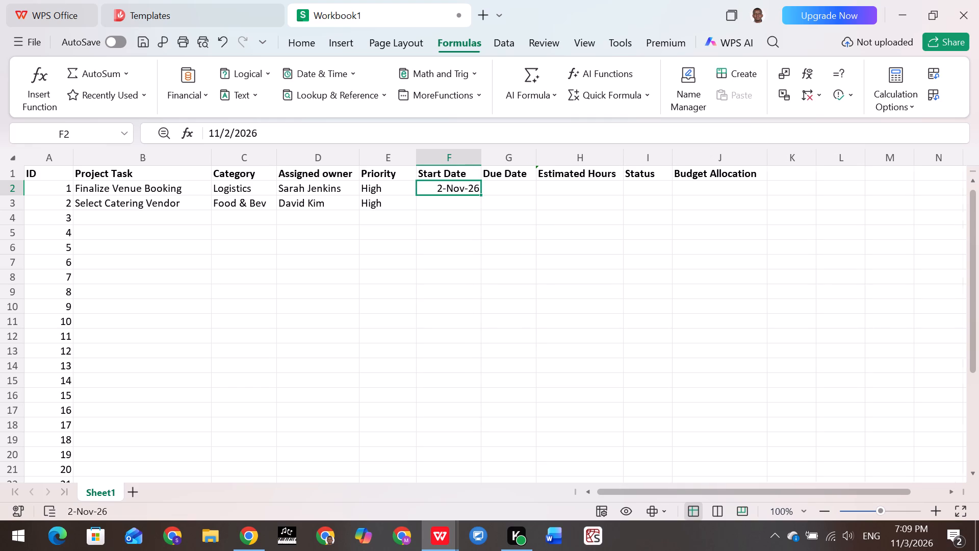
Enter 03-Nov-2026 as the start date for ID 2 in cell F3.
click(460, 210)
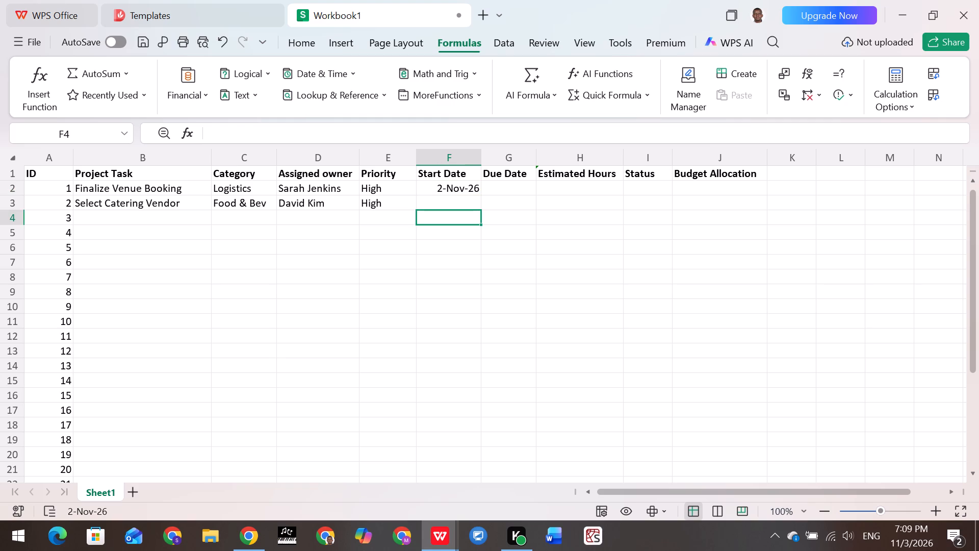
click(440, 206)
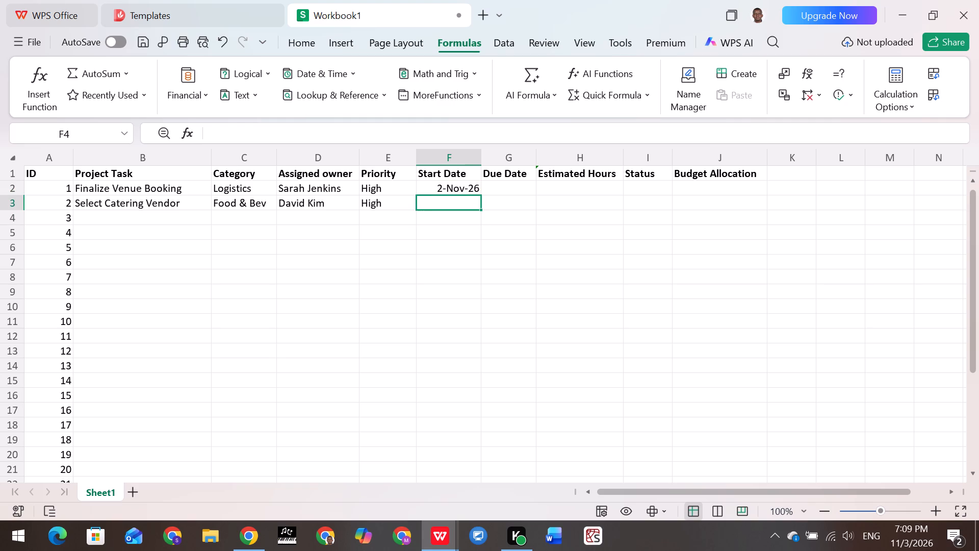
double_click(424, 201)
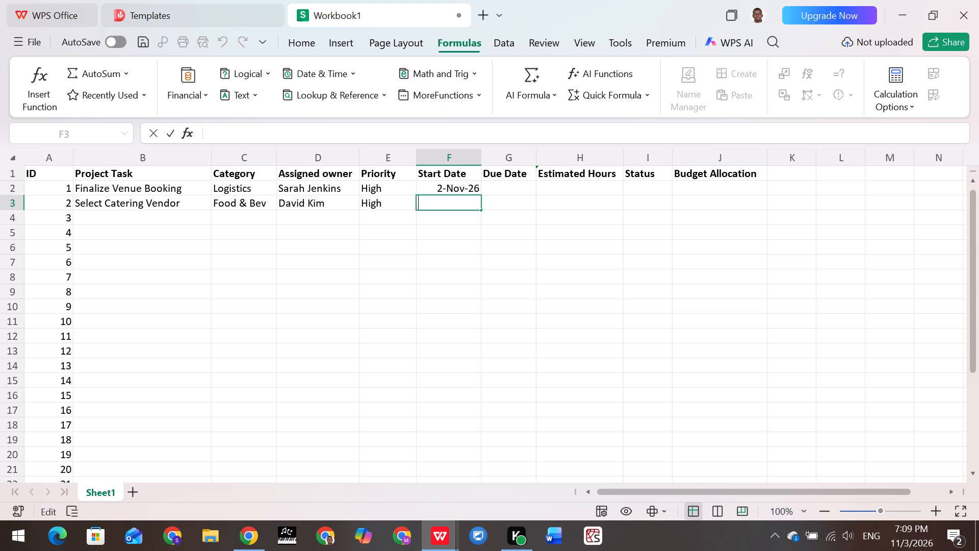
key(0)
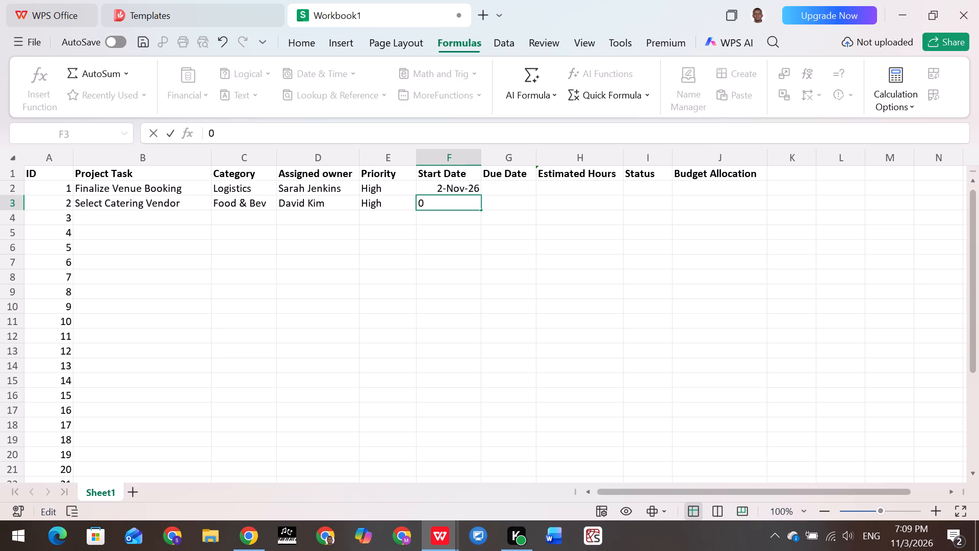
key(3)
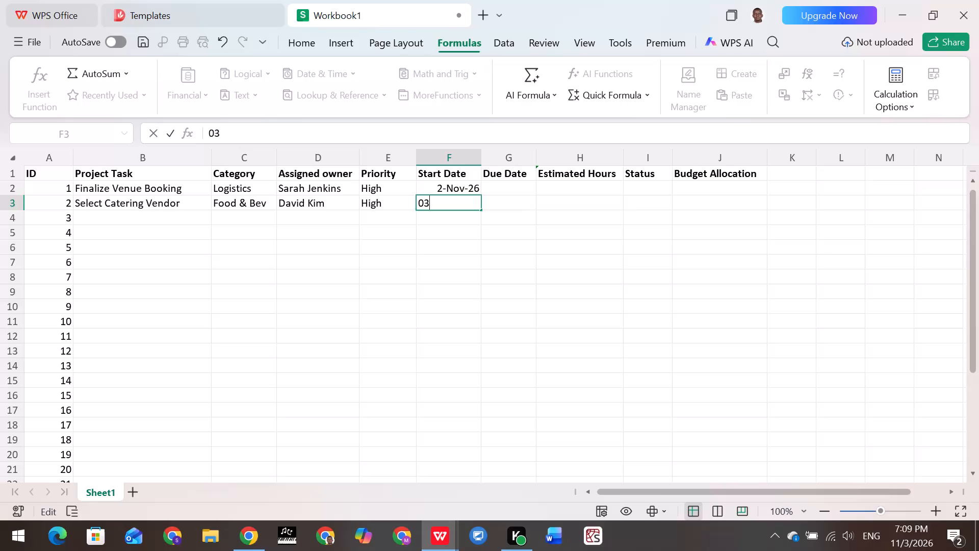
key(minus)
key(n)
key(BackSpace)
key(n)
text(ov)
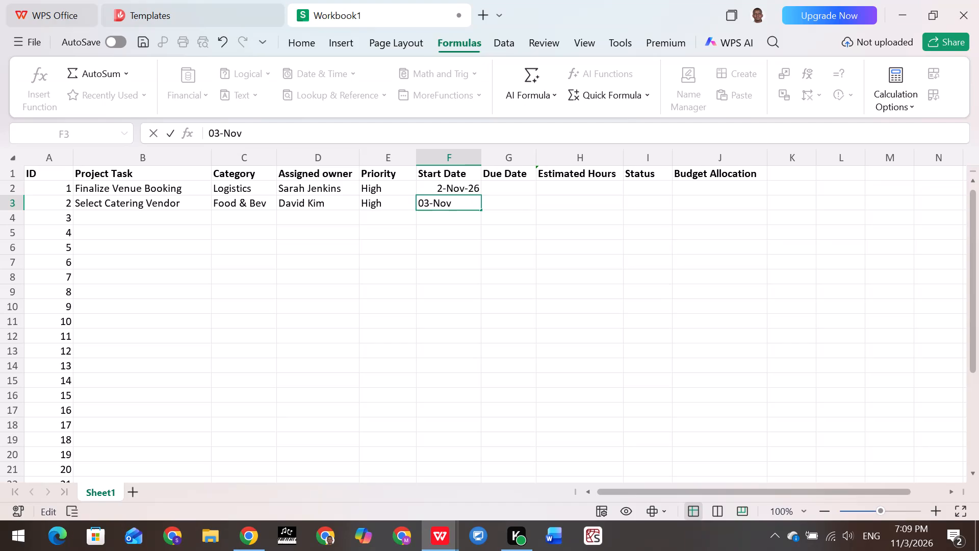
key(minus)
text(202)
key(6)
Widen the Start Date column F further so the dates have more spare room.
drag(480, 157, 481, 157)
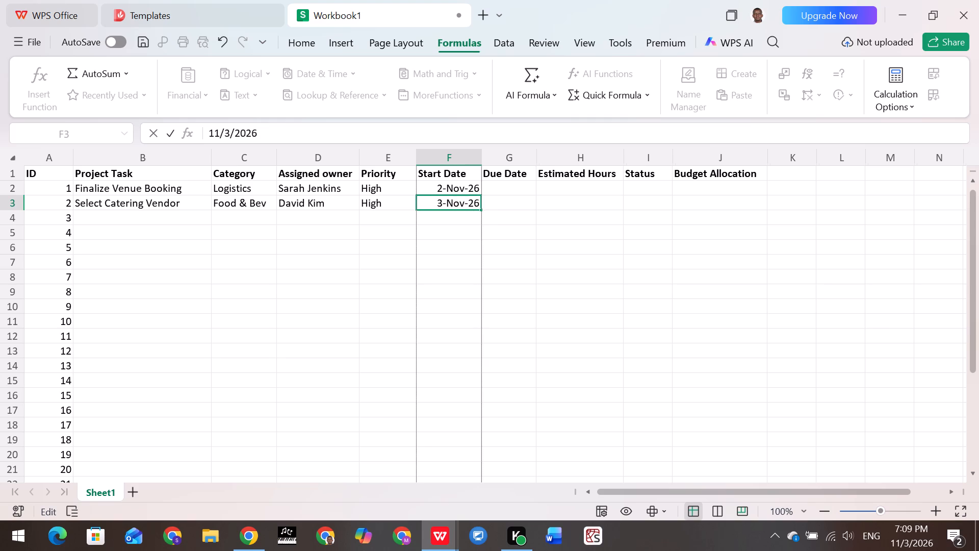
drag(481, 157, 507, 158)
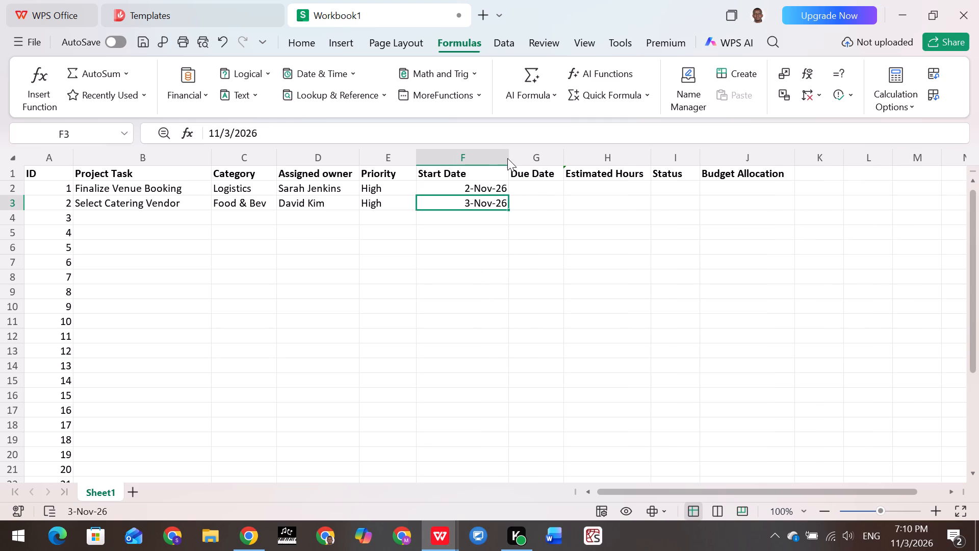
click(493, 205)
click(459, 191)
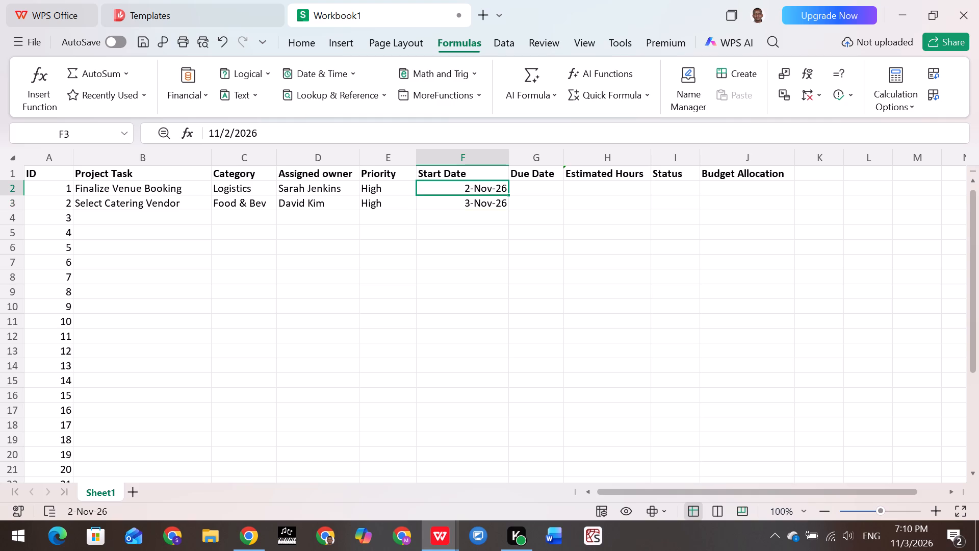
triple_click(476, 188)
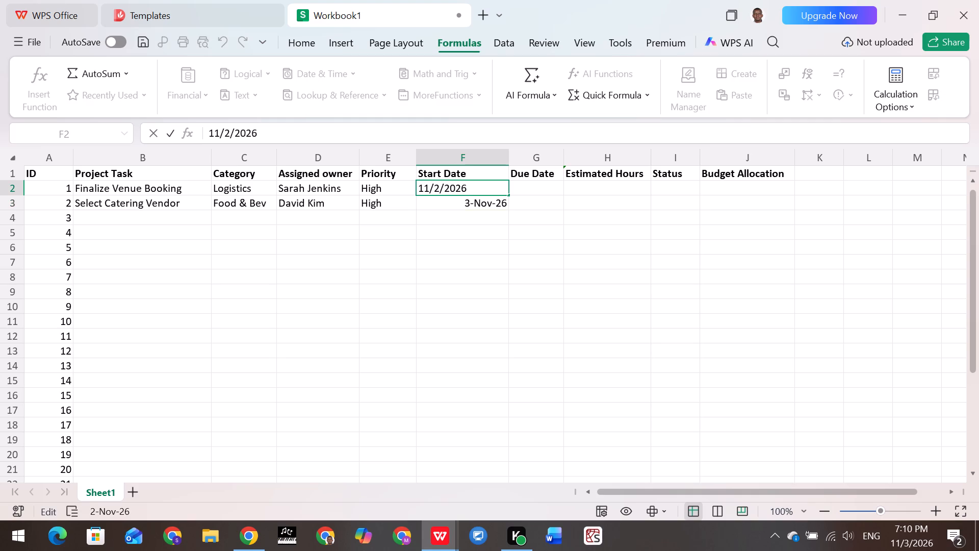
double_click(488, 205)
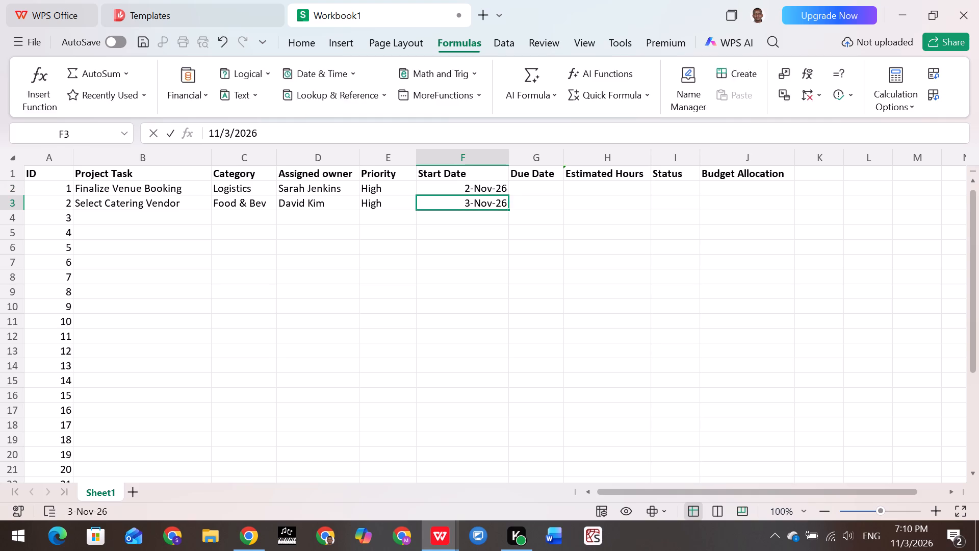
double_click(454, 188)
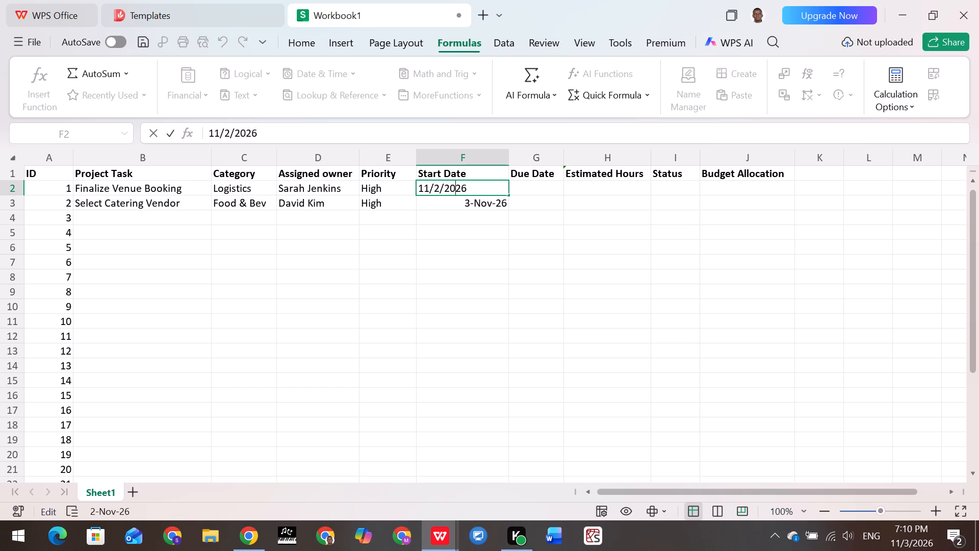
Widen the Priority column E to leave more space before the start dates.
drag(416, 159, 425, 159)
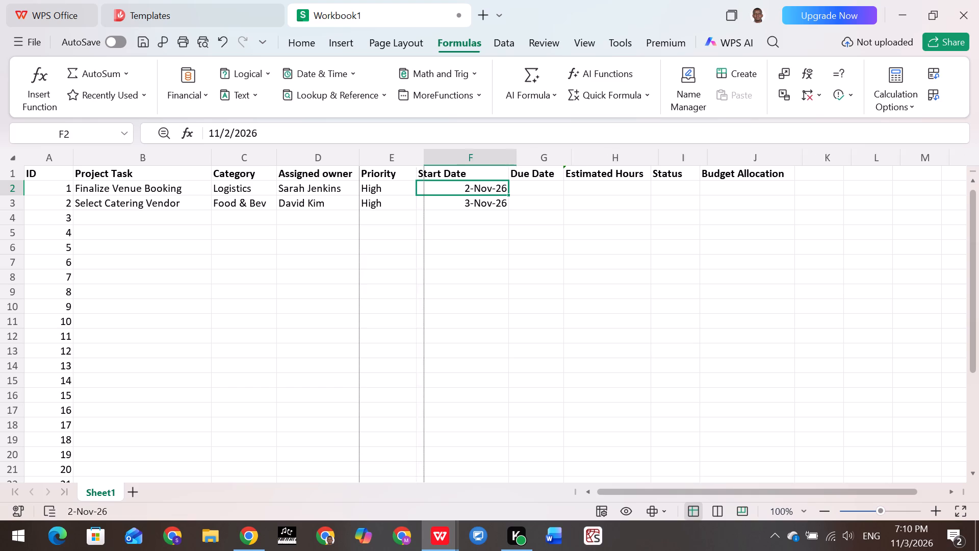
drag(425, 159, 448, 161)
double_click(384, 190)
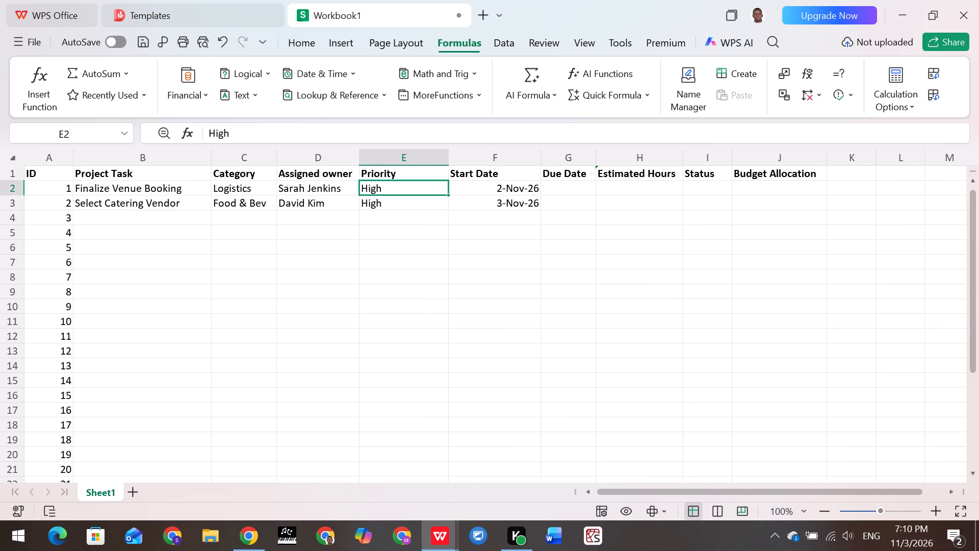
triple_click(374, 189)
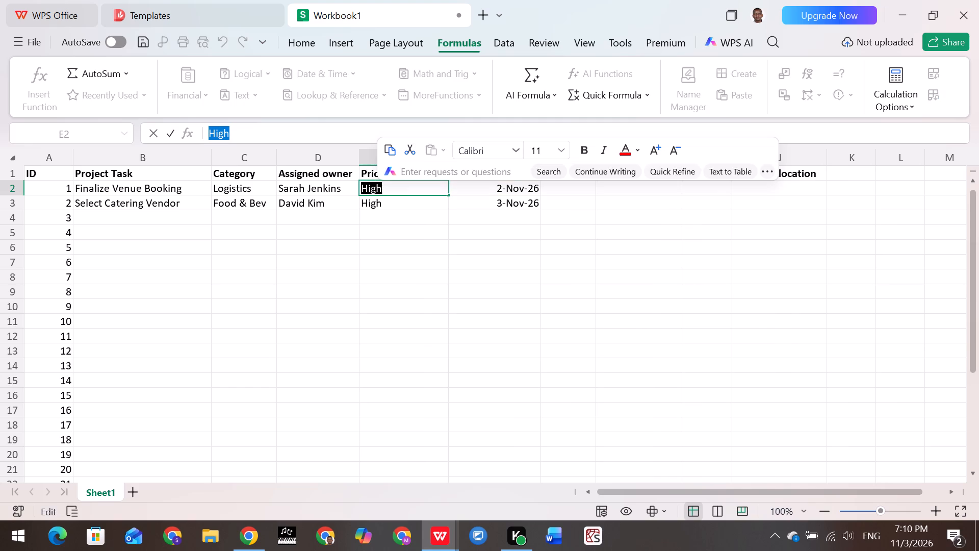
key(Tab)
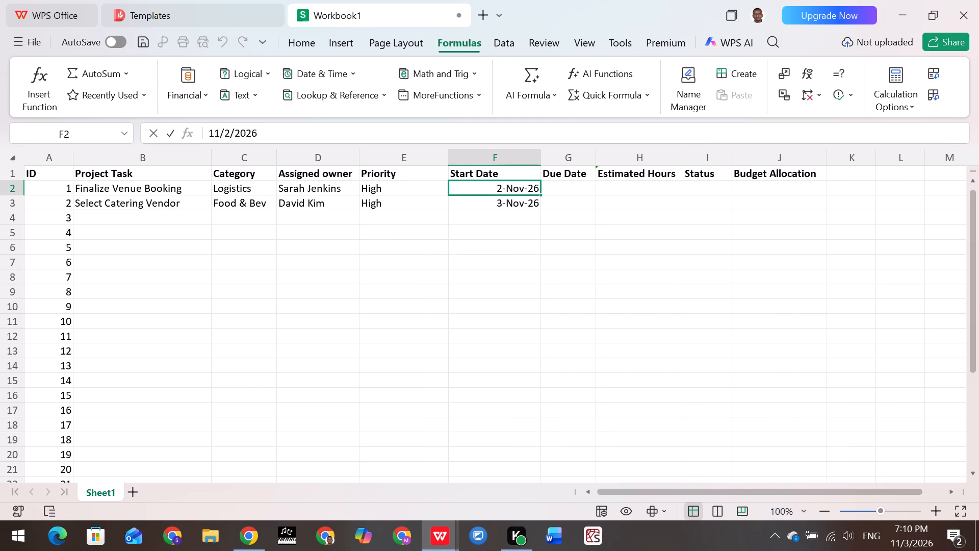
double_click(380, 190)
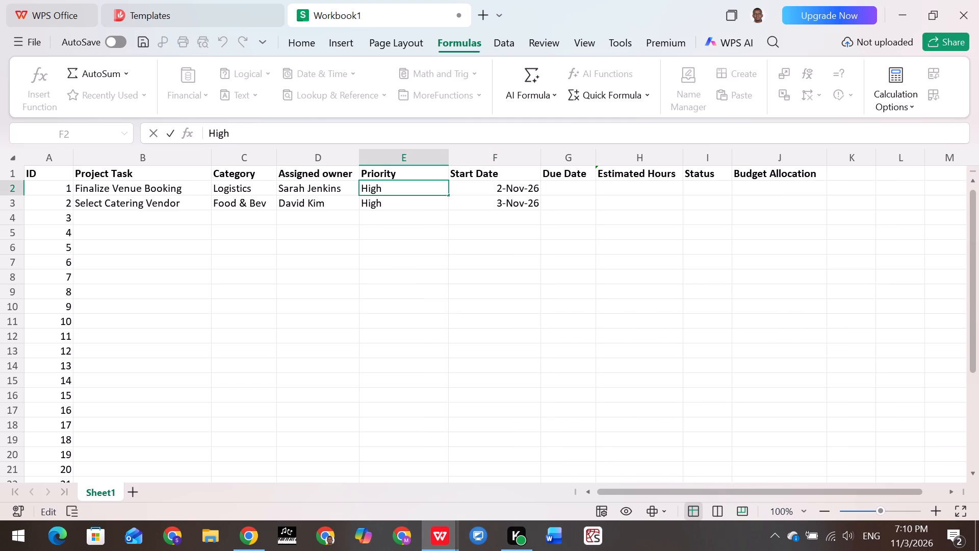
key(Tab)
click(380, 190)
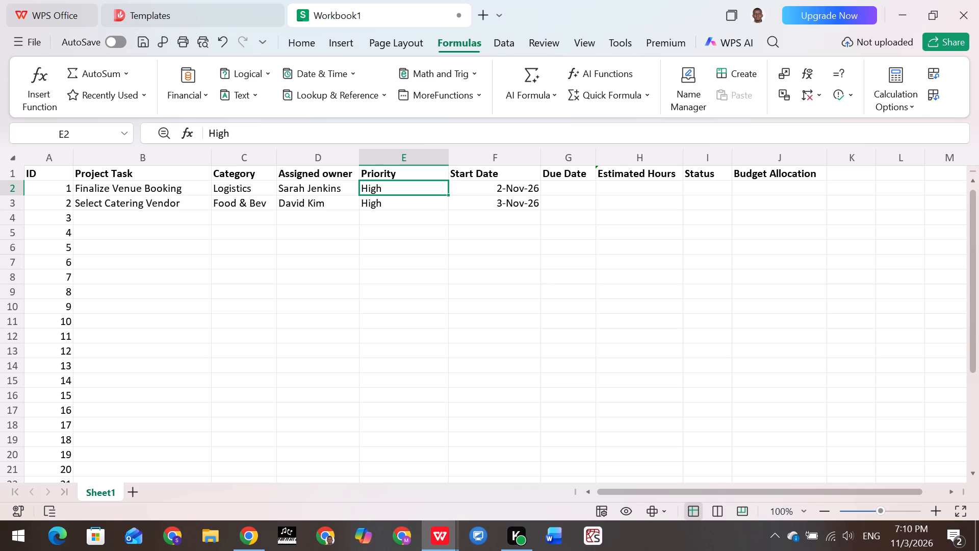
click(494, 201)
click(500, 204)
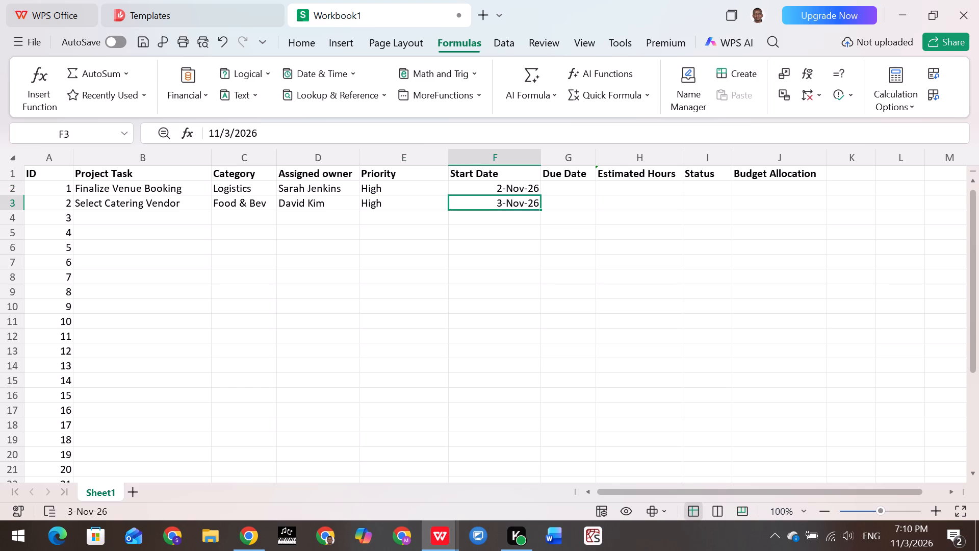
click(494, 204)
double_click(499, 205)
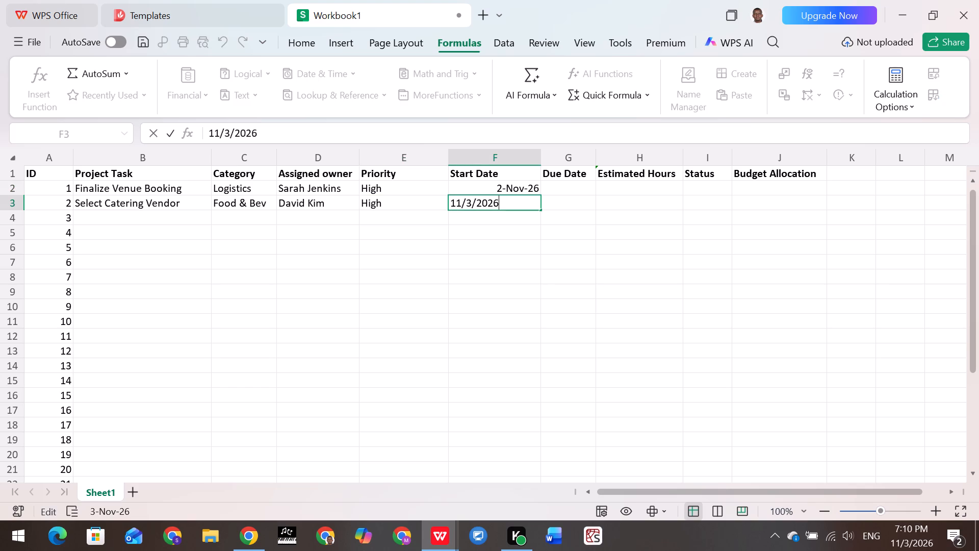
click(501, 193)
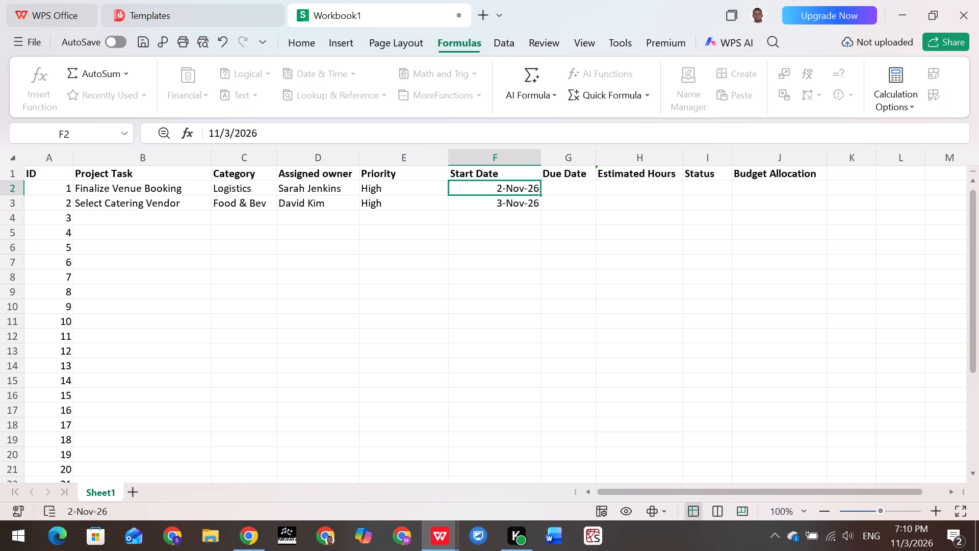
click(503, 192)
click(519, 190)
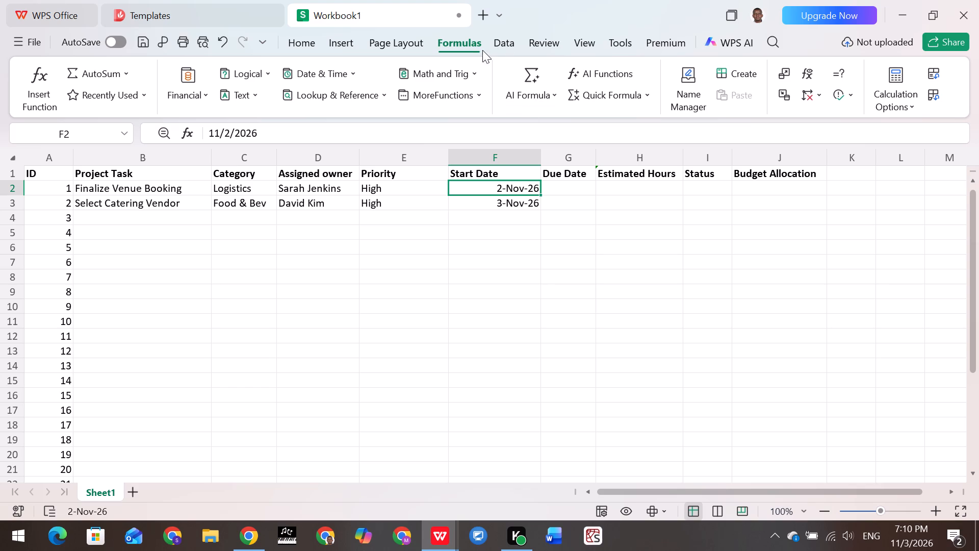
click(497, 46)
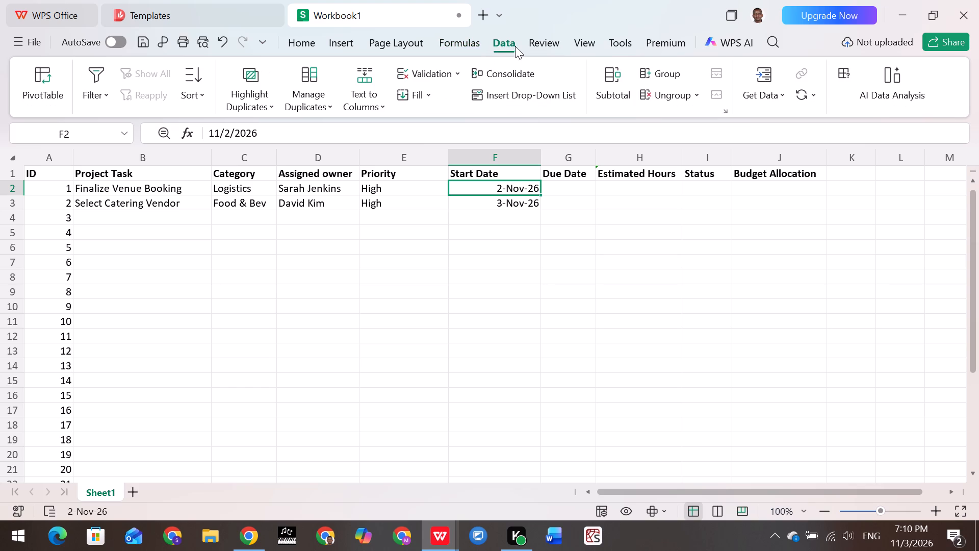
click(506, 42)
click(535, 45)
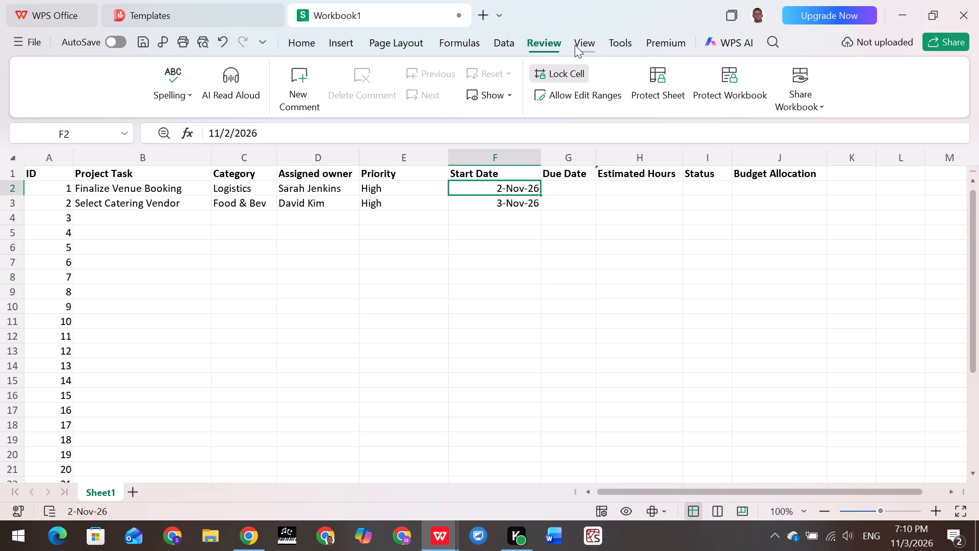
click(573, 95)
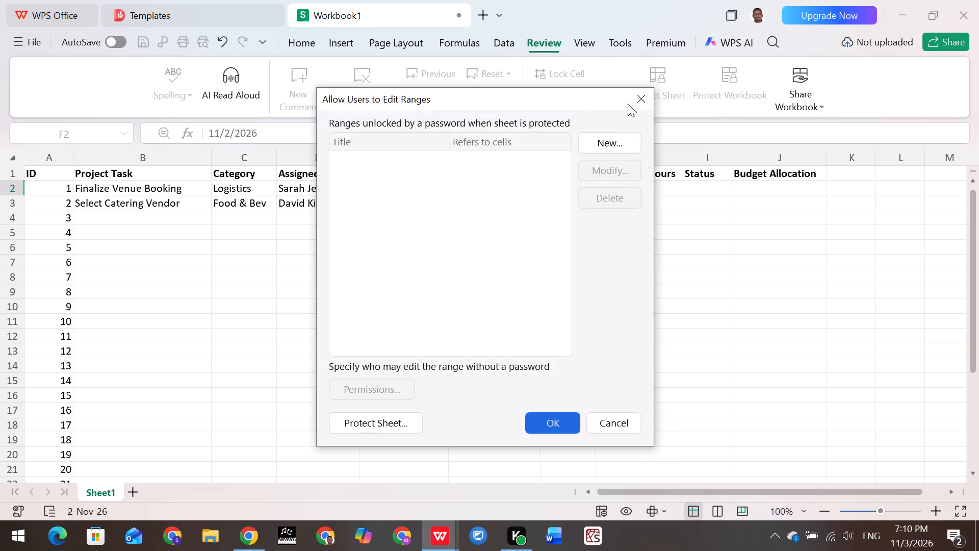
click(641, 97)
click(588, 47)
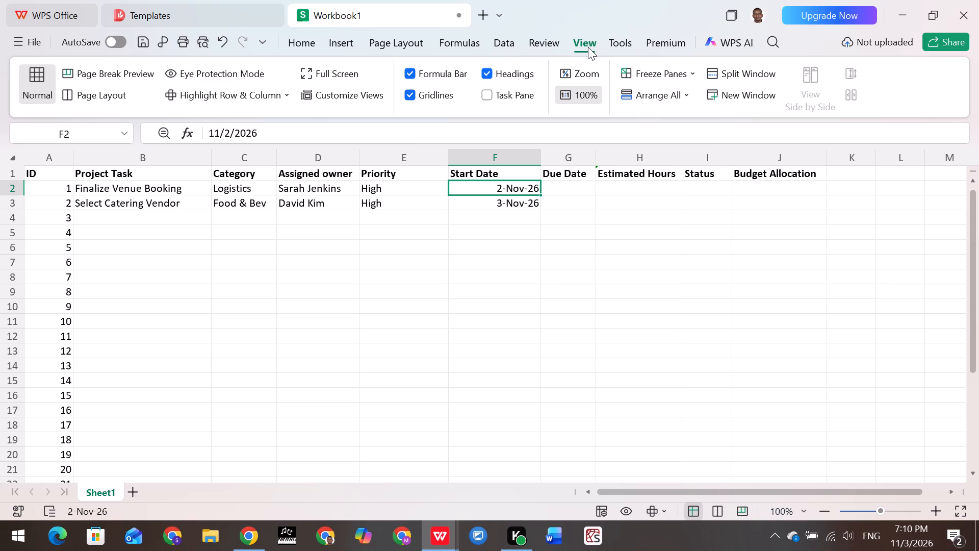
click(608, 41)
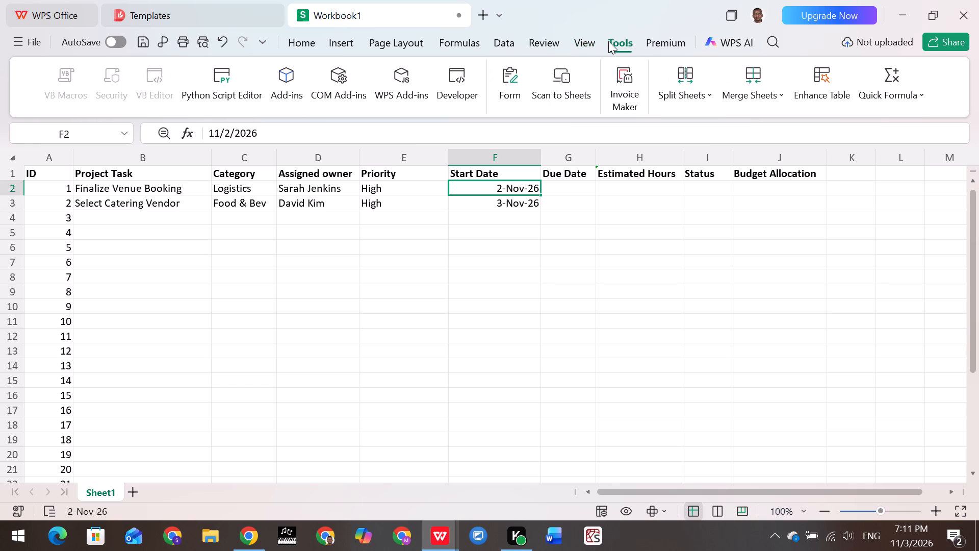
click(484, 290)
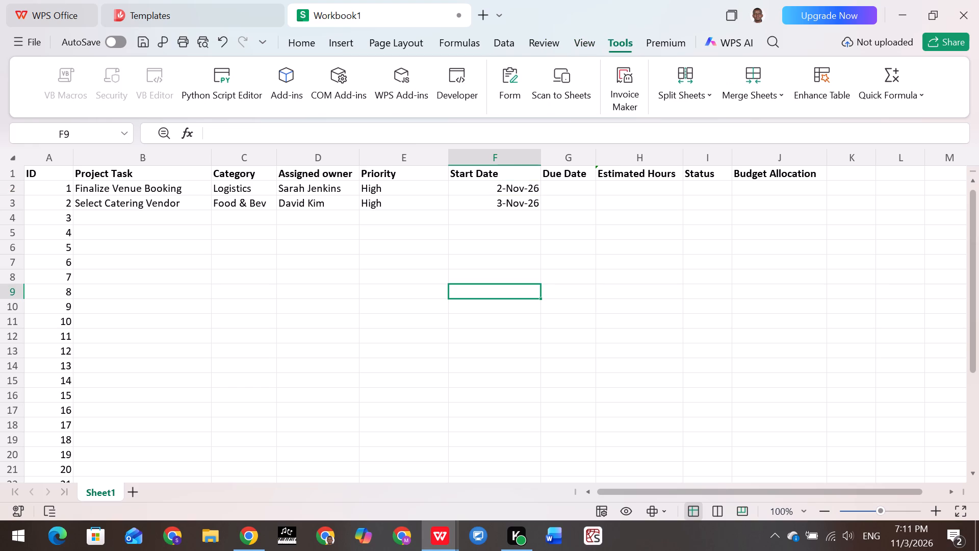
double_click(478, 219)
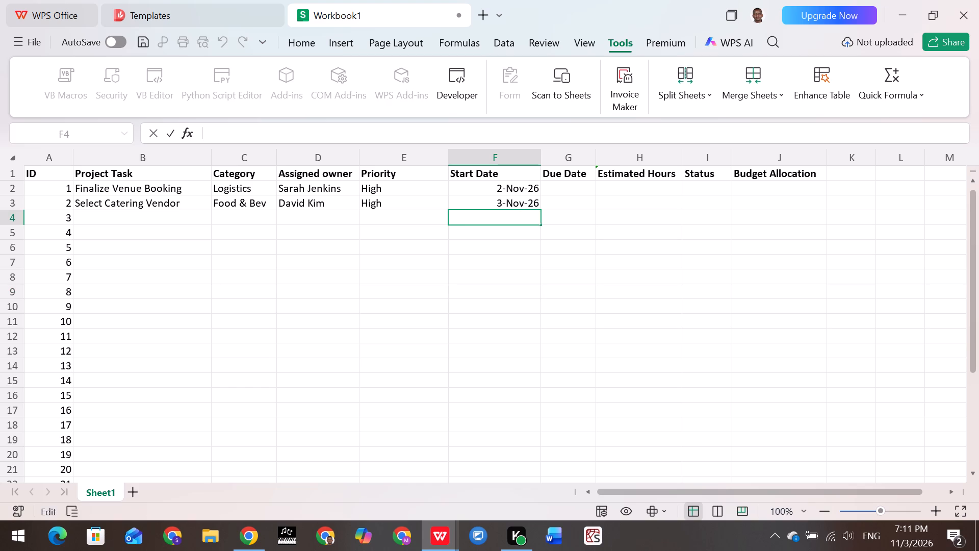
Widen the Due Date column G so a full date fits with some spare room.
click(566, 184)
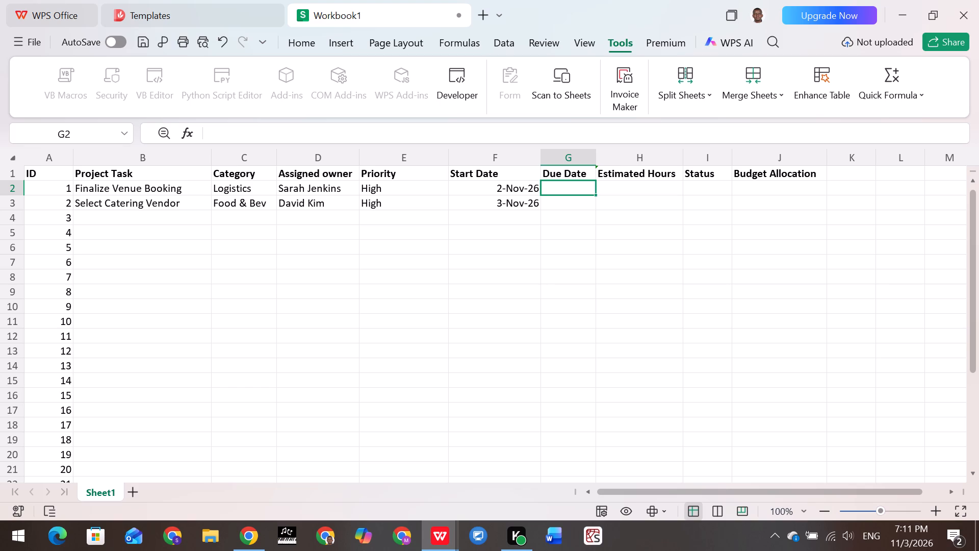
drag(597, 160, 610, 159)
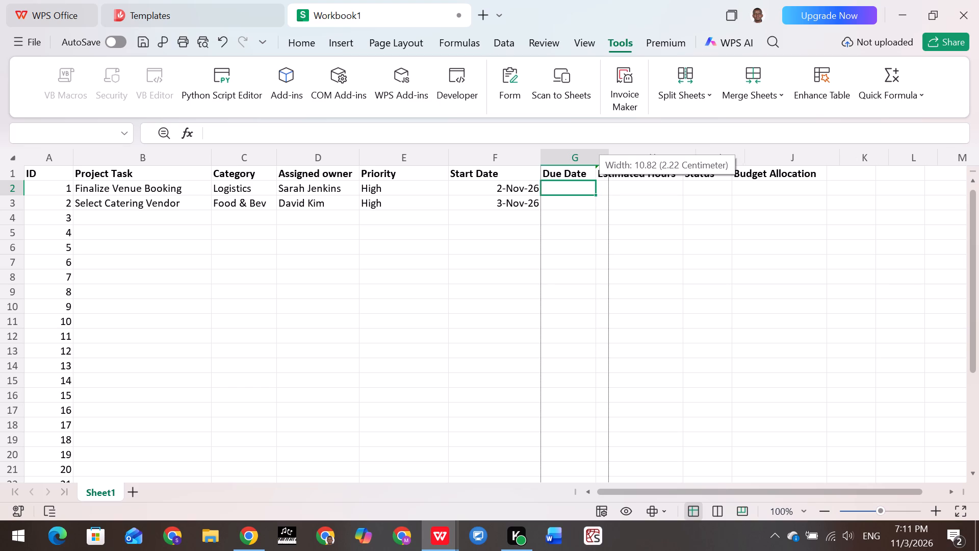
drag(610, 159, 614, 158)
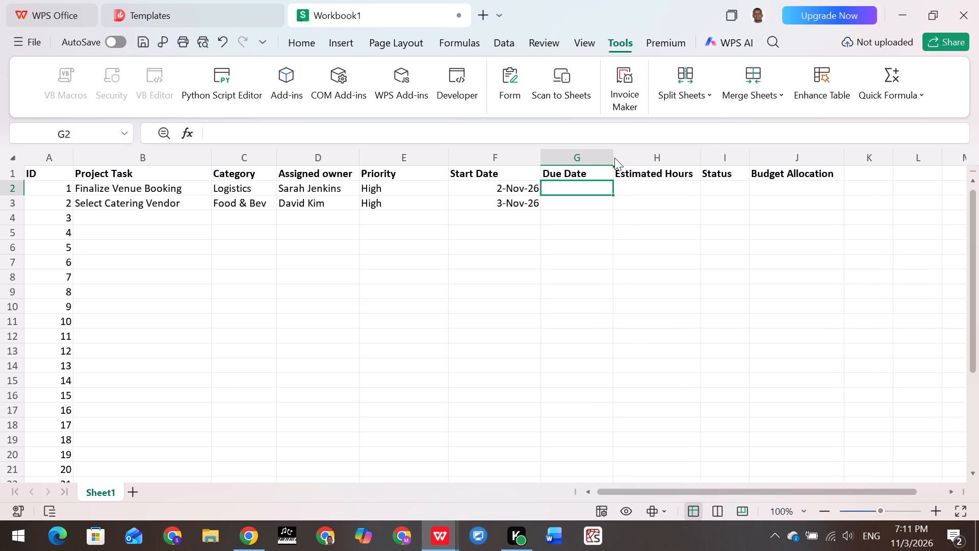
click(614, 158)
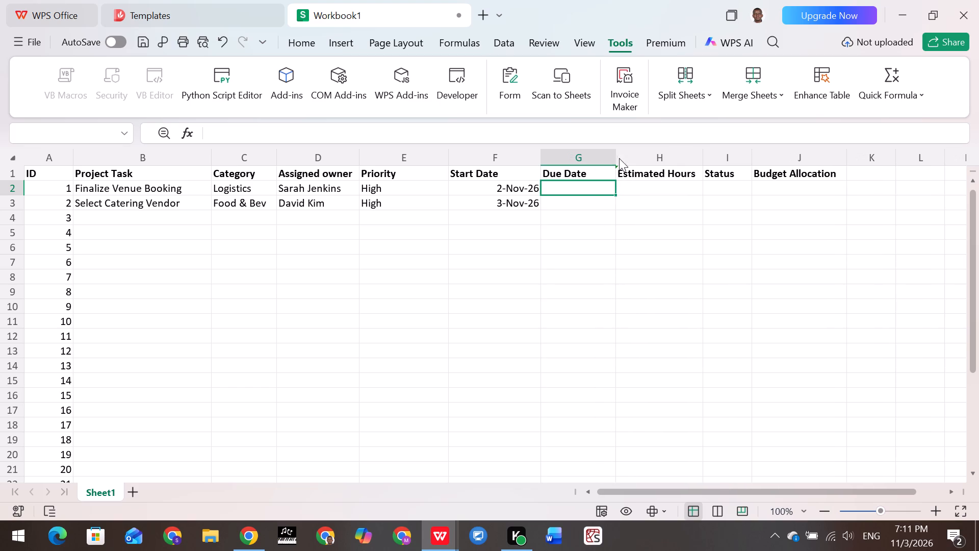
Enter 06-Nov-2026 as the due date for ID 1 in cell G2.
click(553, 188)
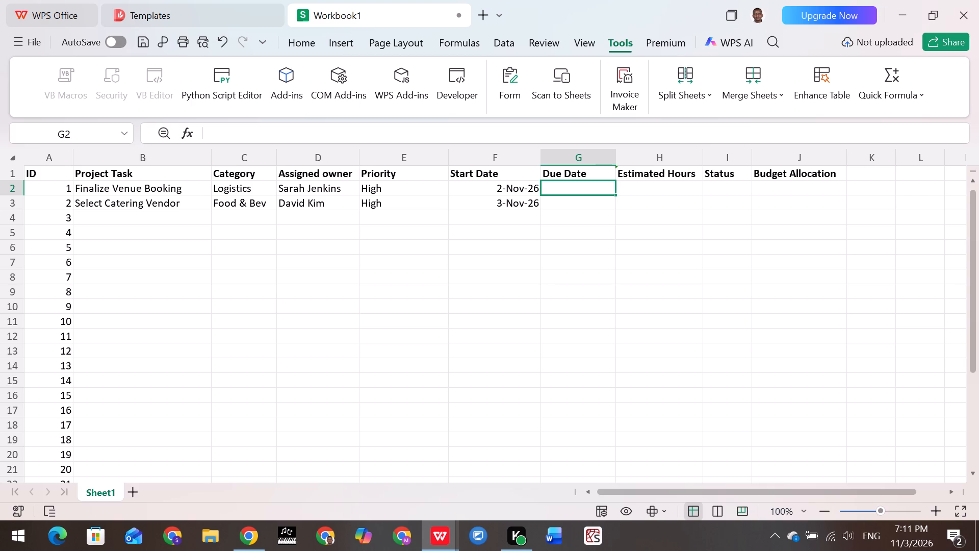
click(559, 188)
triple_click(567, 189)
click(567, 189)
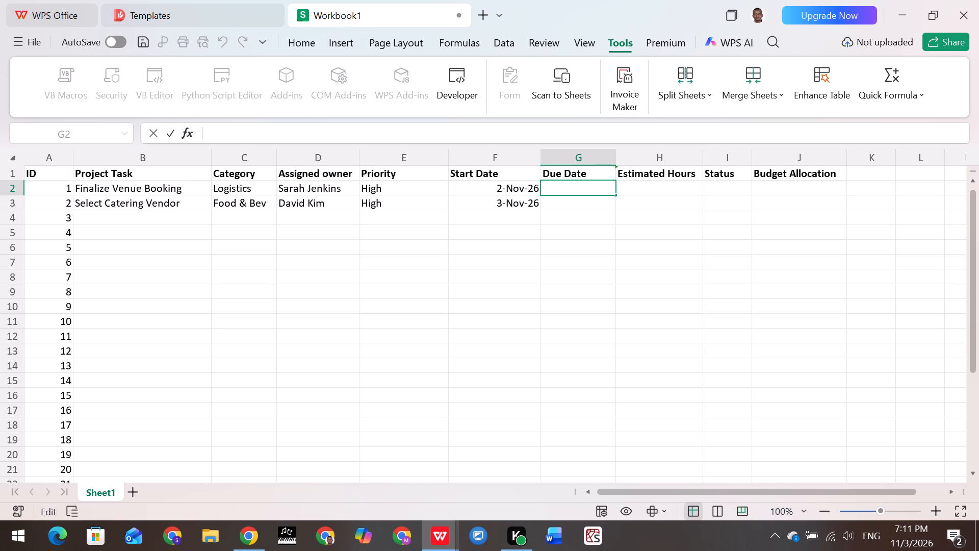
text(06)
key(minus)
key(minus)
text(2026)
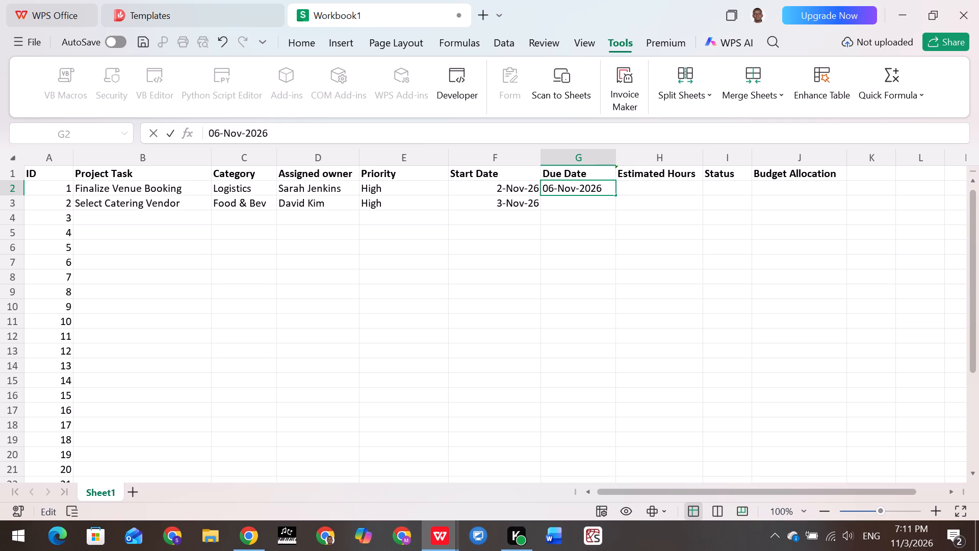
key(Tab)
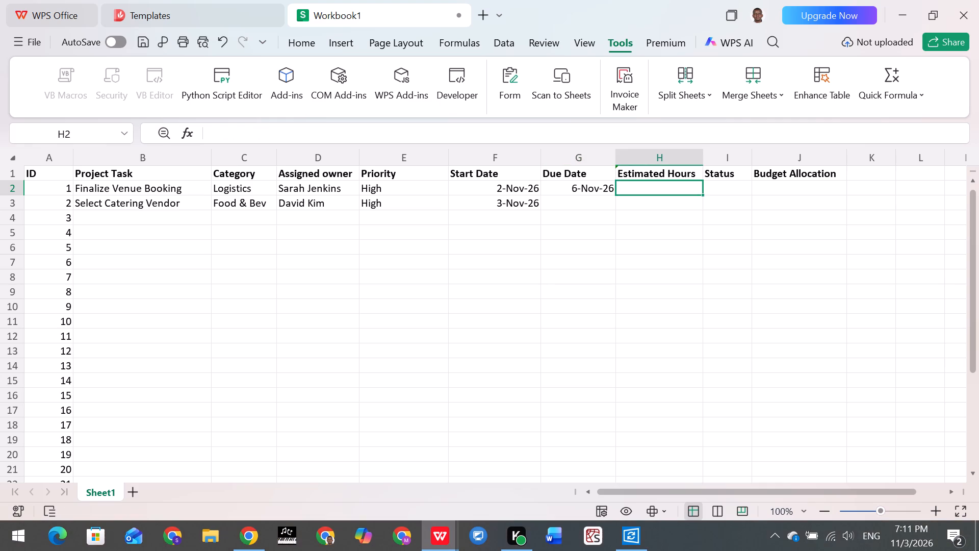
Enter 10-N0v-2026 as the due date for ID 2 in cell G3.
click(565, 207)
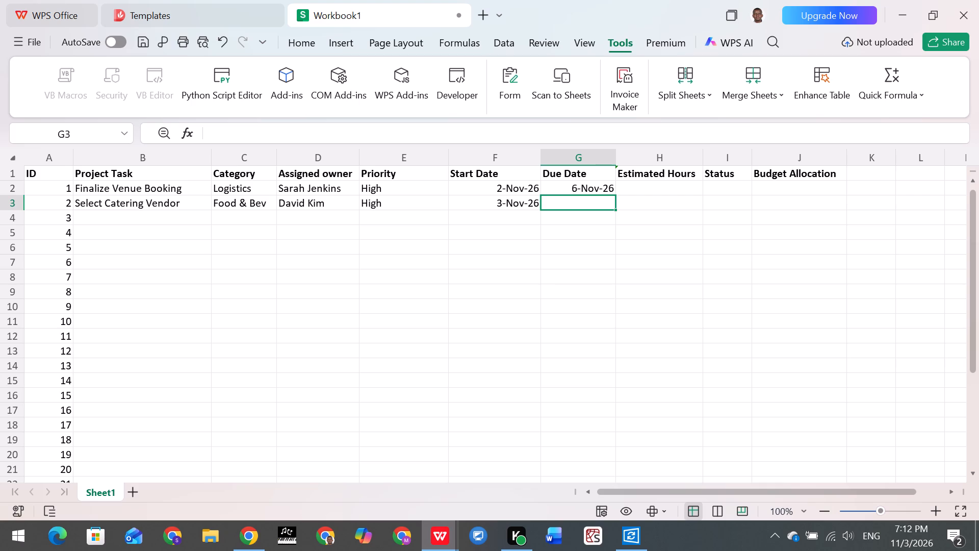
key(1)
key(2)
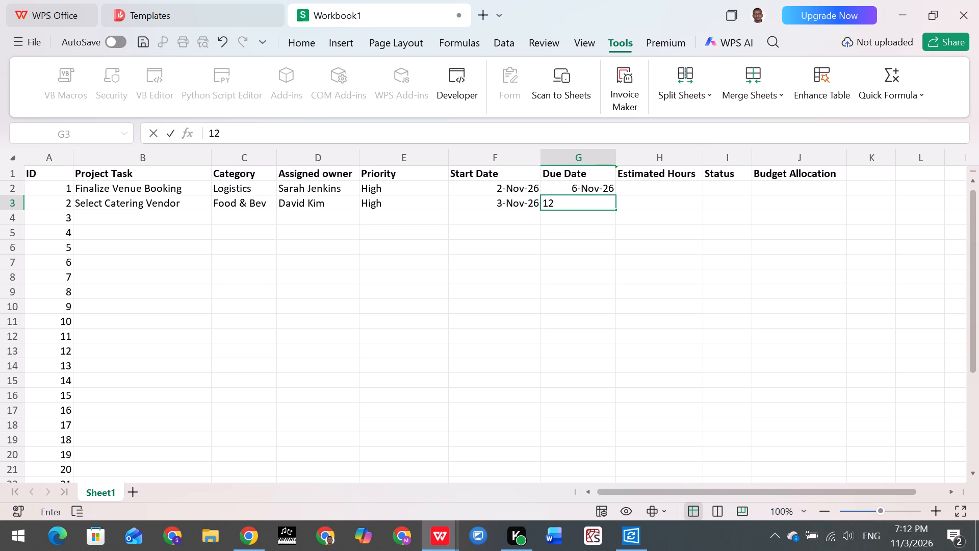
key(BackSpace)
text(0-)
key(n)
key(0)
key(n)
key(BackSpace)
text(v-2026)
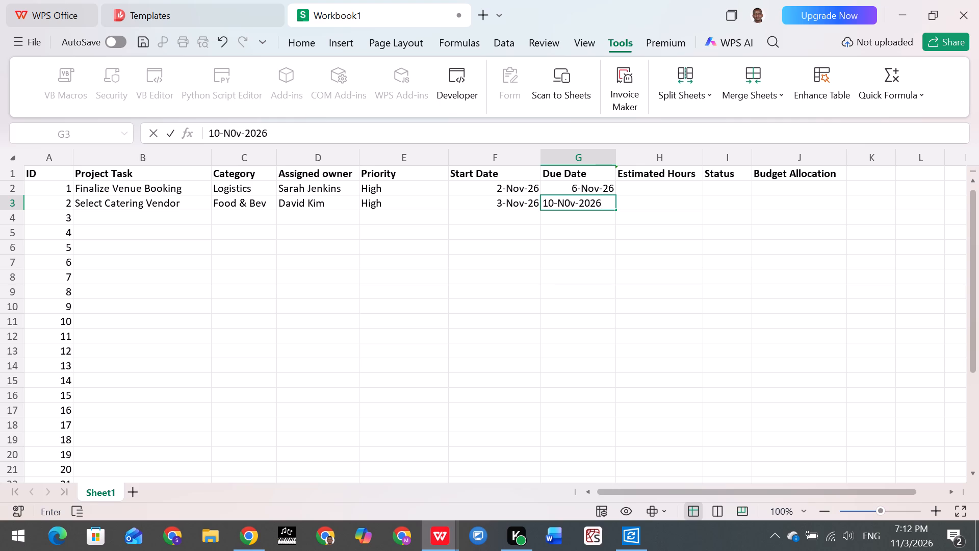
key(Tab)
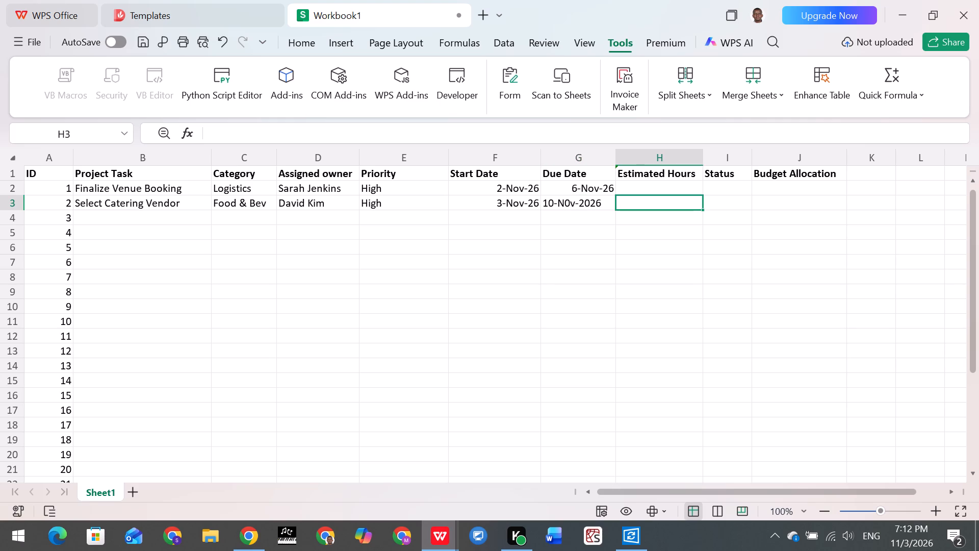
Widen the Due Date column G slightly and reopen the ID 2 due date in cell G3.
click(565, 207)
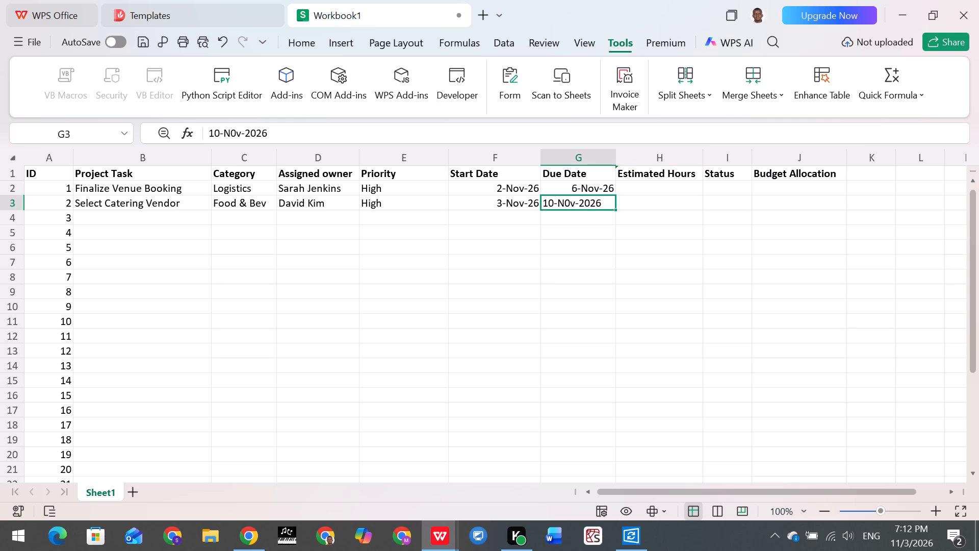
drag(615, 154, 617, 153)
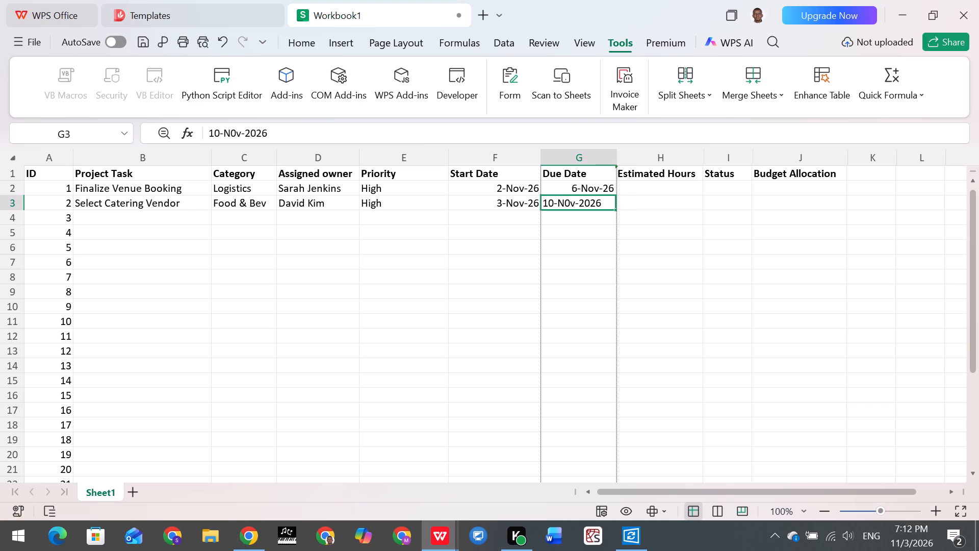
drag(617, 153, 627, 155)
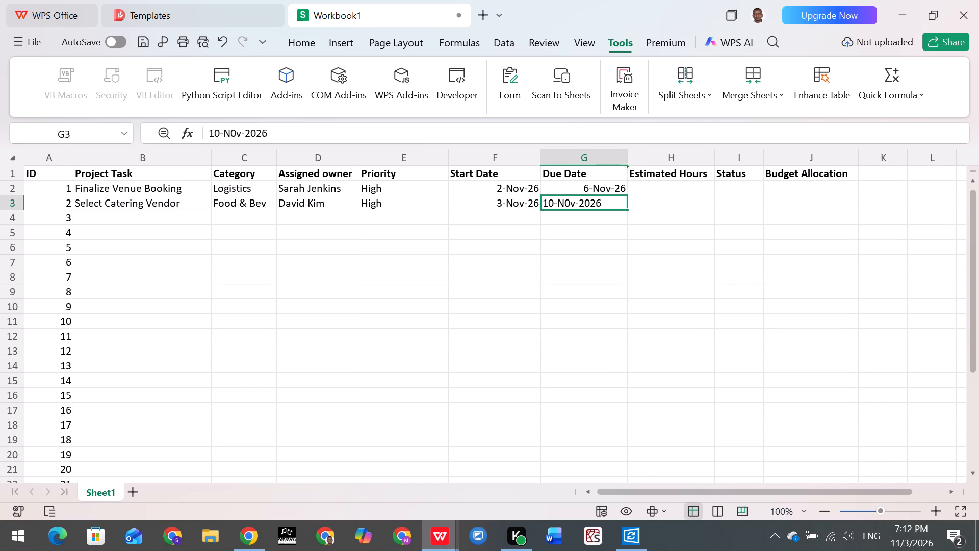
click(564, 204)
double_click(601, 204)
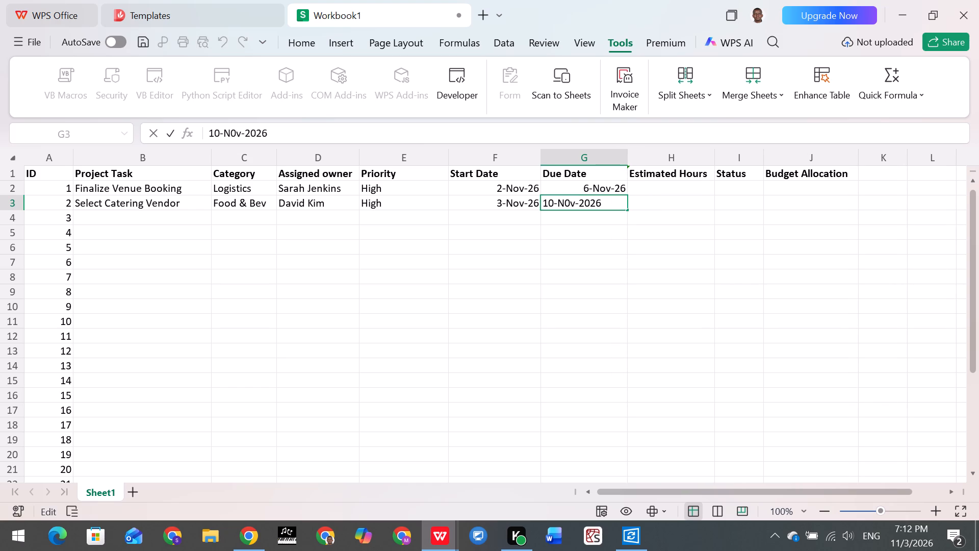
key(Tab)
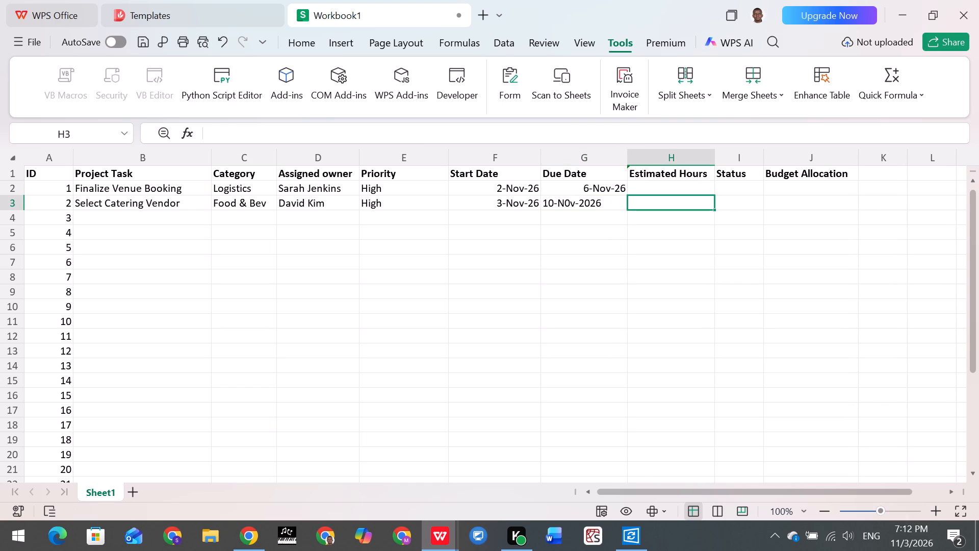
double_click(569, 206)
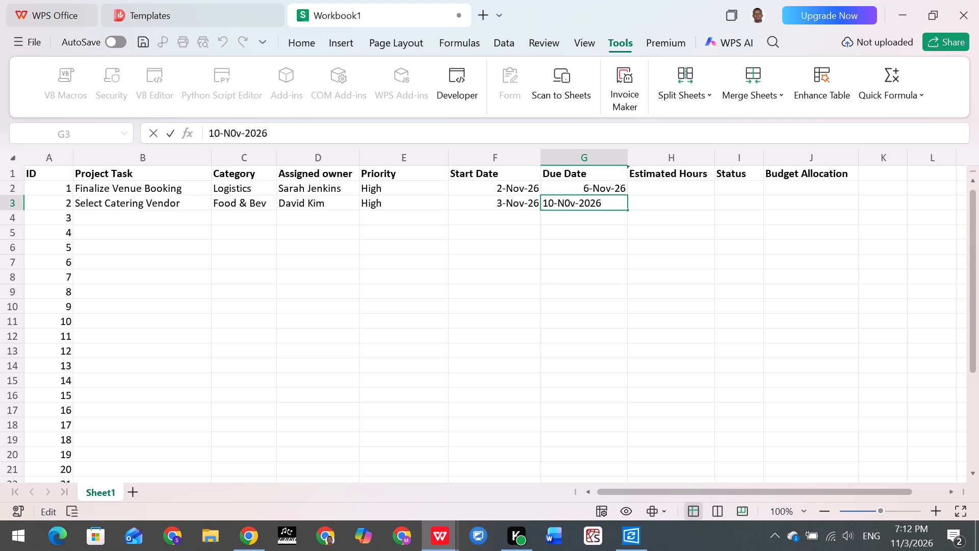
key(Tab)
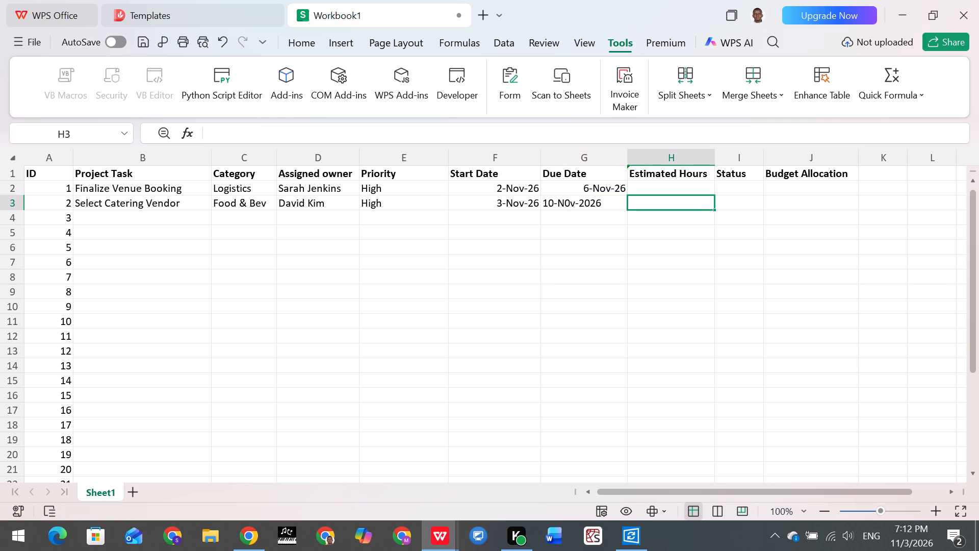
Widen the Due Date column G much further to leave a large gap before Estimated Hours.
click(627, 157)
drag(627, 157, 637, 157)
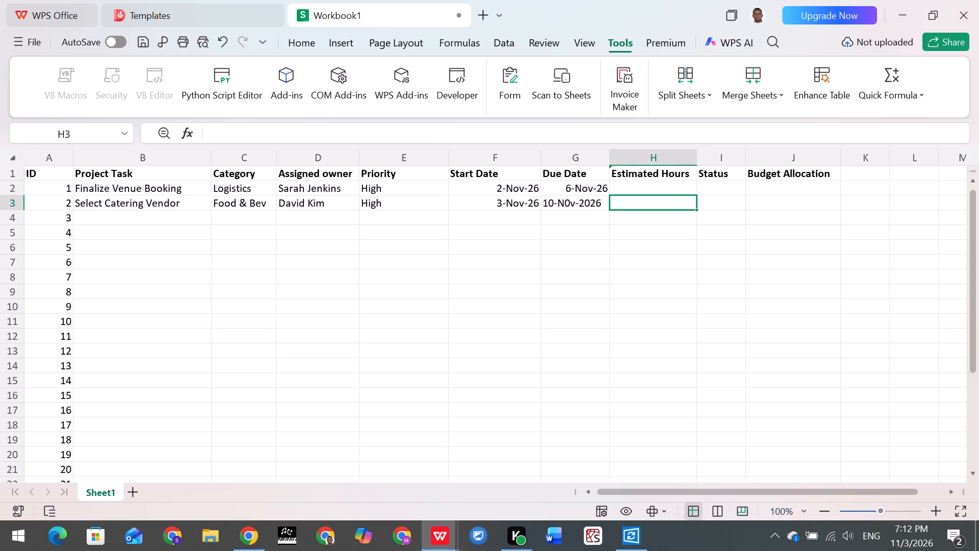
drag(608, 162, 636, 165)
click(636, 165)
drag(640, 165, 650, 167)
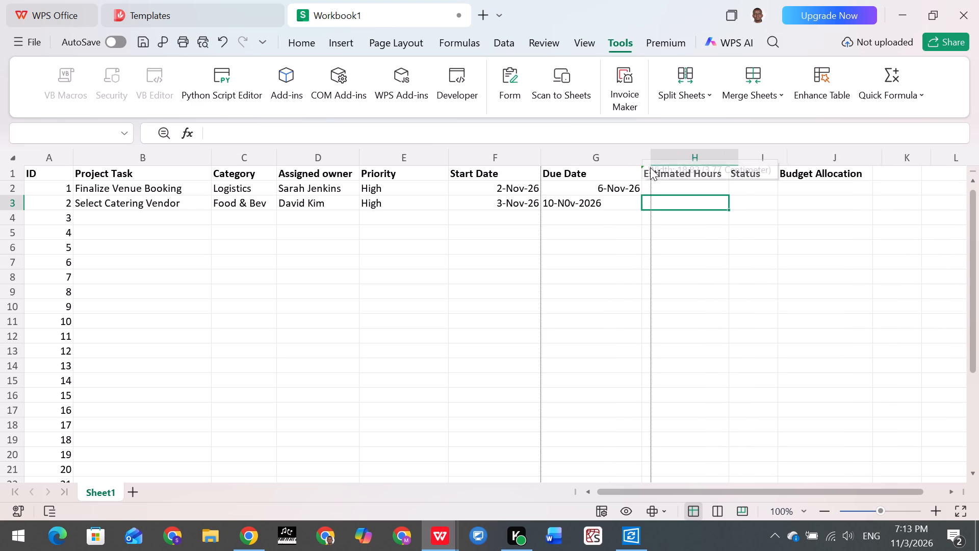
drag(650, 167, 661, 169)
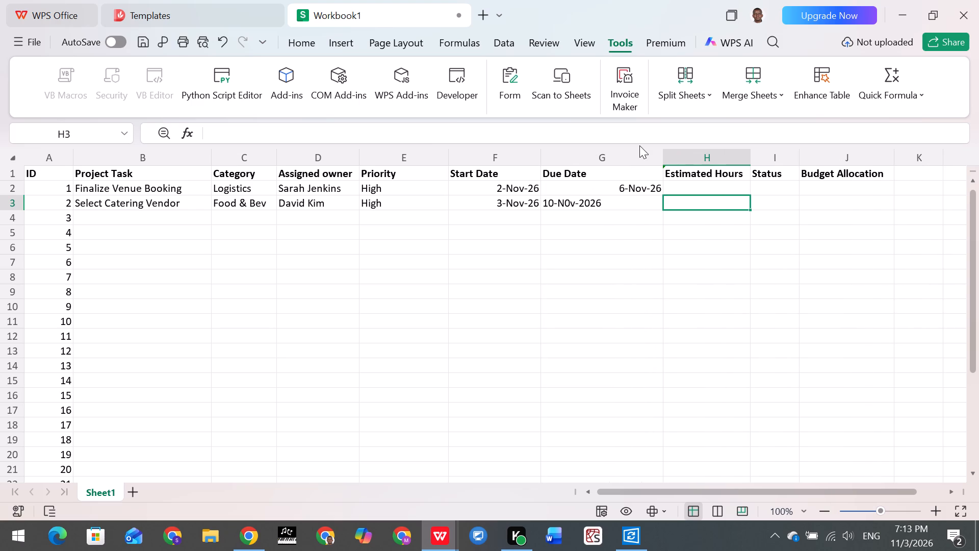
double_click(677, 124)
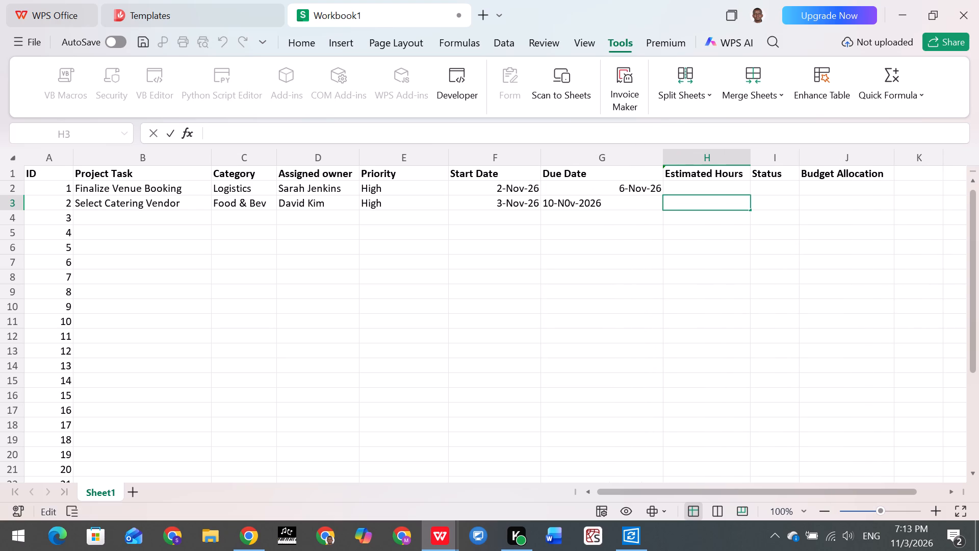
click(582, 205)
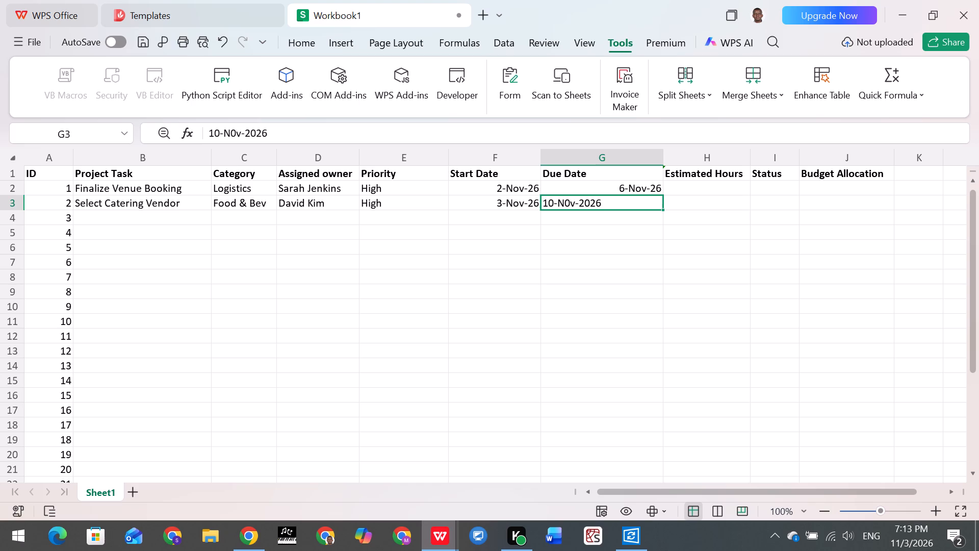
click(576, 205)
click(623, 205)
Narrow the Due Date column G so it just fits the entered dates.
drag(664, 156, 659, 157)
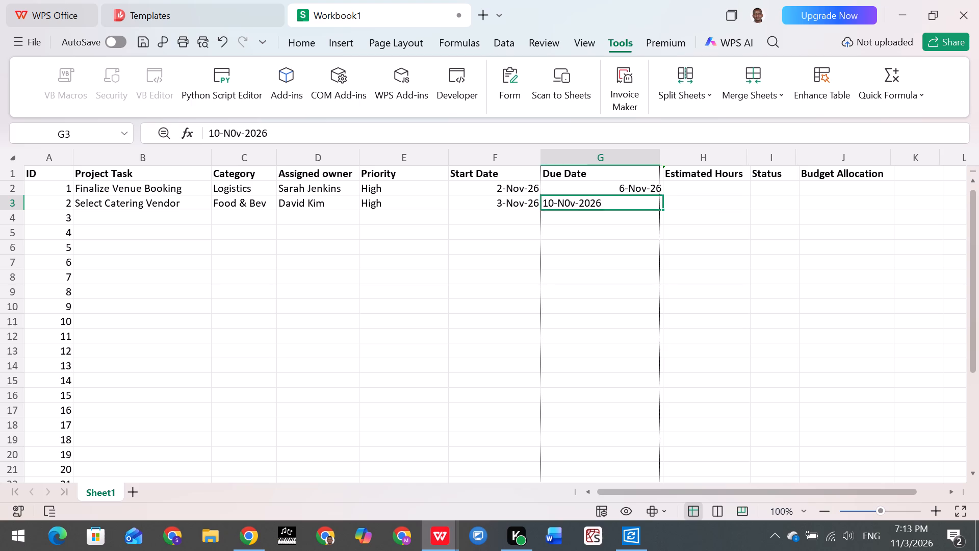
drag(659, 157, 651, 159)
drag(651, 159, 643, 159)
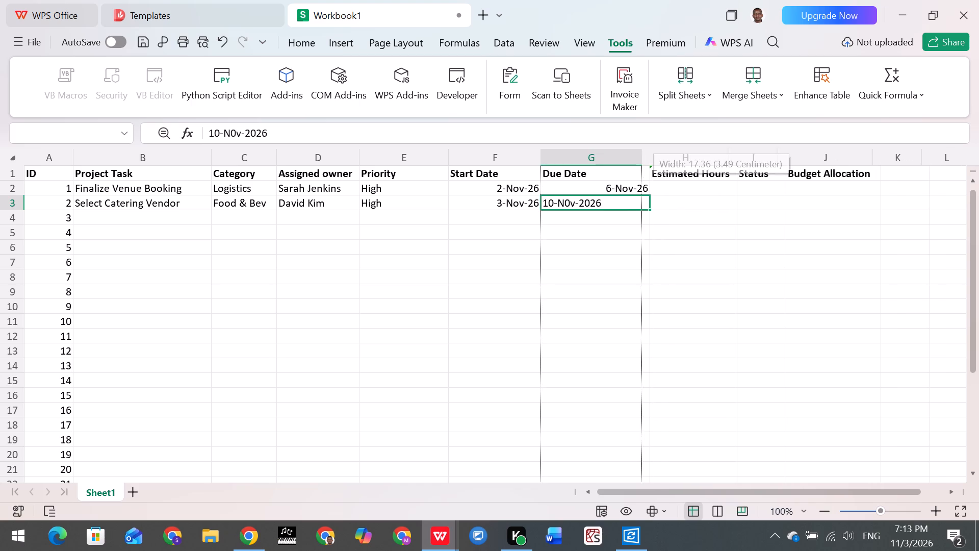
drag(643, 159, 612, 165)
double_click(612, 165)
double_click(608, 166)
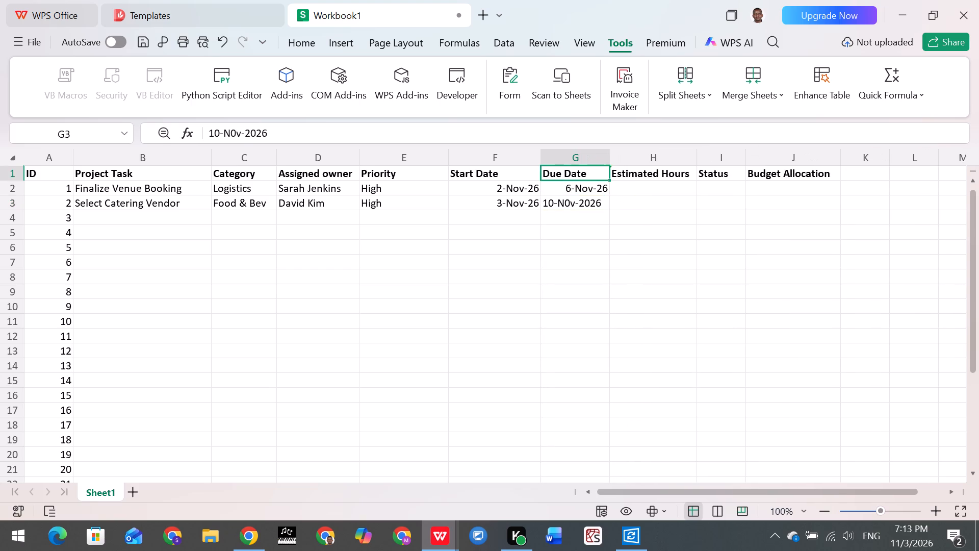
Open the due date for ID 1 in cell G2 for editing.
click(586, 193)
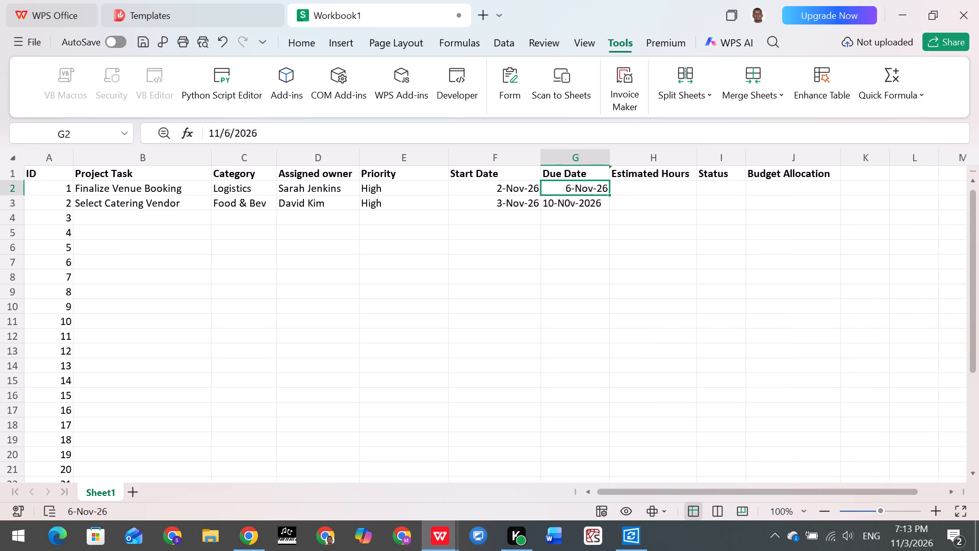
click(586, 193)
double_click(589, 188)
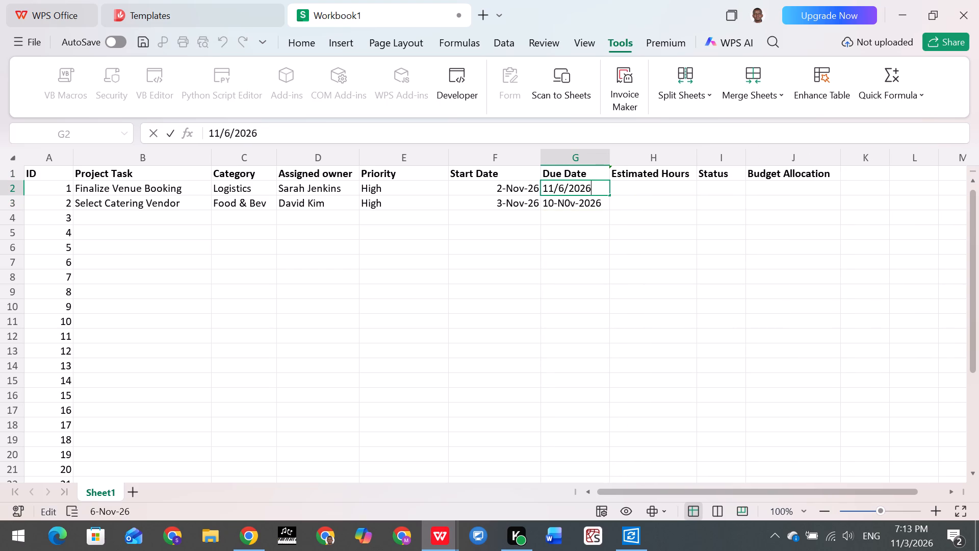
click(582, 188)
double_click(582, 188)
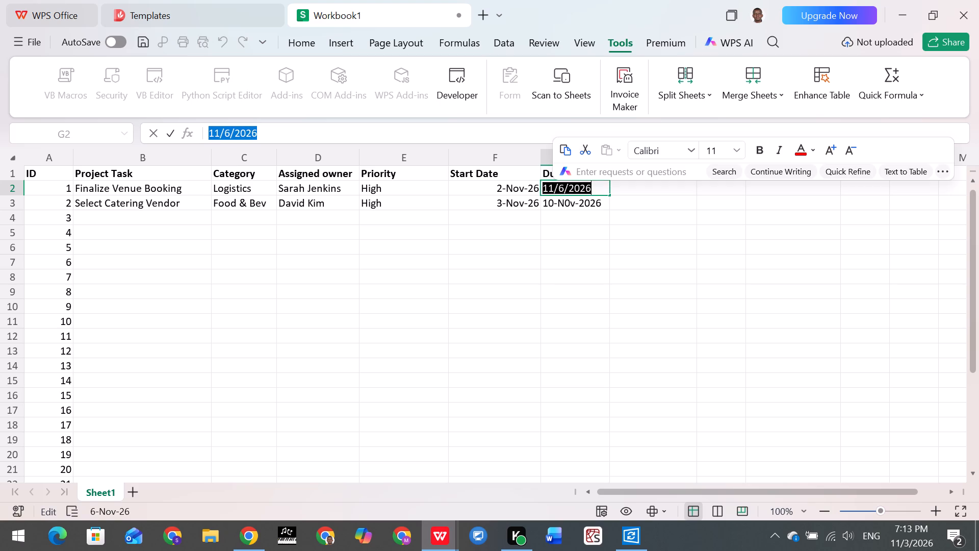
key(Tab)
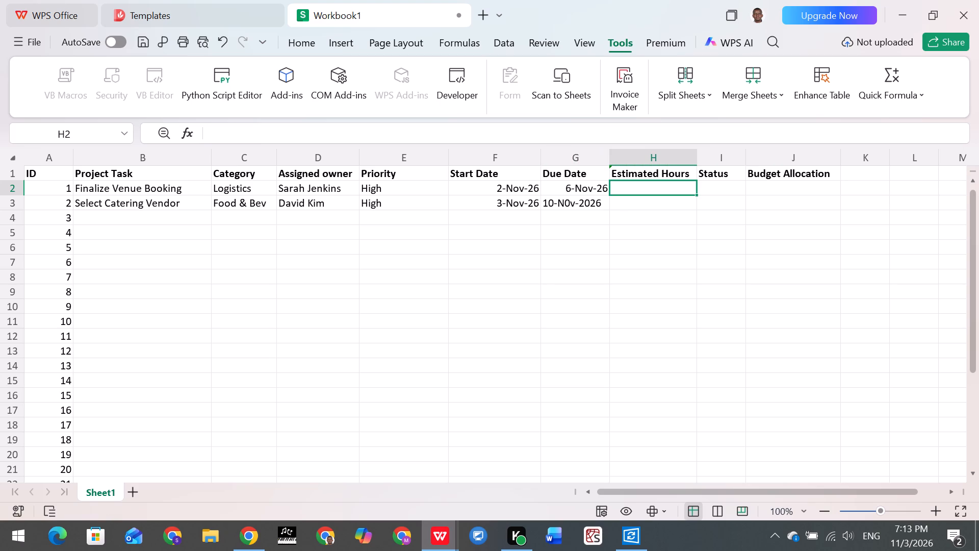
Correct the misspelled month in cell G3 so the due date for ID 2 reads 10-Nov-2026.
click(570, 203)
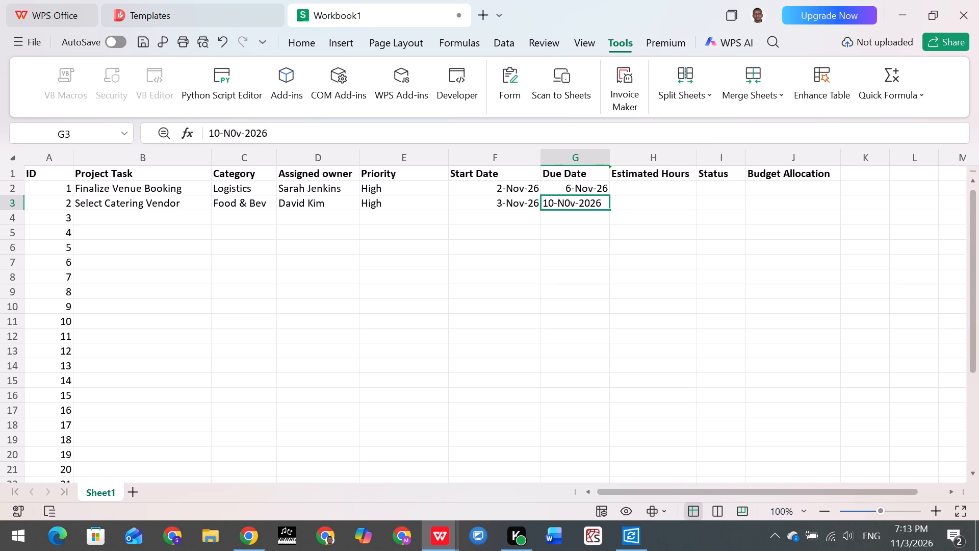
double_click(579, 207)
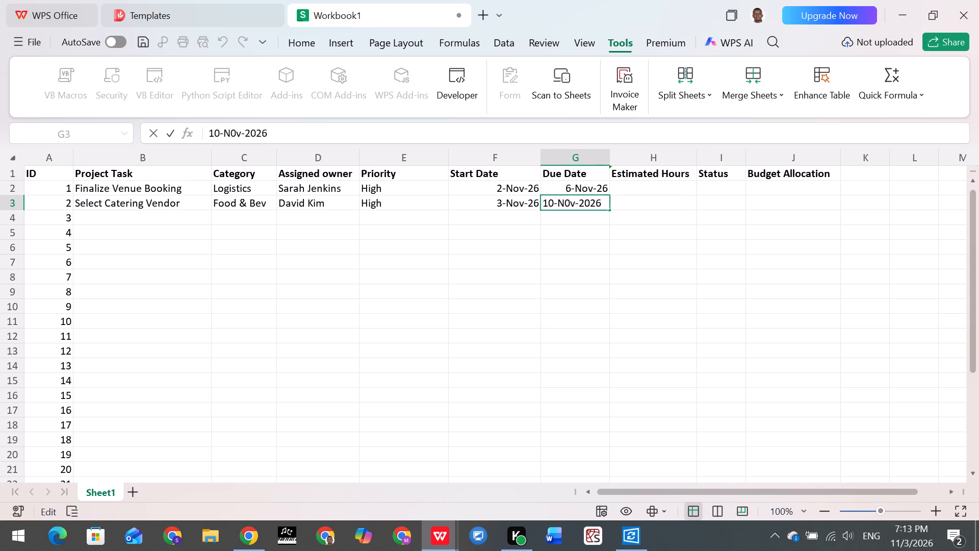
click(573, 205)
key(BackSpace)
key(BackSpace)
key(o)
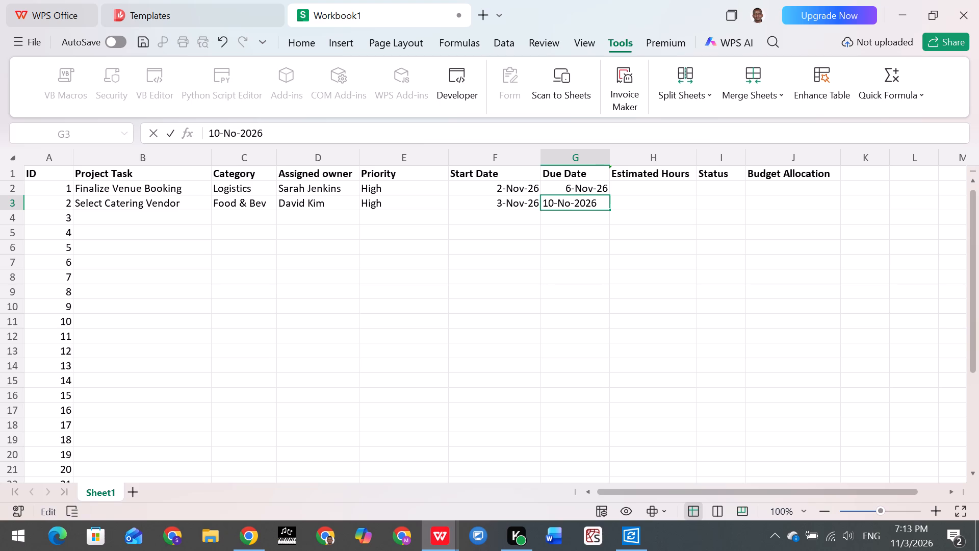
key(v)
key(Tab)
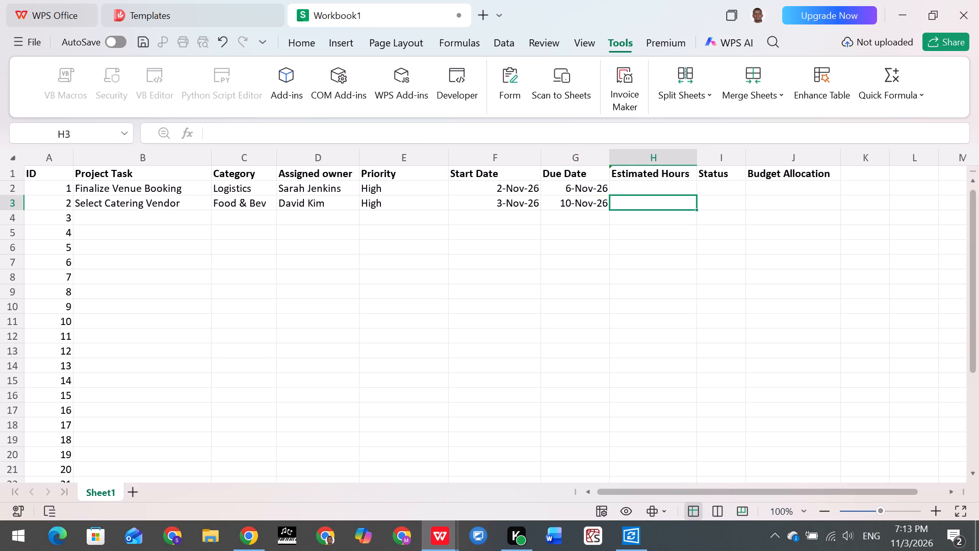
Enter estimated hours of 8 for ID 1 in cell H2 and 12 for ID 2 in cell H3.
click(636, 187)
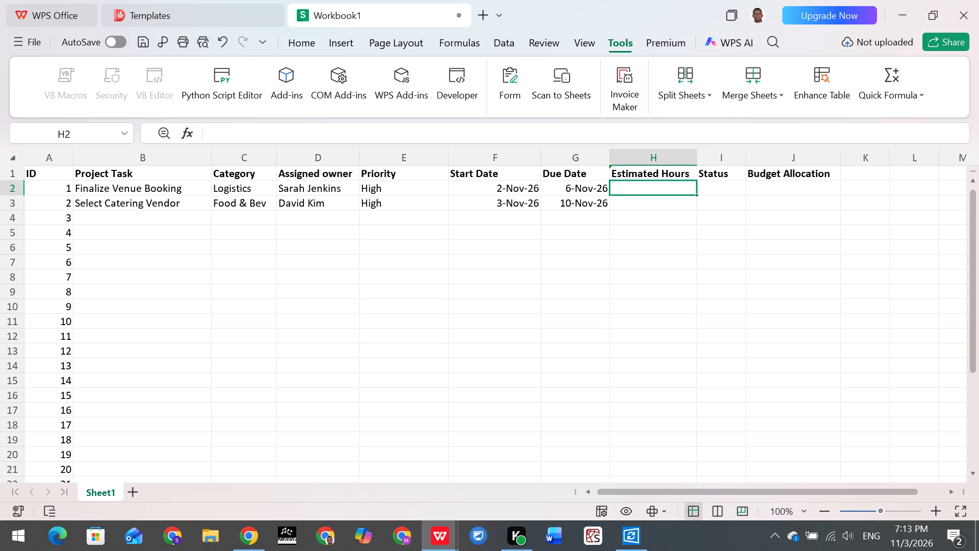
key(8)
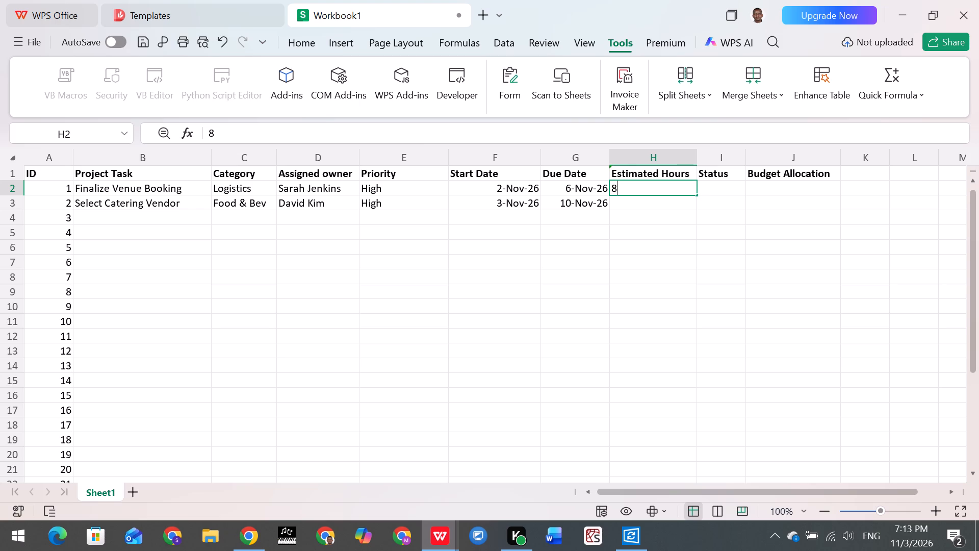
key(Tab)
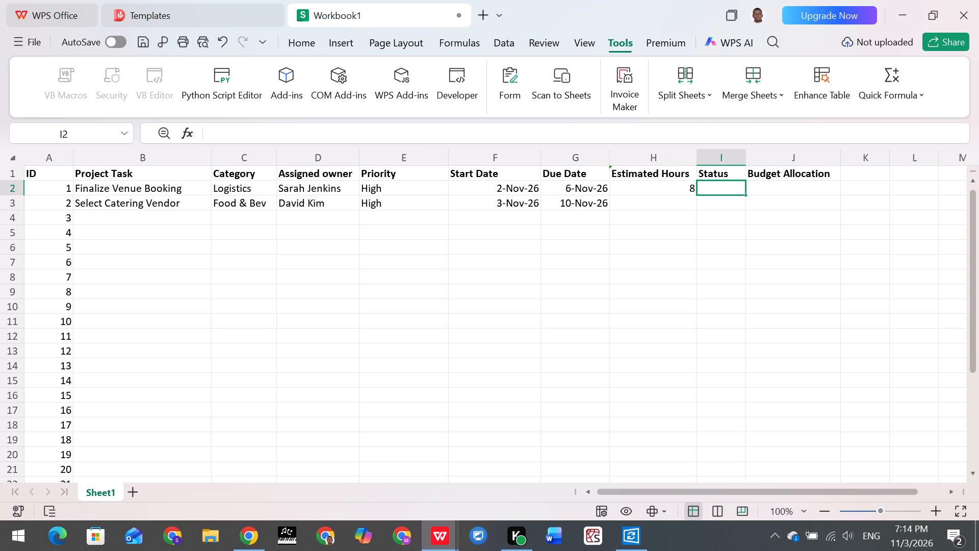
click(652, 207)
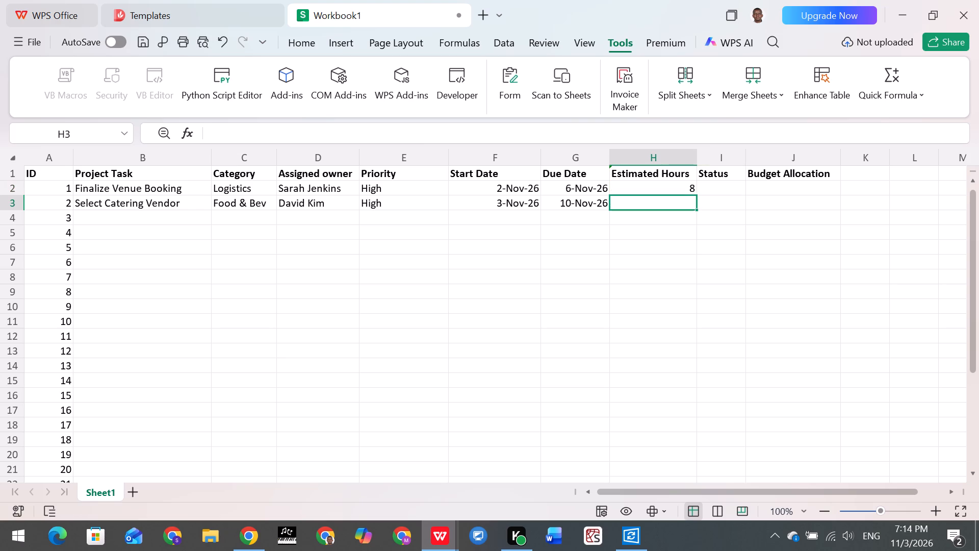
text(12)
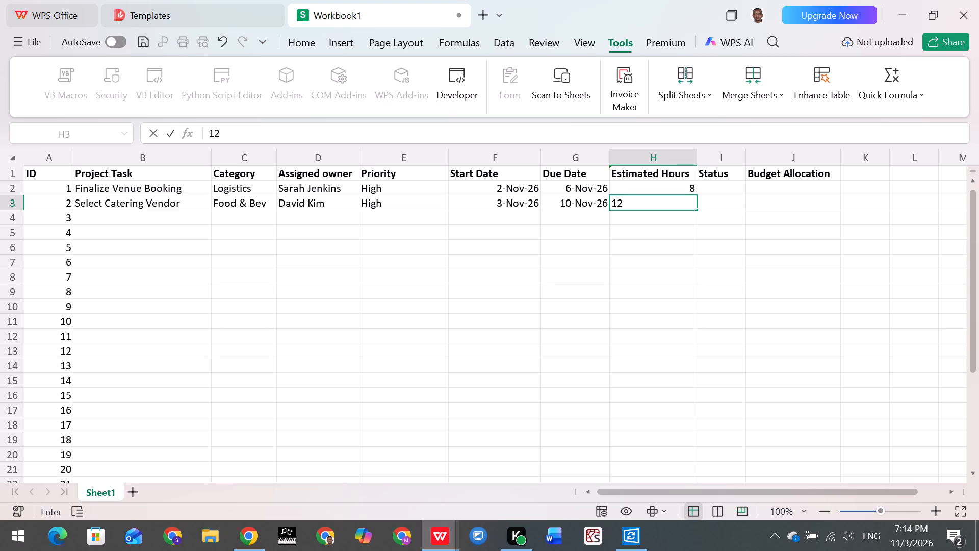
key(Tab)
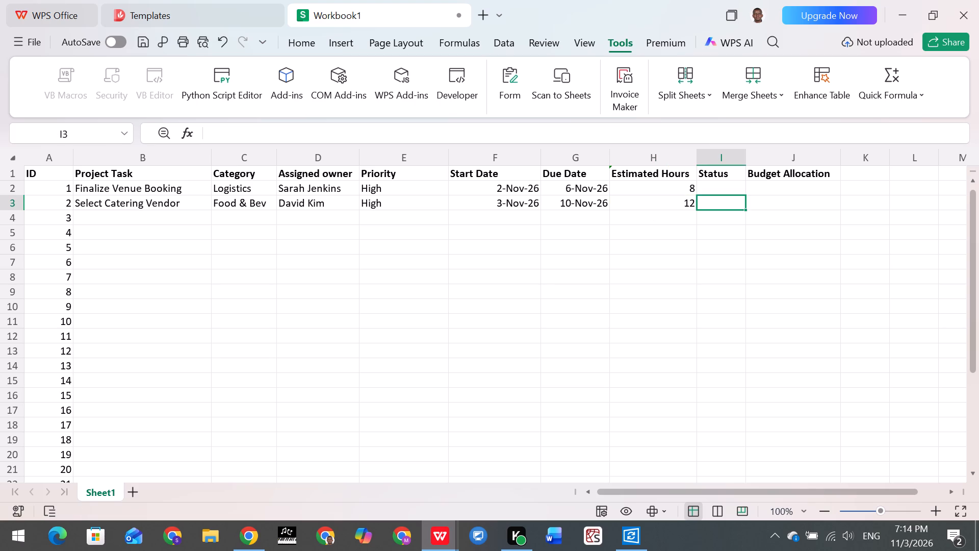
Enter Done as the status for ID 1 in cell I2.
click(728, 188)
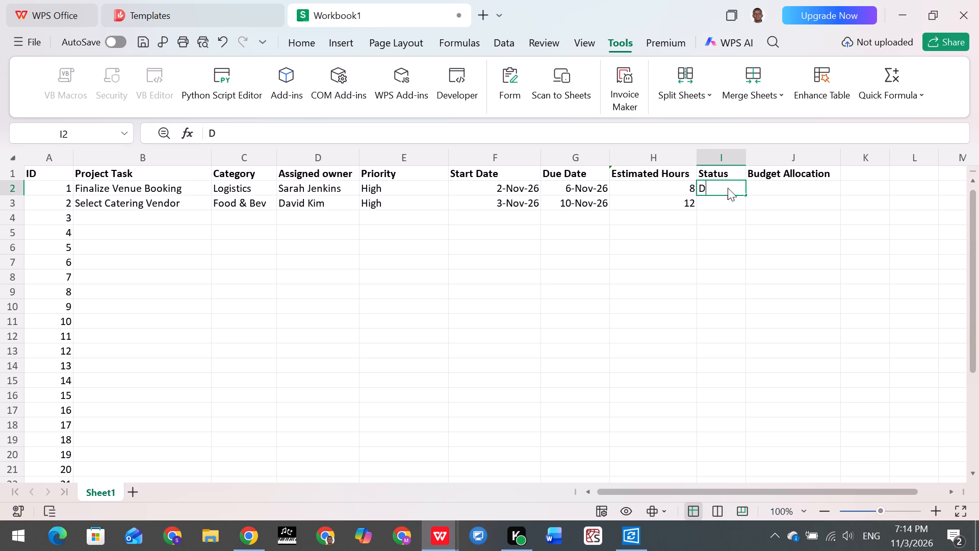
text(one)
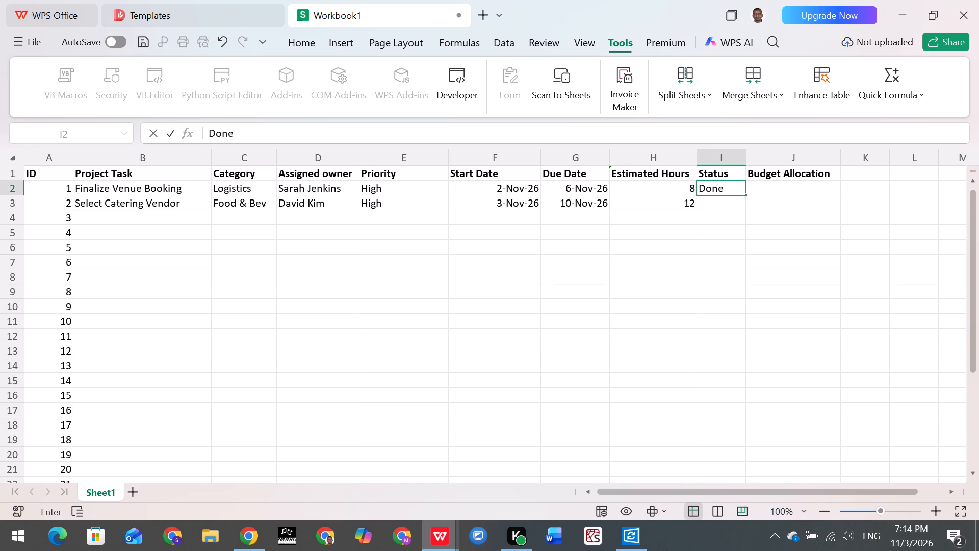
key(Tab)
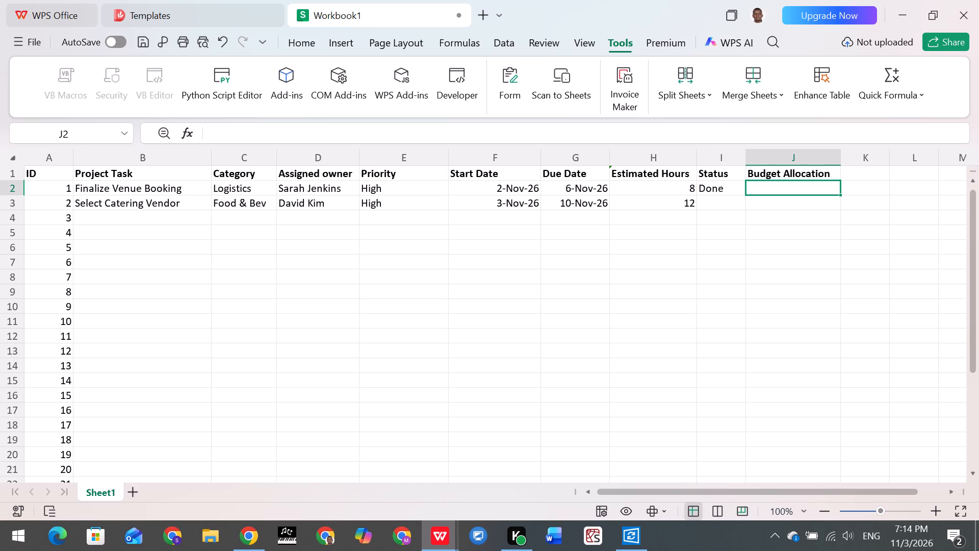
Widen the Status column I to leave more space before Budget Allocation.
click(746, 154)
drag(746, 154, 761, 152)
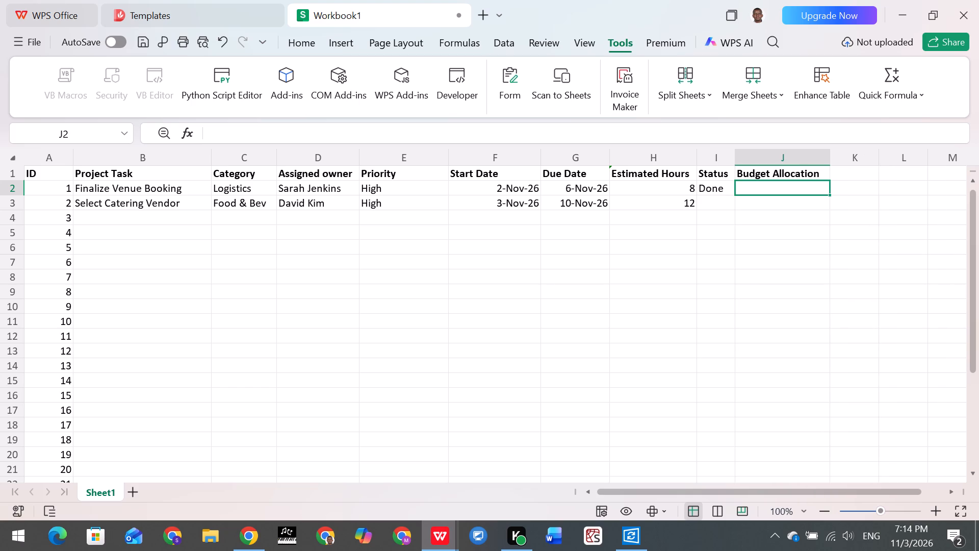
drag(734, 161, 765, 164)
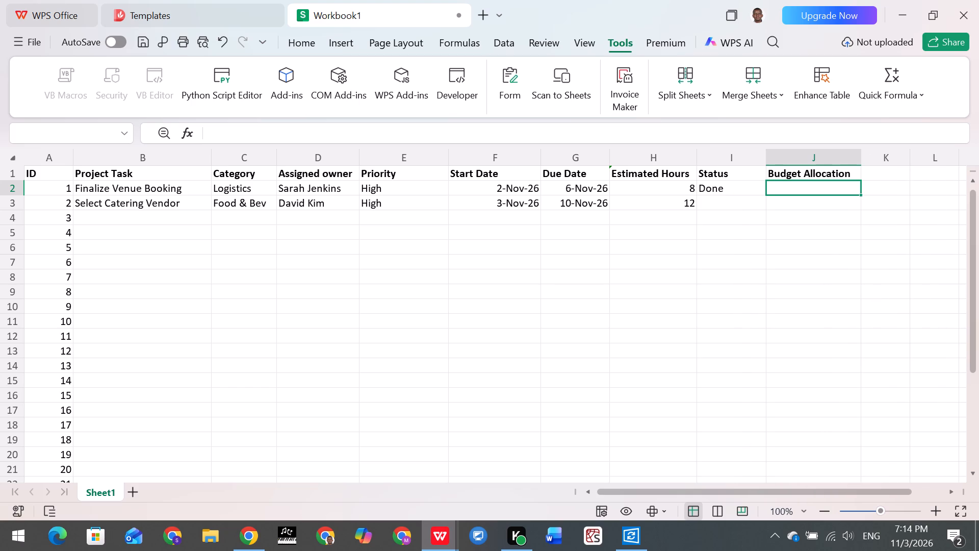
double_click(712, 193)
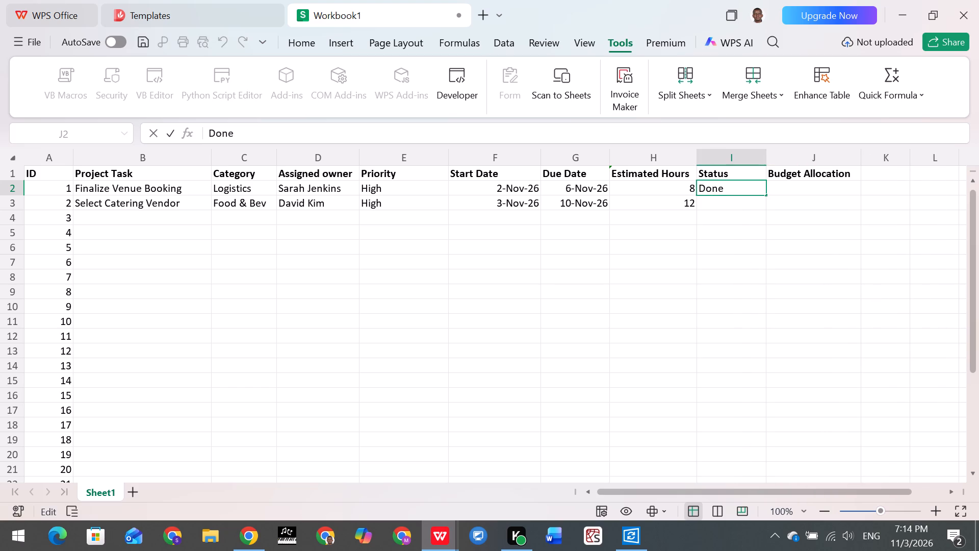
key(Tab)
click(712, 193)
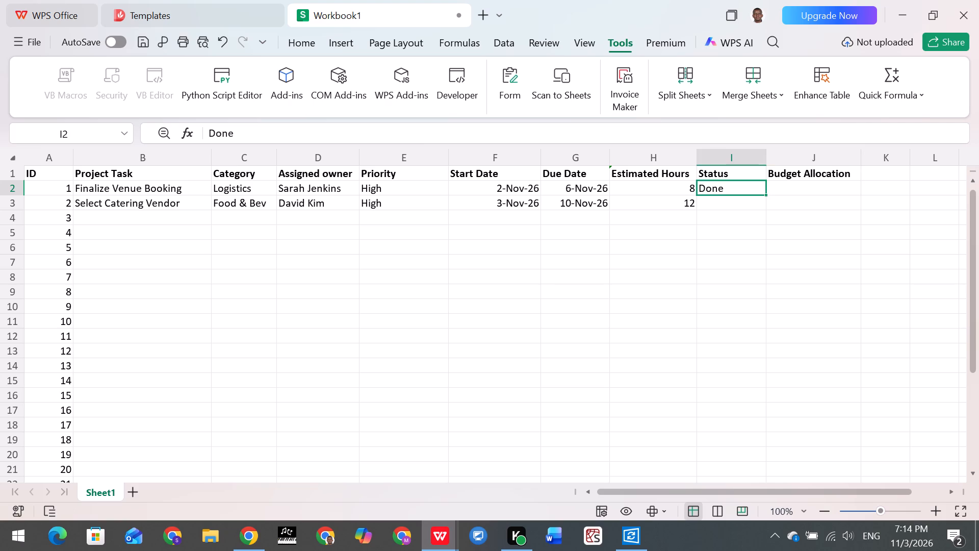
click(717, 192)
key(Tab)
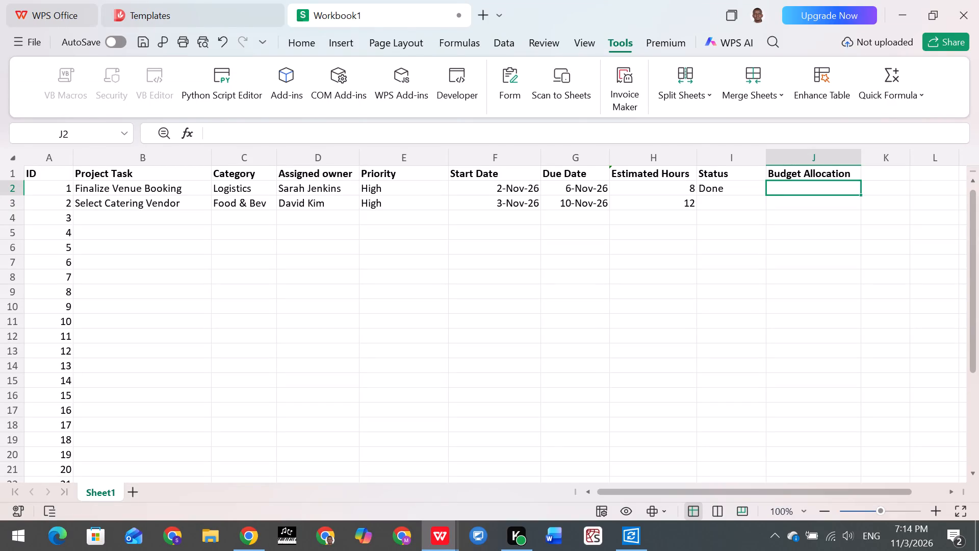
Enter Ksh150,000 as the budget allocation for ID 1 in cell J2.
click(789, 189)
click(816, 191)
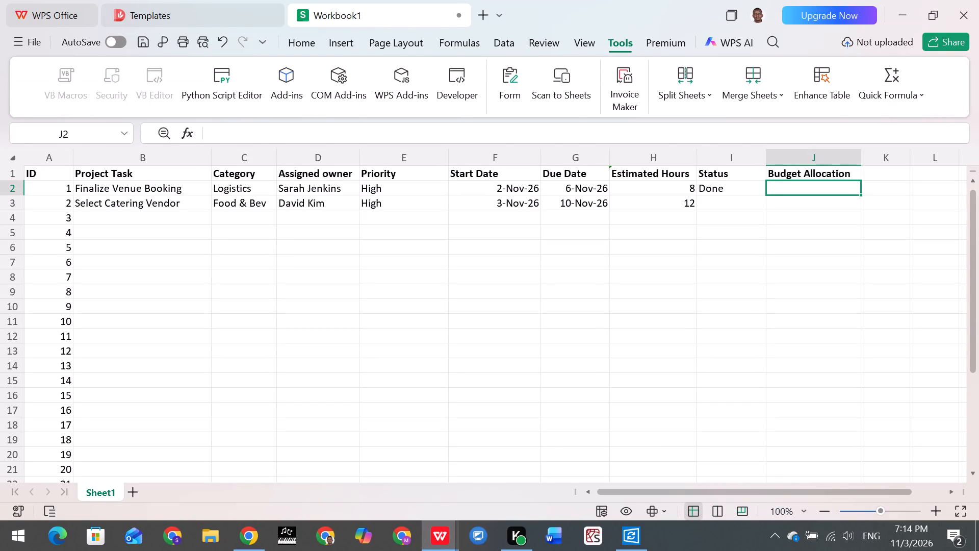
click(800, 188)
double_click(790, 186)
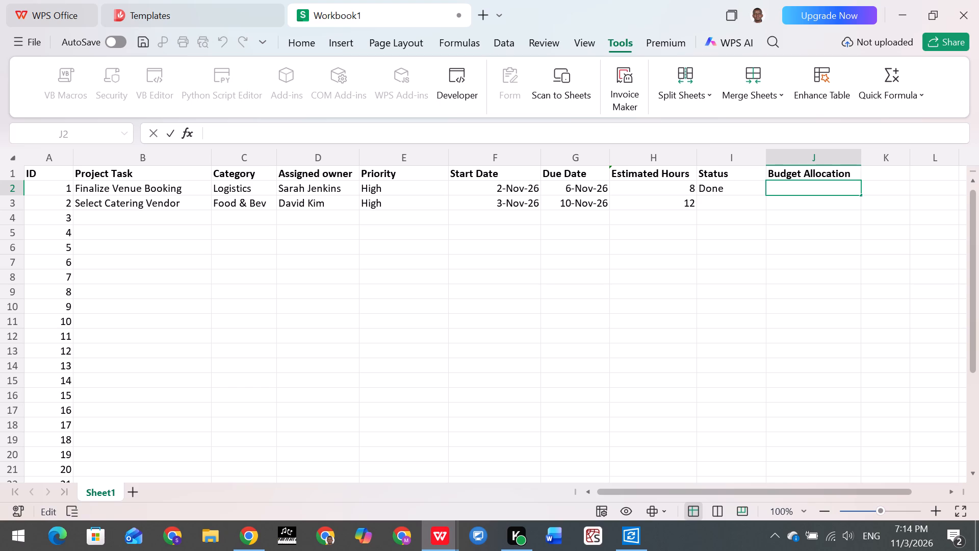
click(775, 186)
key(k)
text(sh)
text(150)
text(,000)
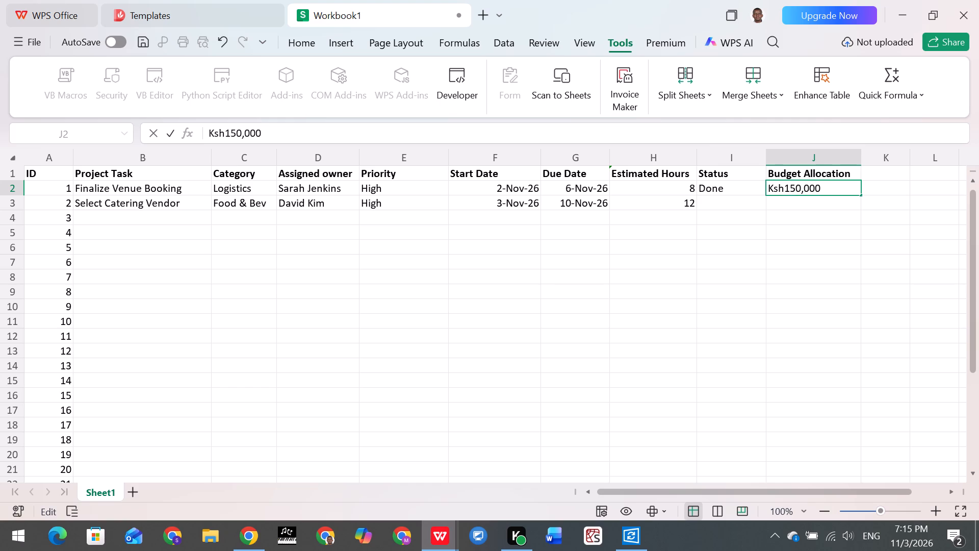
double_click(780, 191)
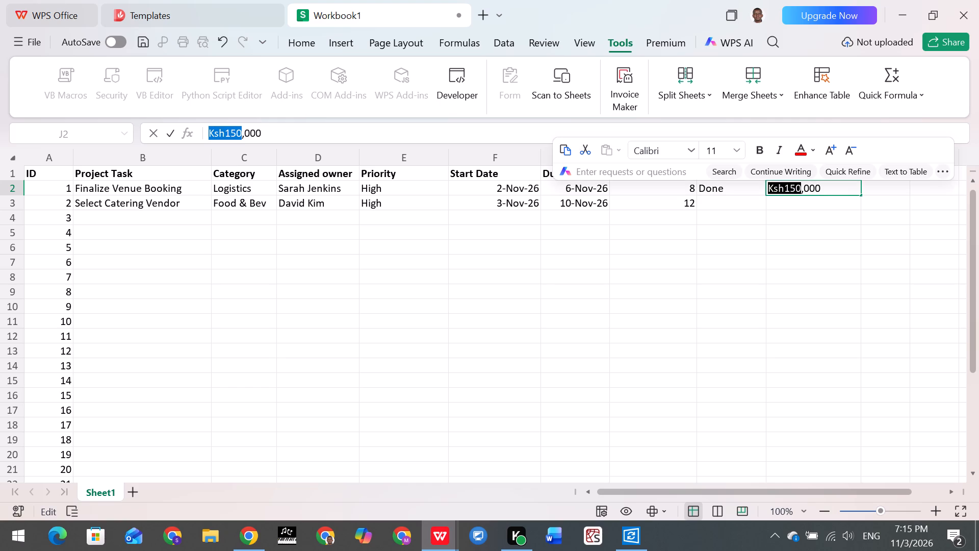
key(Tab)
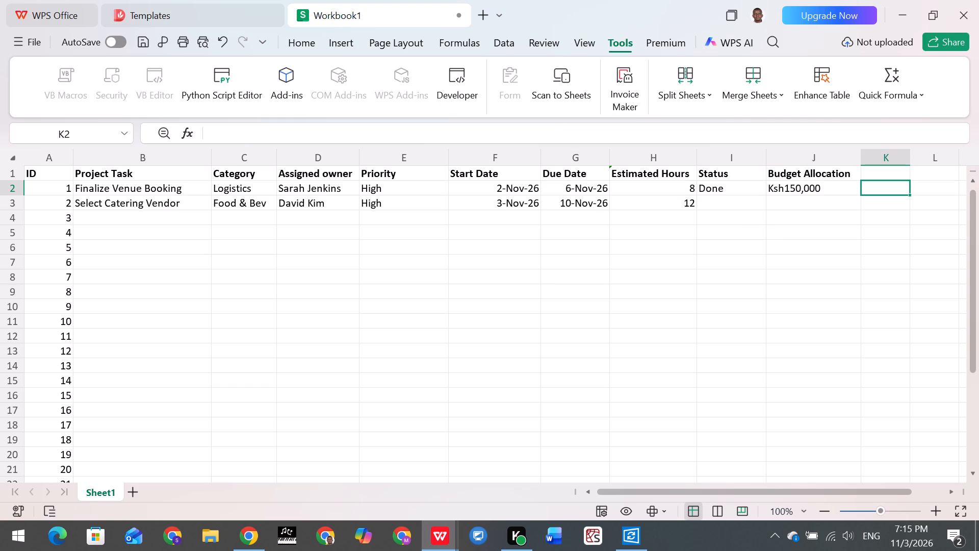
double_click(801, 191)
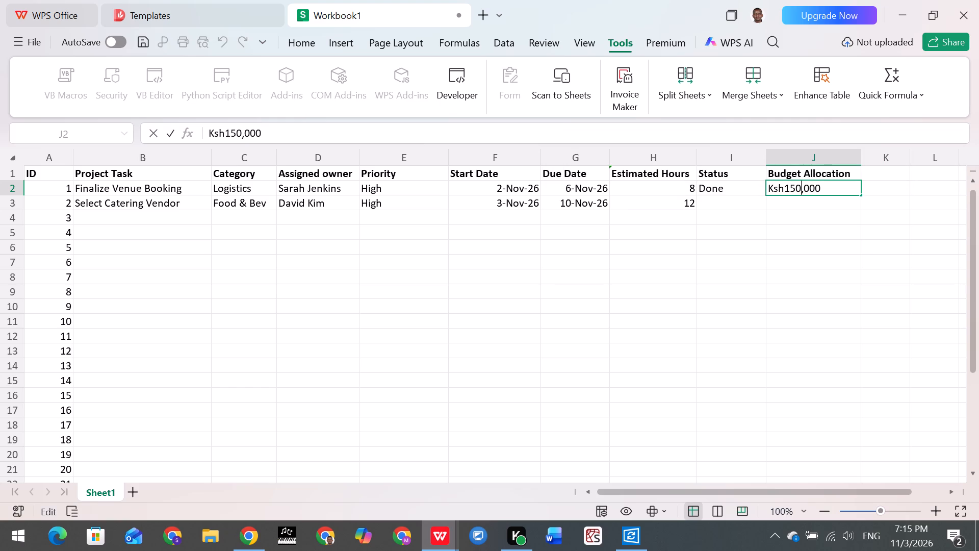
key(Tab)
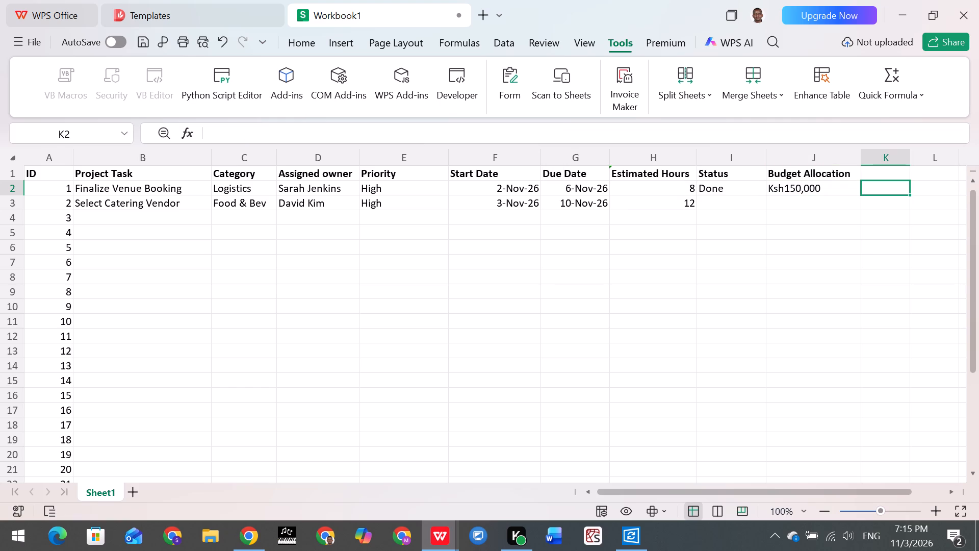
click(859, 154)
Enter In Progress as the status for ID 2 in cell I3.
click(727, 203)
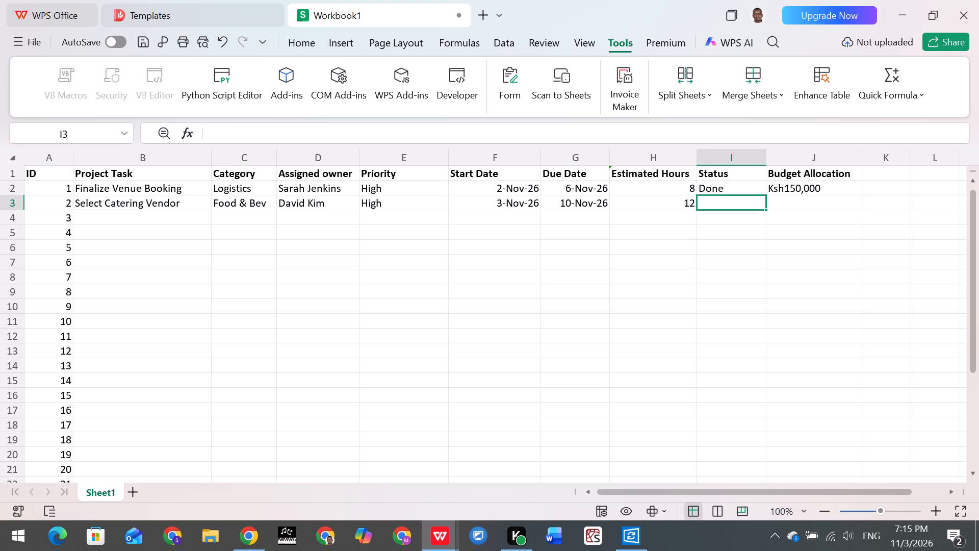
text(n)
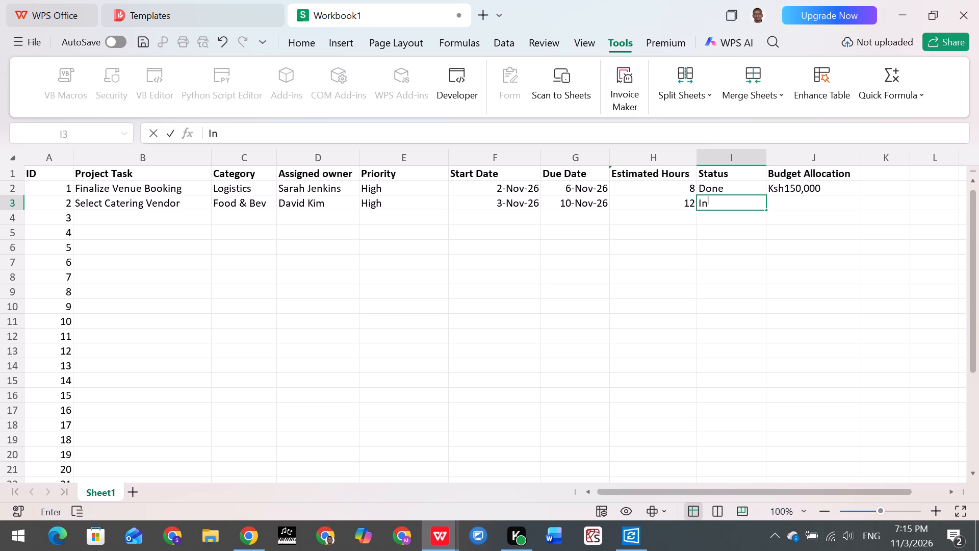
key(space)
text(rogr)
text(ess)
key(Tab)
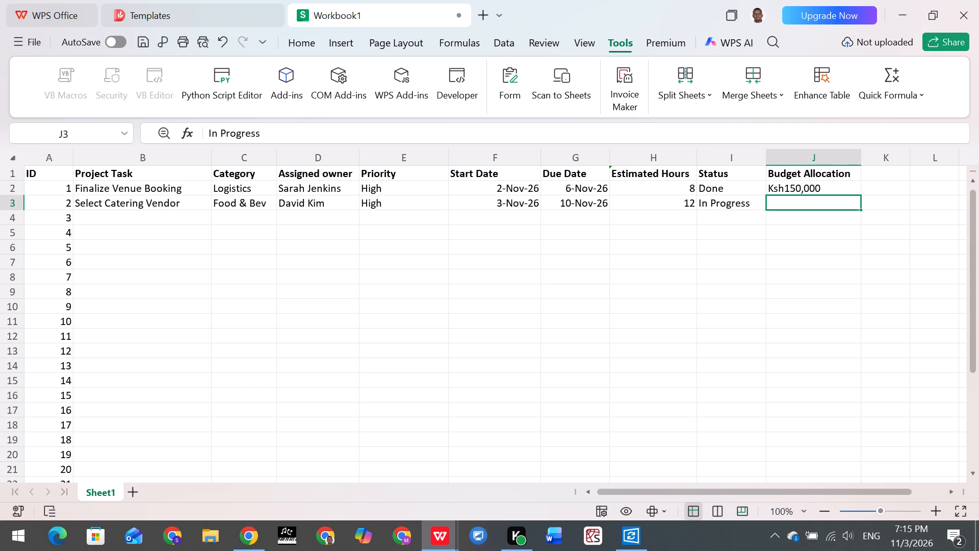
Enter Ksh200,000 as the budget allocation for ID 2 in cell J3.
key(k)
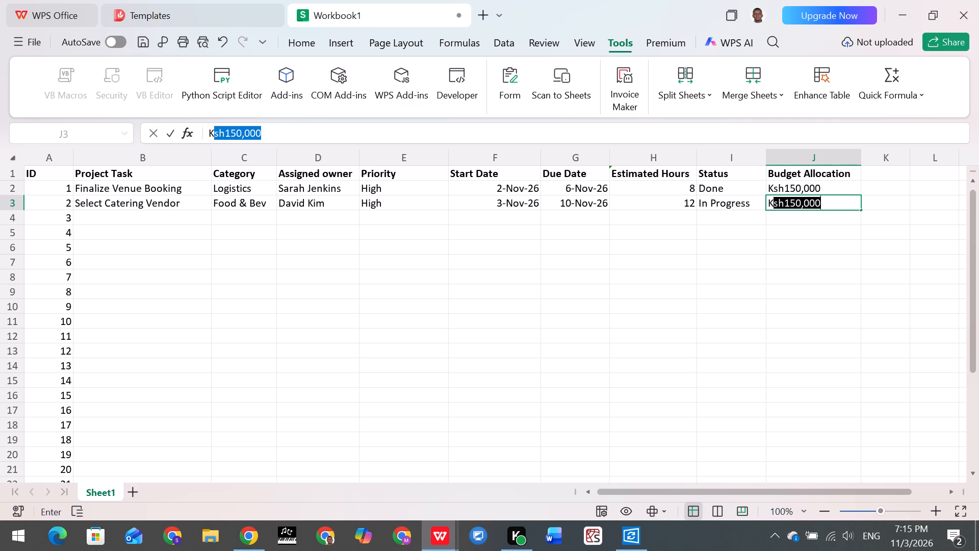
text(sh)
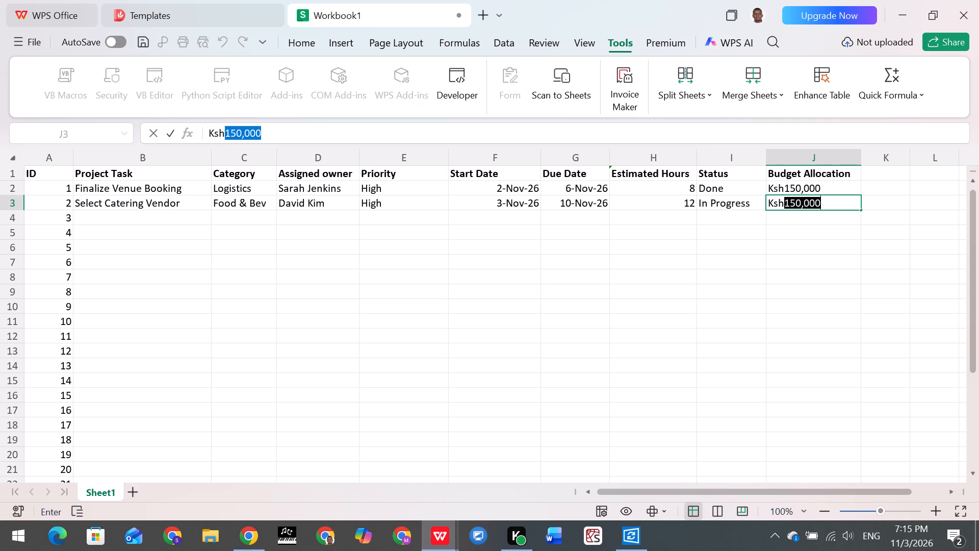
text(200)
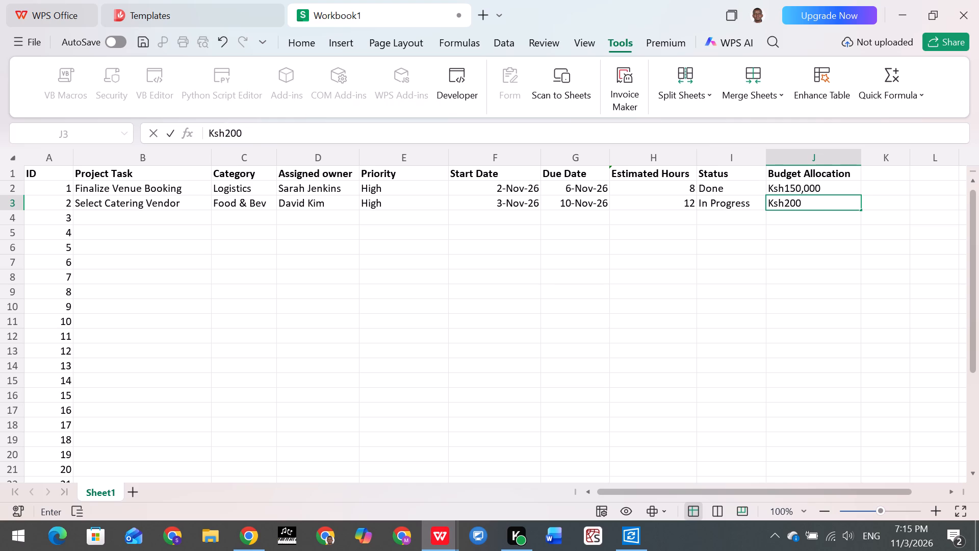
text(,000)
Enter Send Digital Invitations as the project task for ID 3 in cell B4.
click(124, 214)
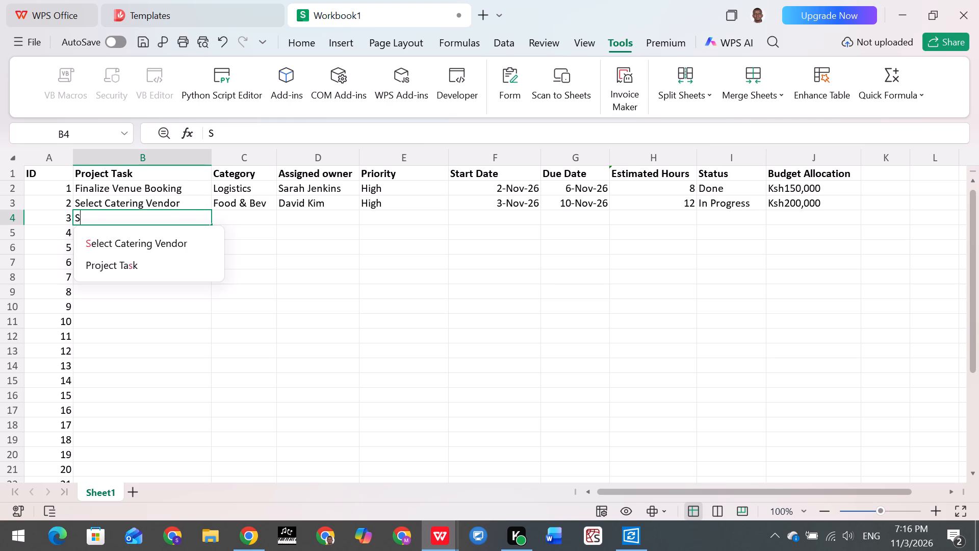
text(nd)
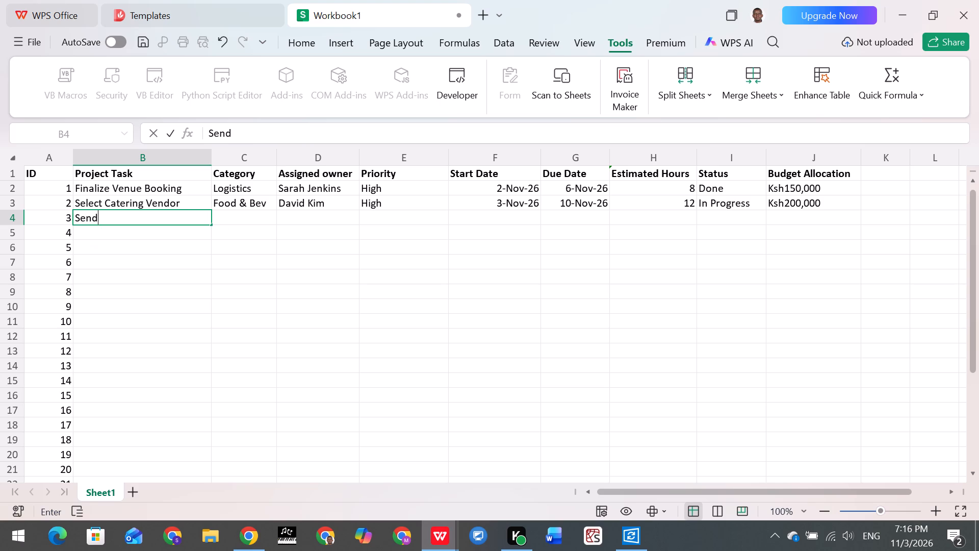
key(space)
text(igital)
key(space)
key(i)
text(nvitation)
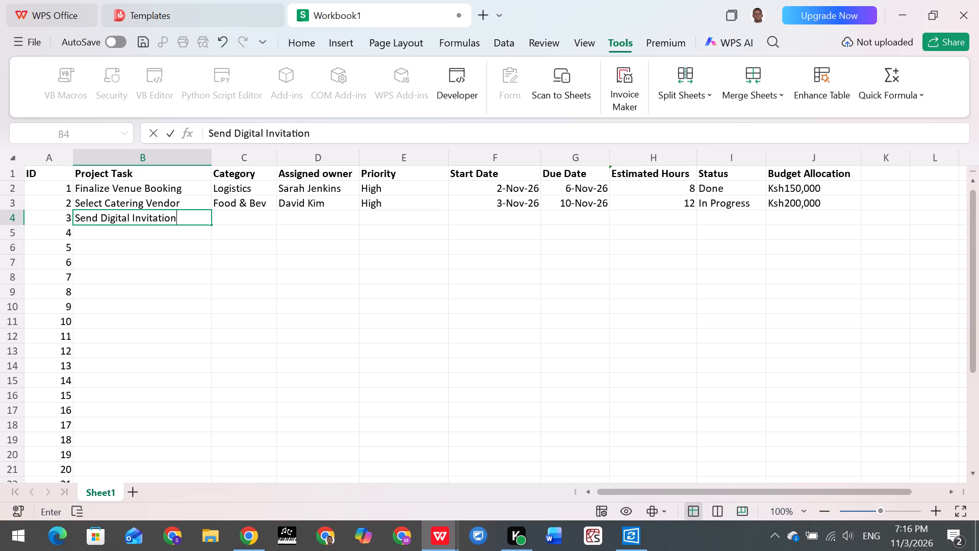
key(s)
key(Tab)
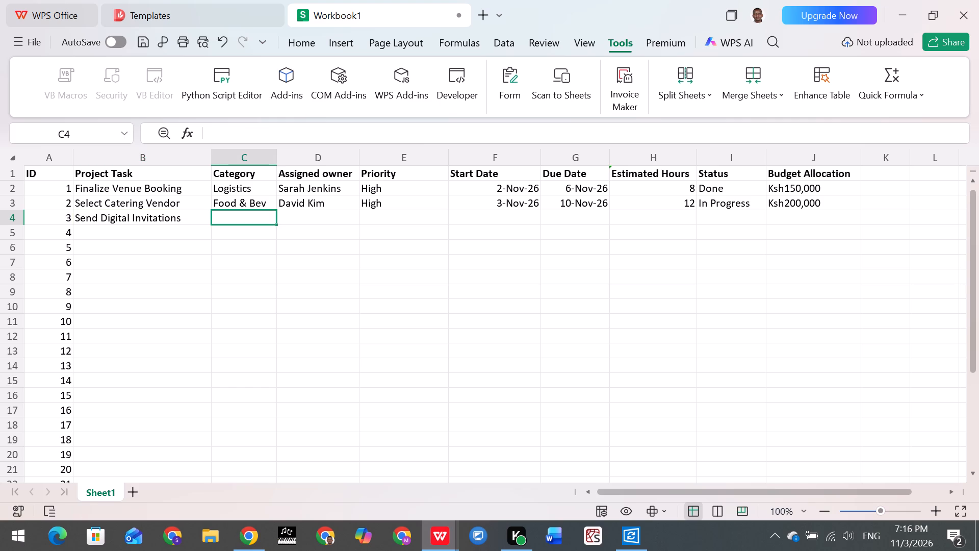
Enter Marketing as the category for ID 3 in cell C4.
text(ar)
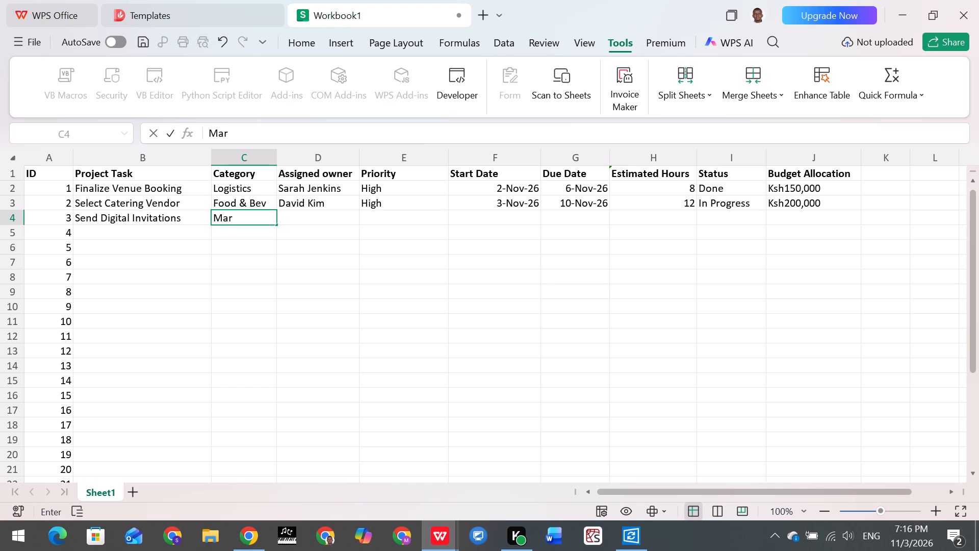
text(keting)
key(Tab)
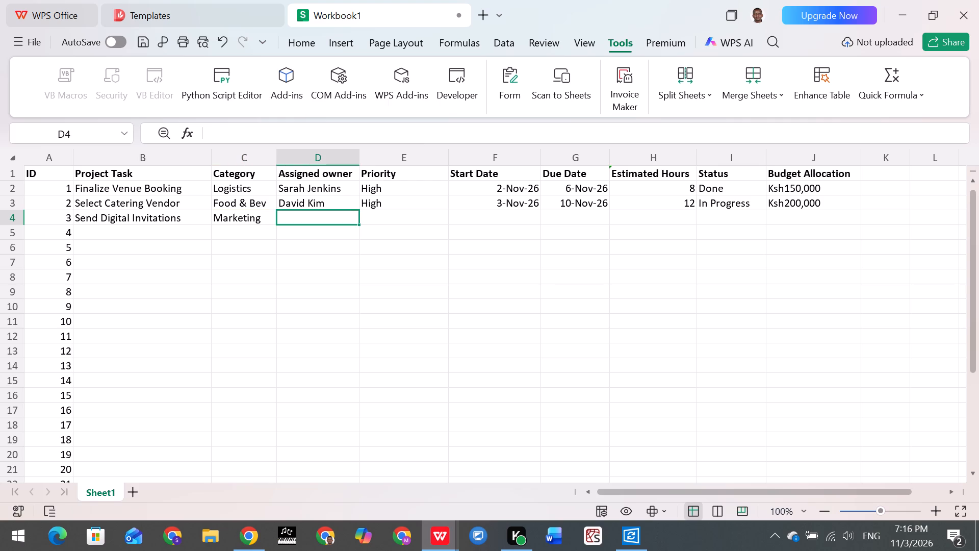
Enter the assigned owner's name for ID 3 in cell D4.
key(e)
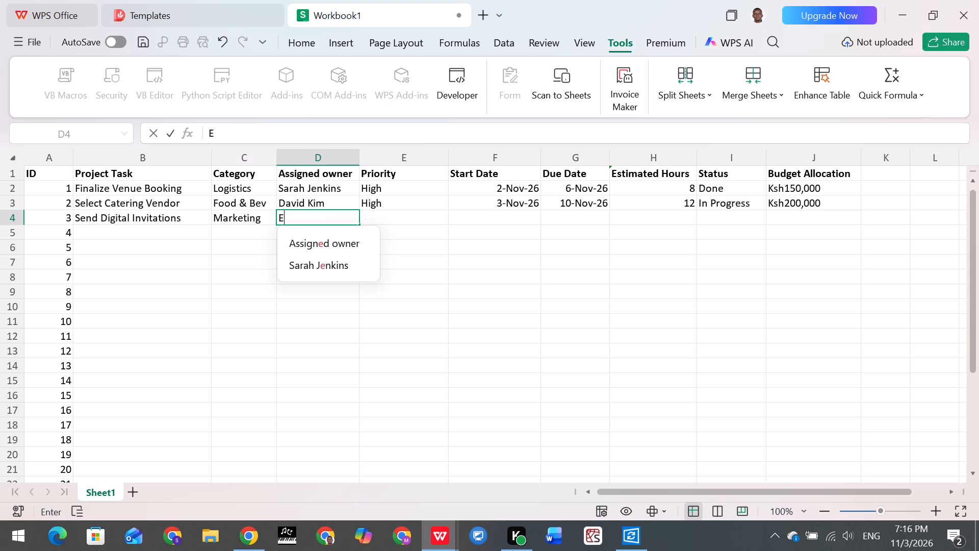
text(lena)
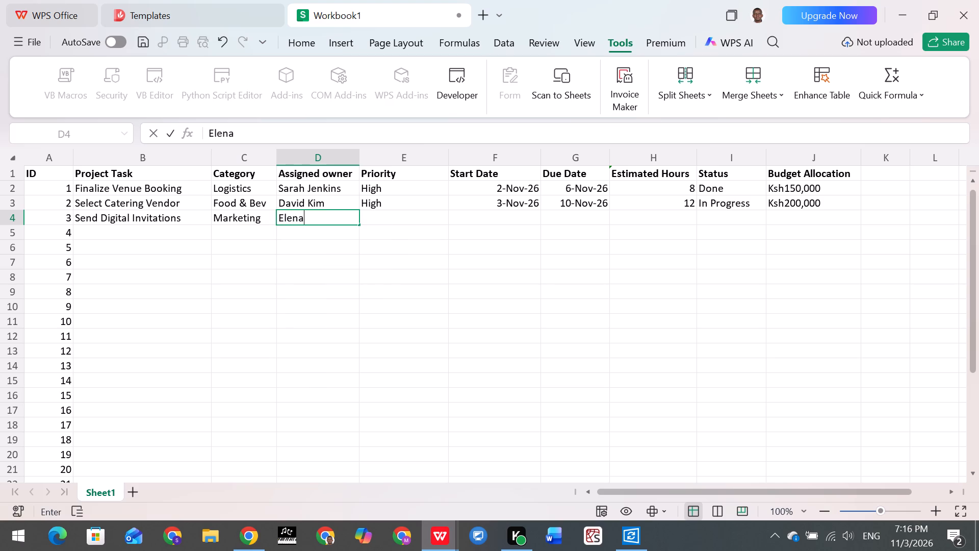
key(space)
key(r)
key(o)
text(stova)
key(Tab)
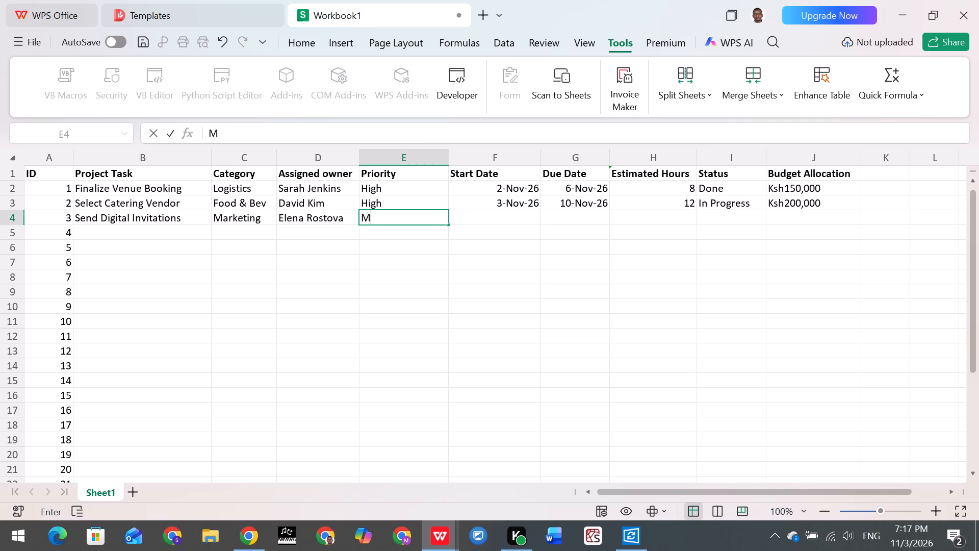
Enter Medium as the priority for ID 3 in cell E4.
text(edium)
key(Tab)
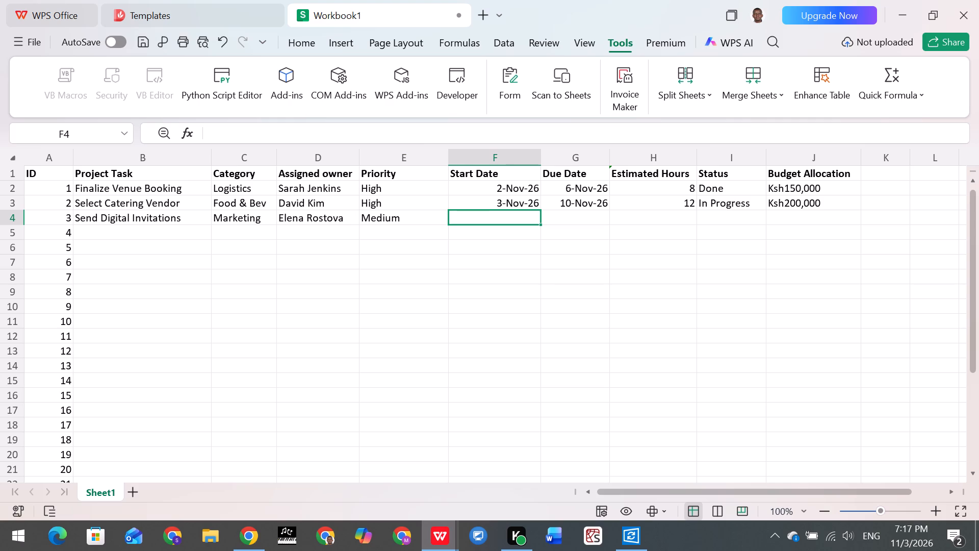
Enter 04-Nov-2026 as the start date for ID 3 in cell F4.
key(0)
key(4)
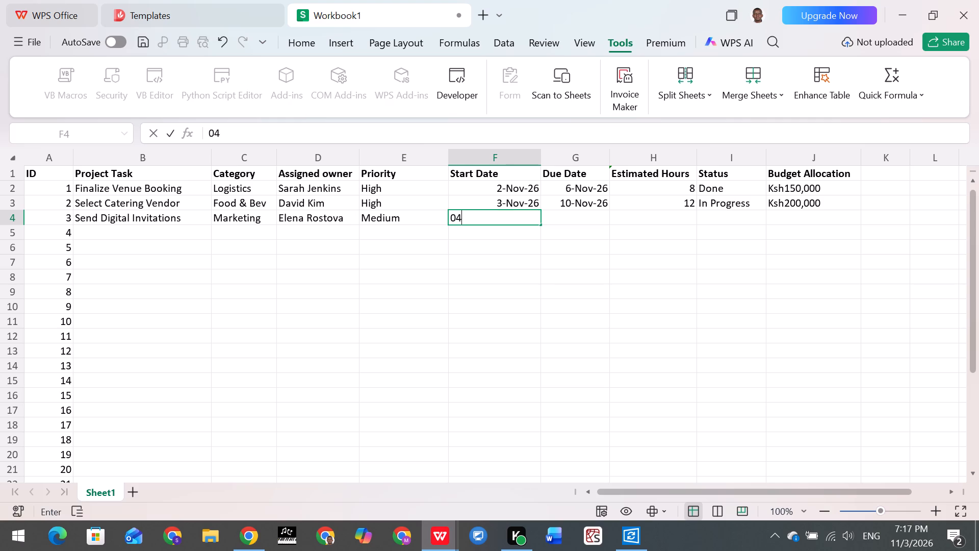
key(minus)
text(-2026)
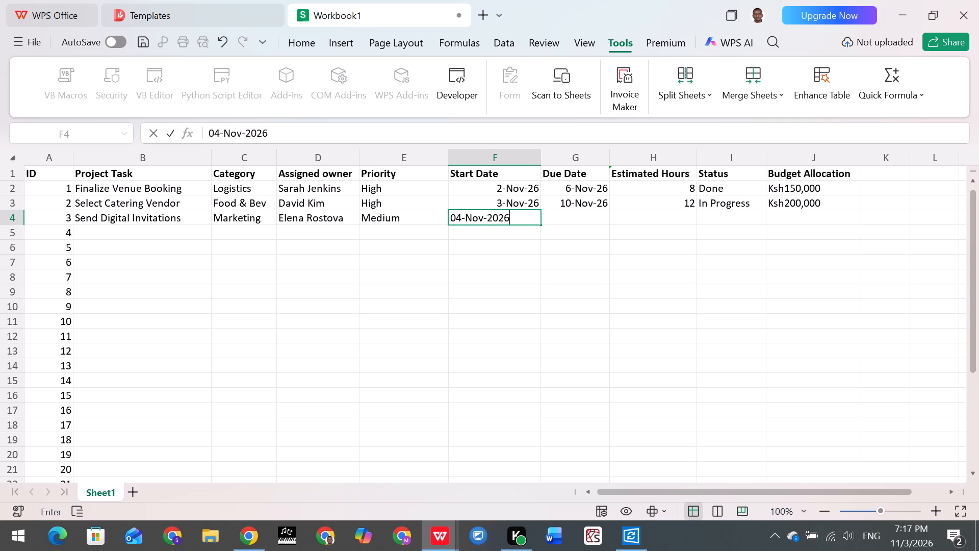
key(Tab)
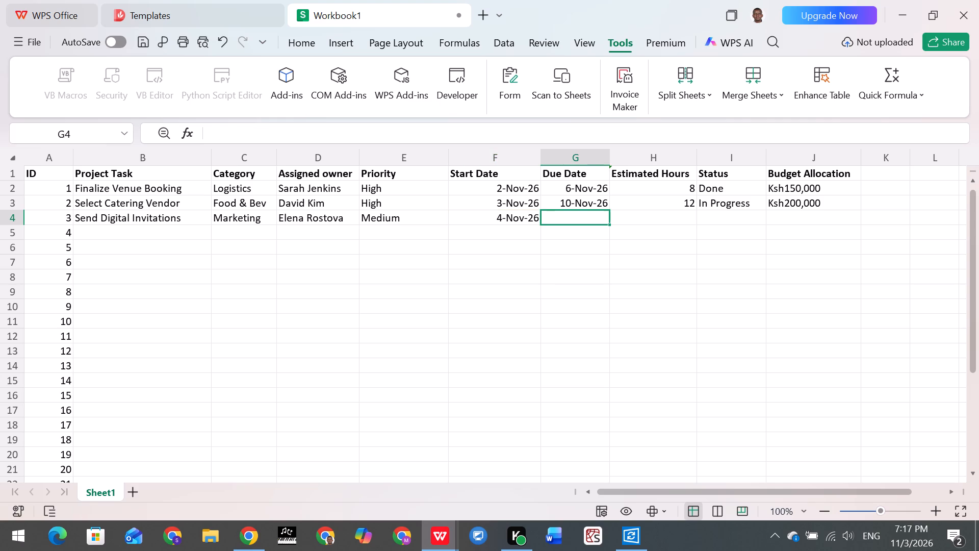
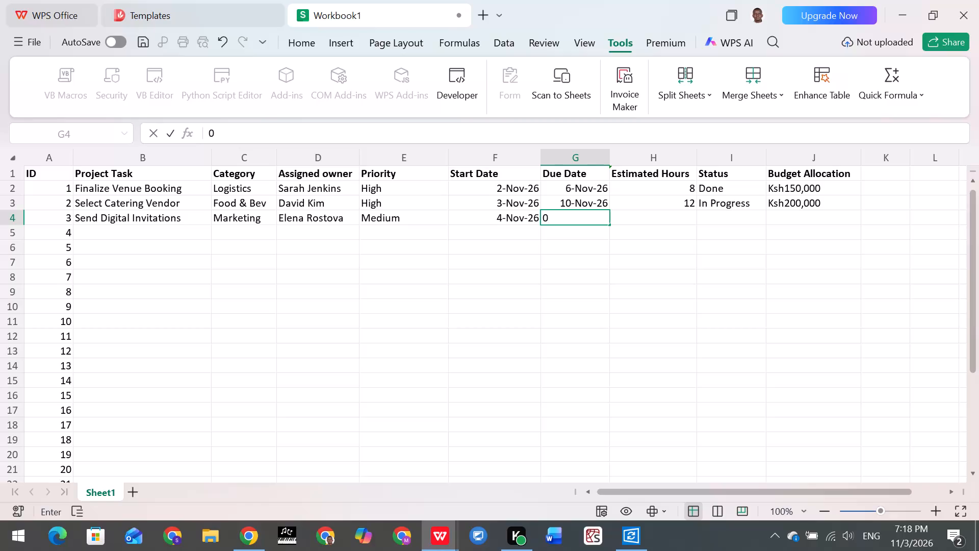
Enter 08-Nov-2026 as the due date for ID 3 in cell G4.
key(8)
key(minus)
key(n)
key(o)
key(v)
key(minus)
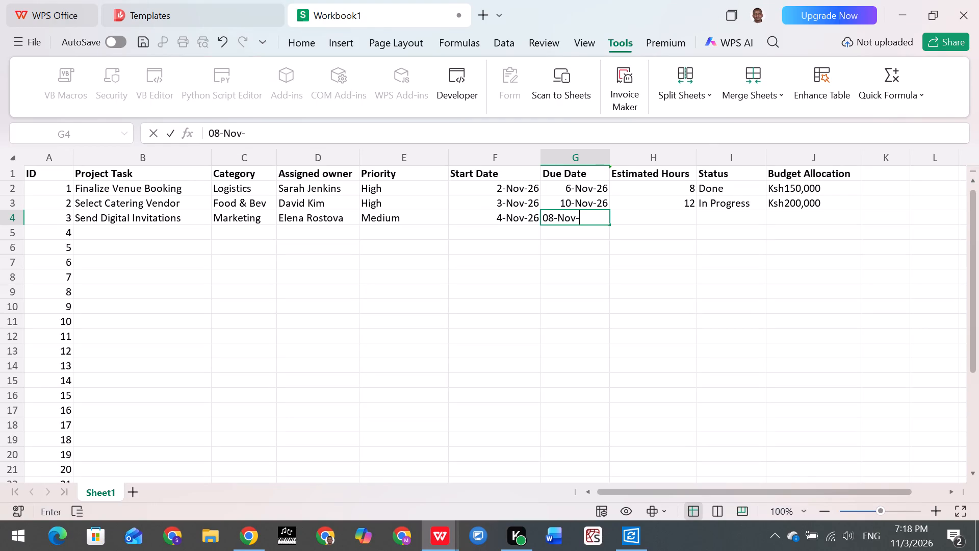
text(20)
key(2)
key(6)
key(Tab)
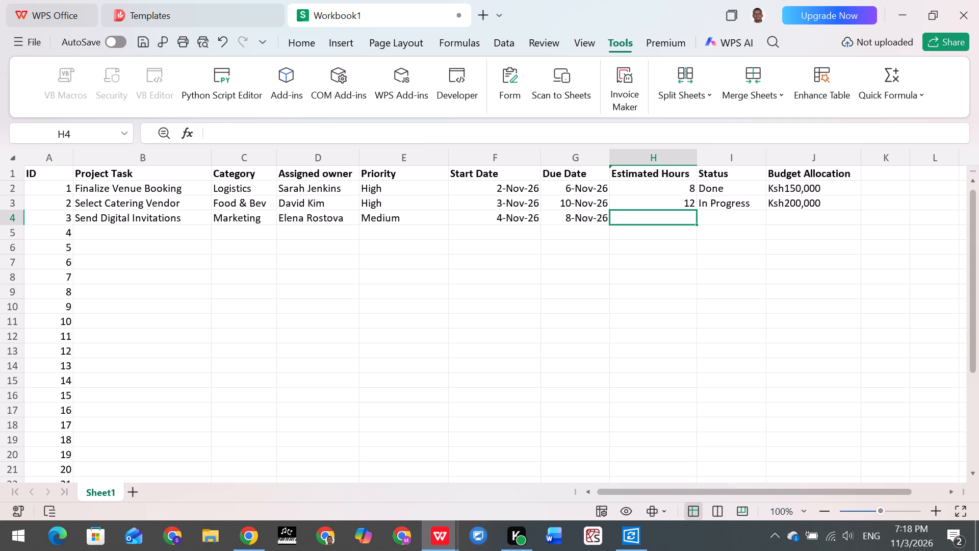
Enter 4 as the estimated hours for ID 3 in cell H4.
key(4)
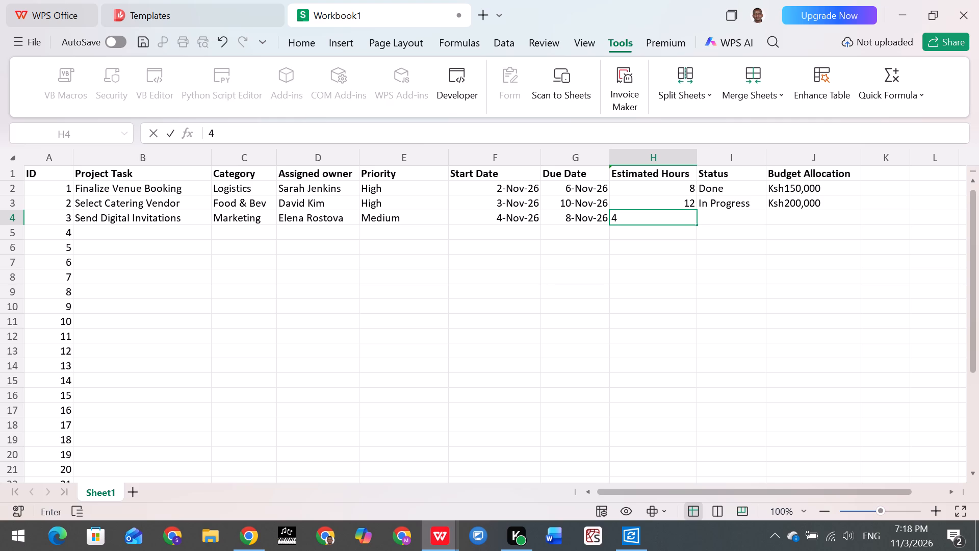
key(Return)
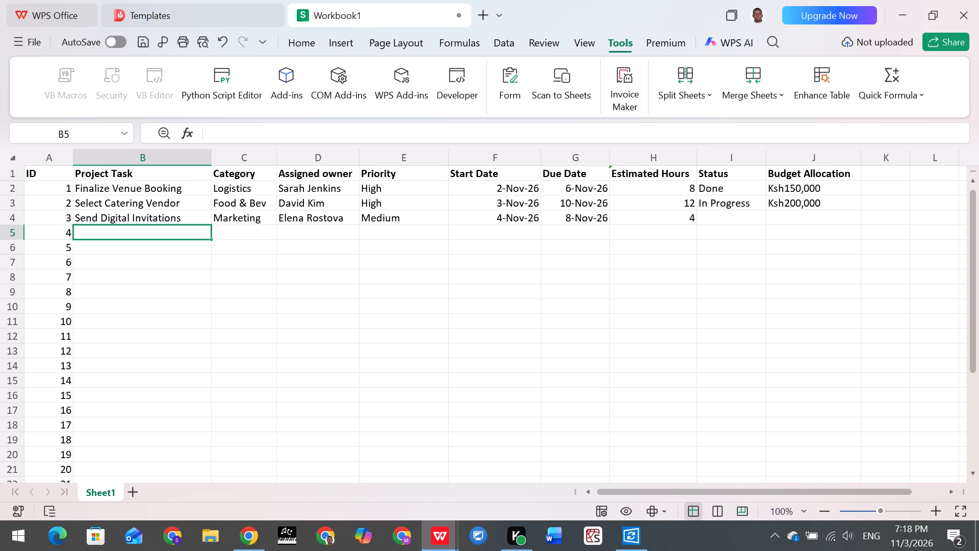
Enter Pending as the status for ID 3 in cell I4.
click(717, 217)
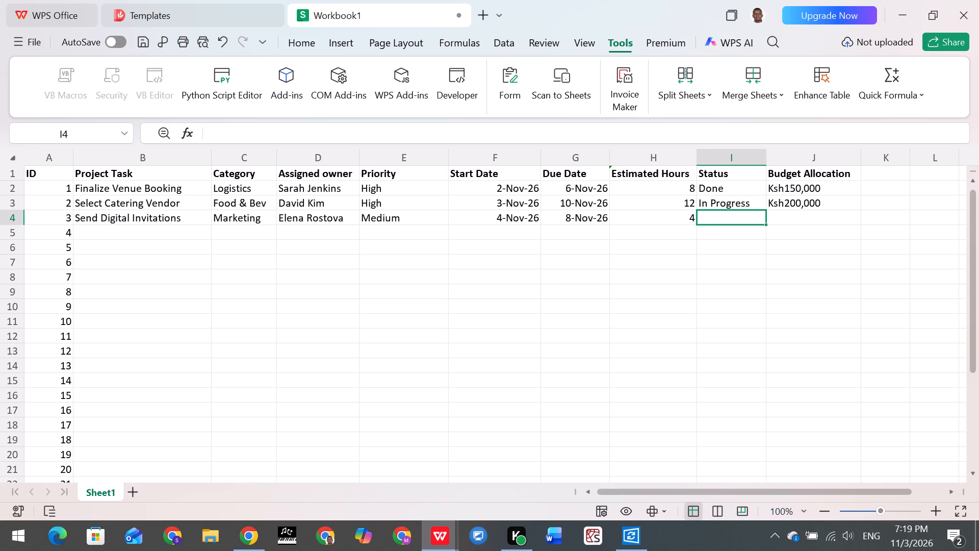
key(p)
key(BackSpace)
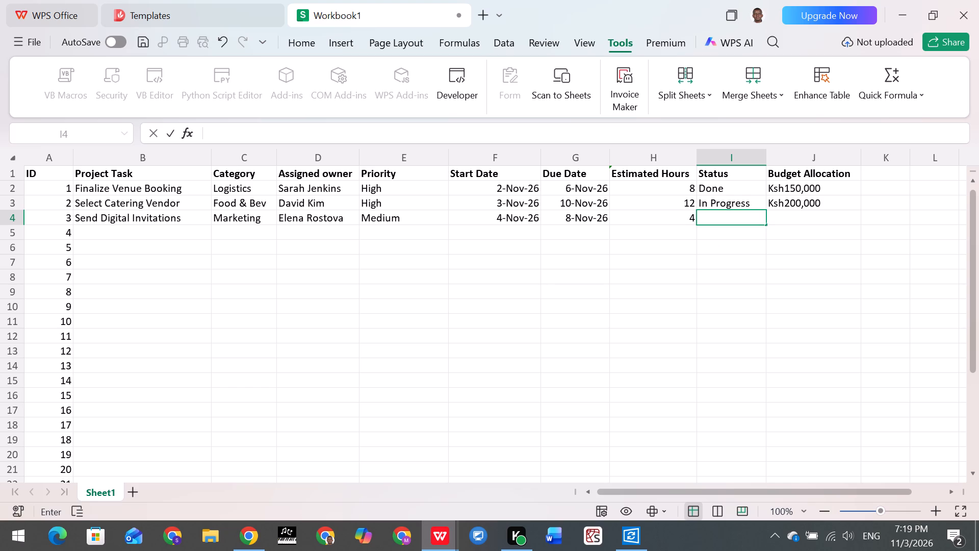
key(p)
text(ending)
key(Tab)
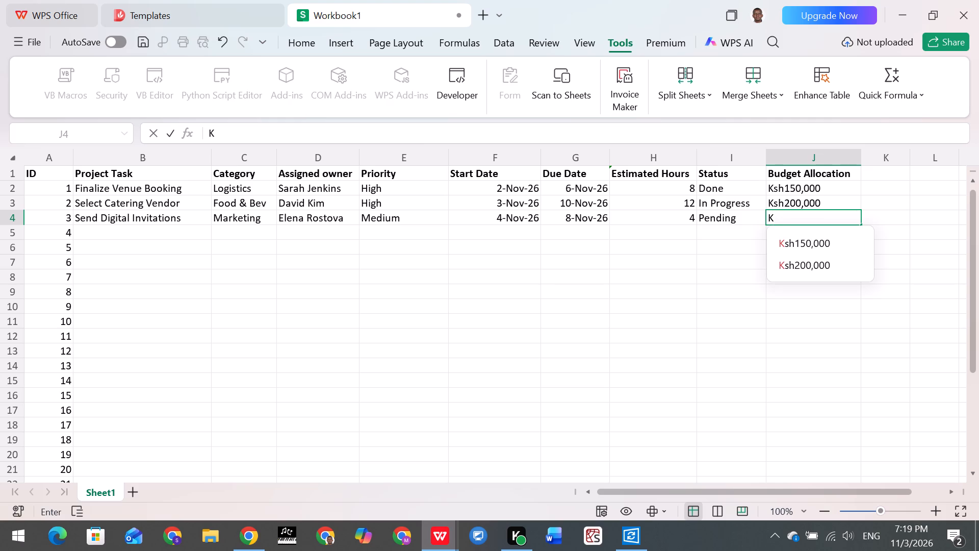
Enter Ksh5,000 as the budget allocation for ID 3 in cell J4.
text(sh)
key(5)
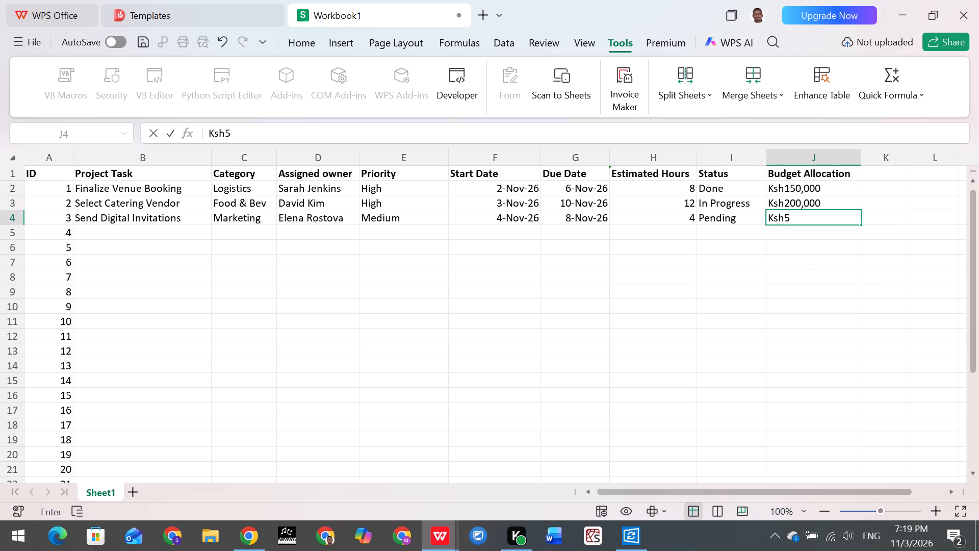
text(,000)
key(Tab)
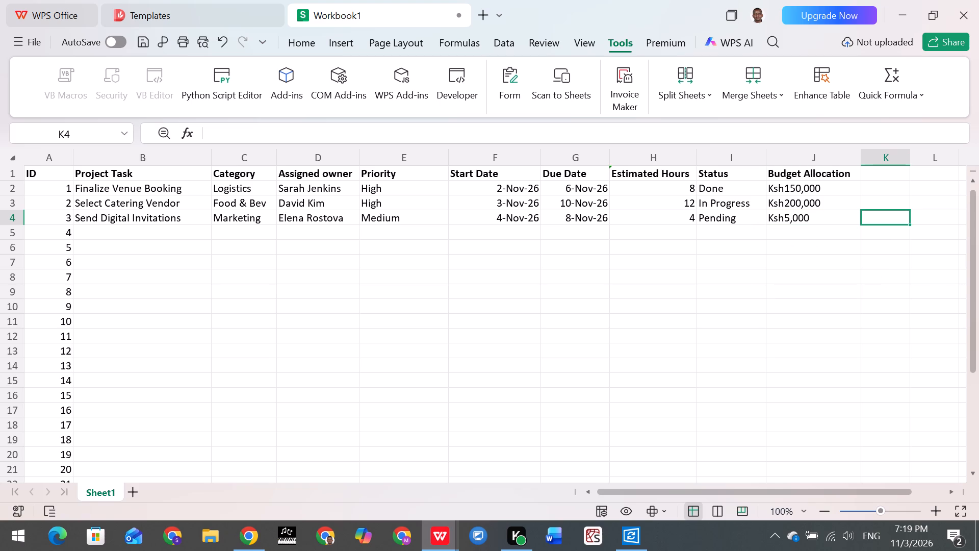
Select cell B5 for the project task of ID 4.
click(115, 234)
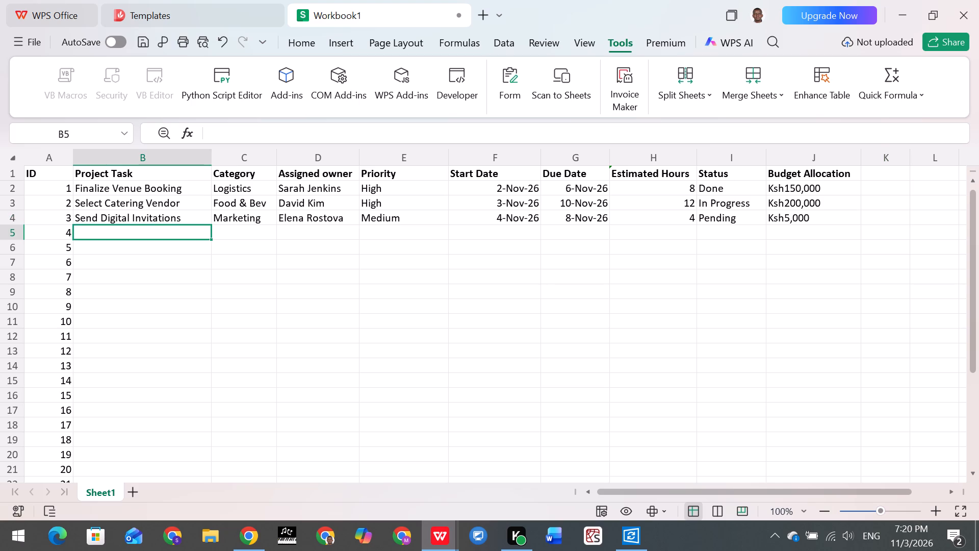
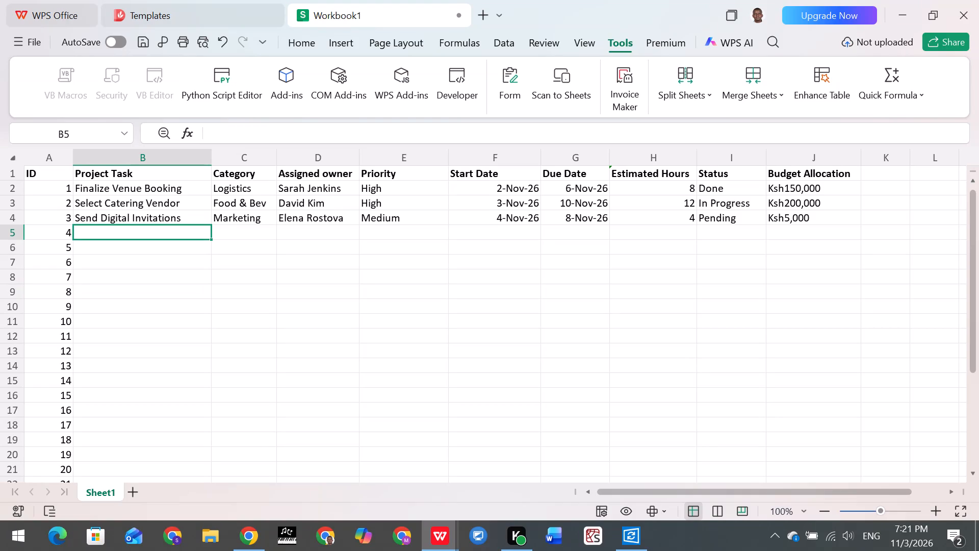
Enter Hire Keynote Speaker as the project task for ID 4 in cell B5.
key(h)
key(BackSpace)
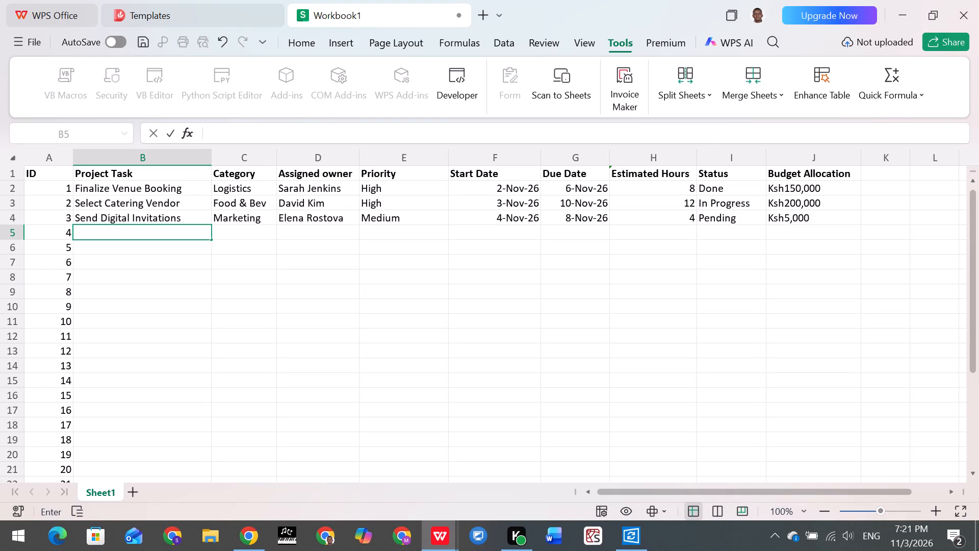
key(h)
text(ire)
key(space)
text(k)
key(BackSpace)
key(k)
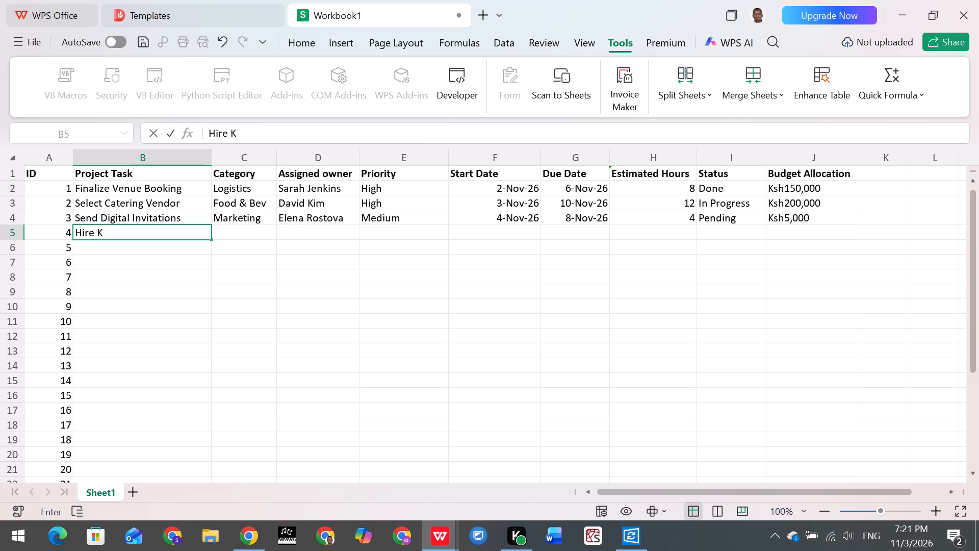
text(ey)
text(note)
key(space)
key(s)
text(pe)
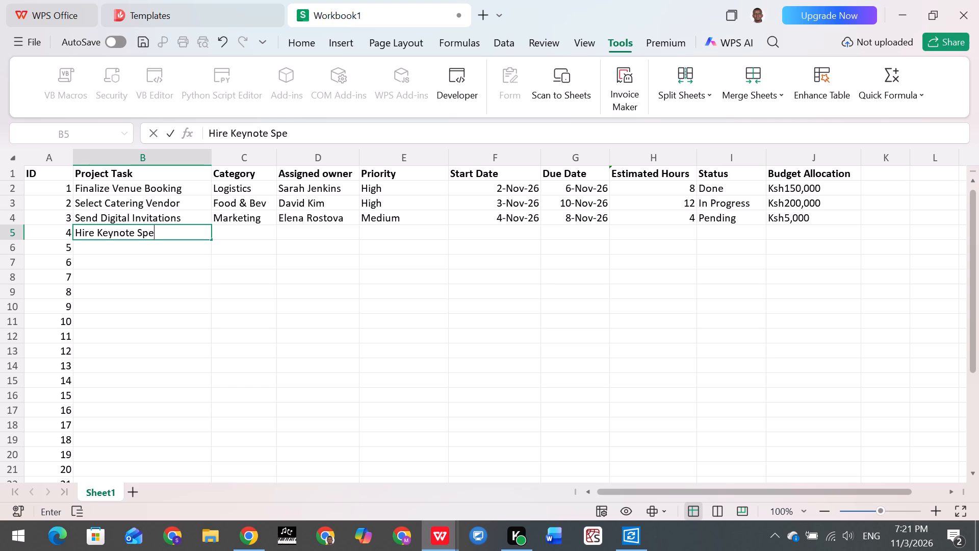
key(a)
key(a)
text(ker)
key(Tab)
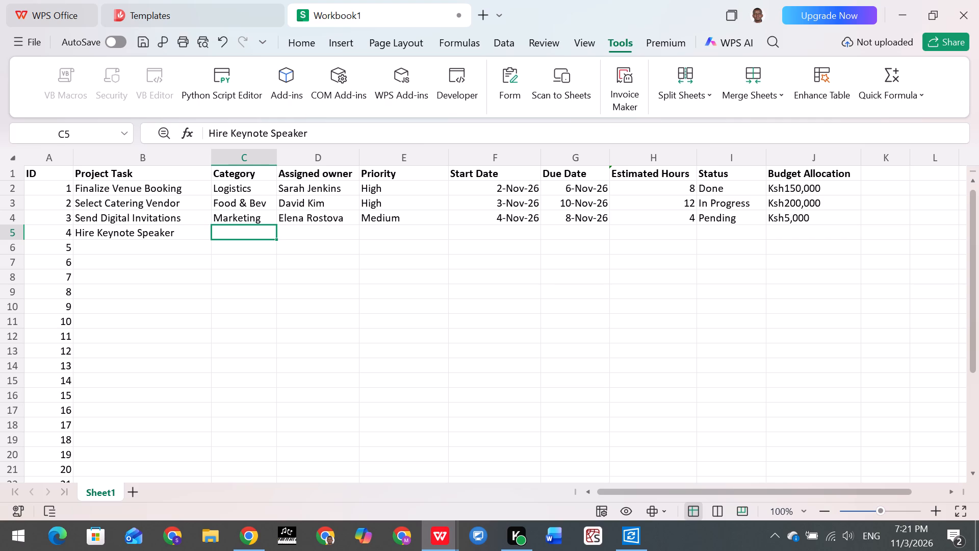
Enter Content as the category for ID 4 in cell C5.
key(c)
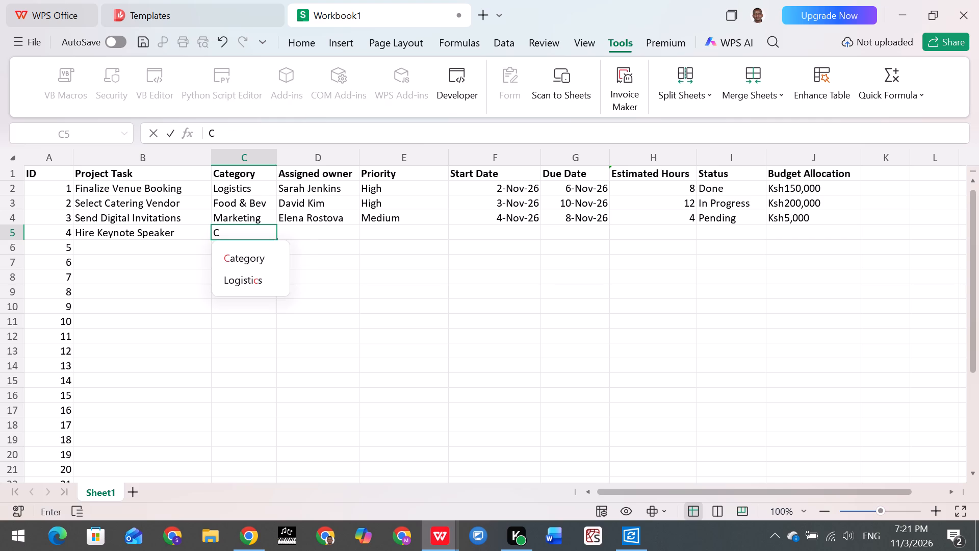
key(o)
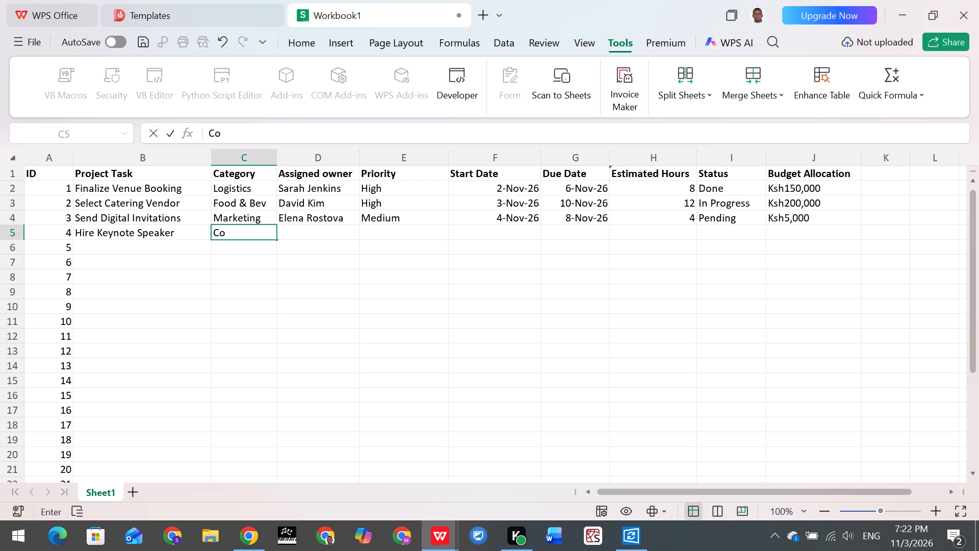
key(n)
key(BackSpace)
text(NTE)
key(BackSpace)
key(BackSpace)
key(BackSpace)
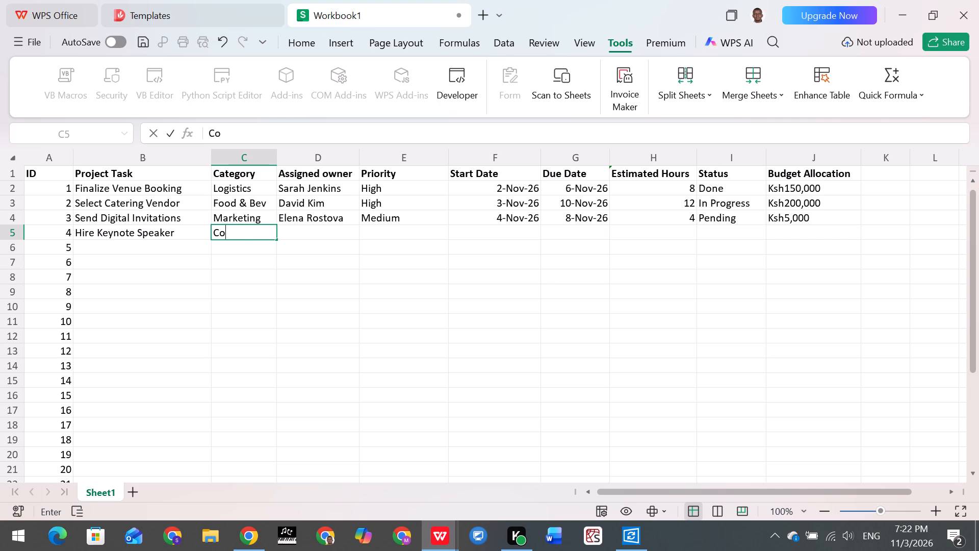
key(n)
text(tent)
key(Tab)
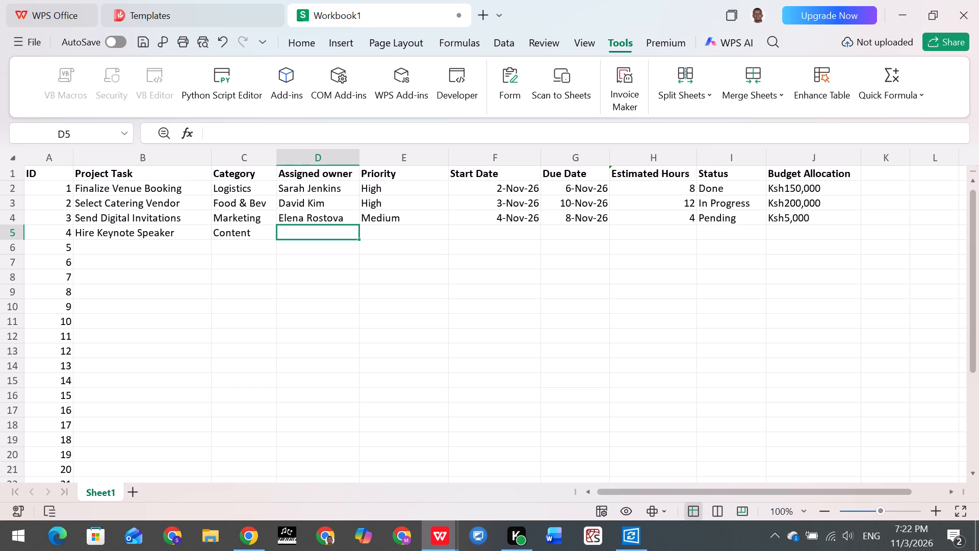
Enter the assigned owner's name for ID 4 in cell D5.
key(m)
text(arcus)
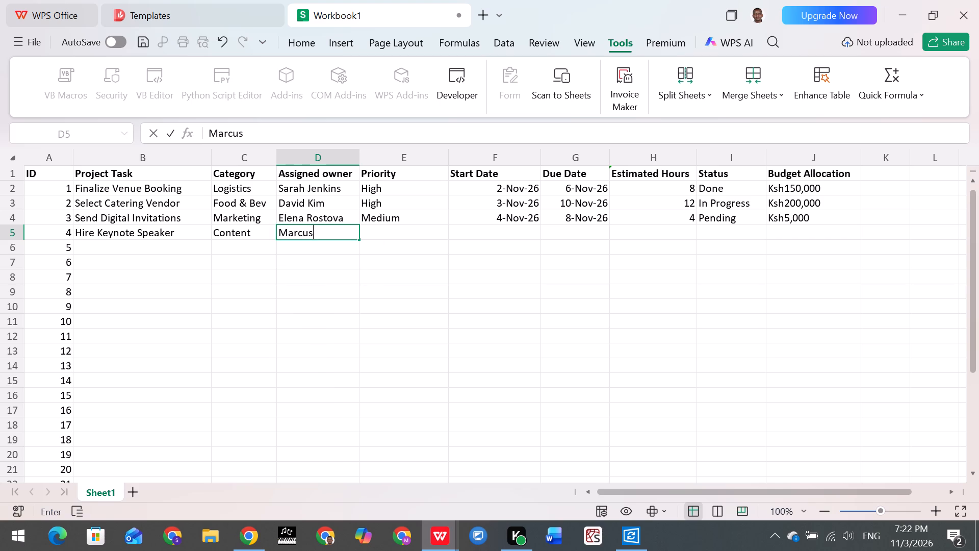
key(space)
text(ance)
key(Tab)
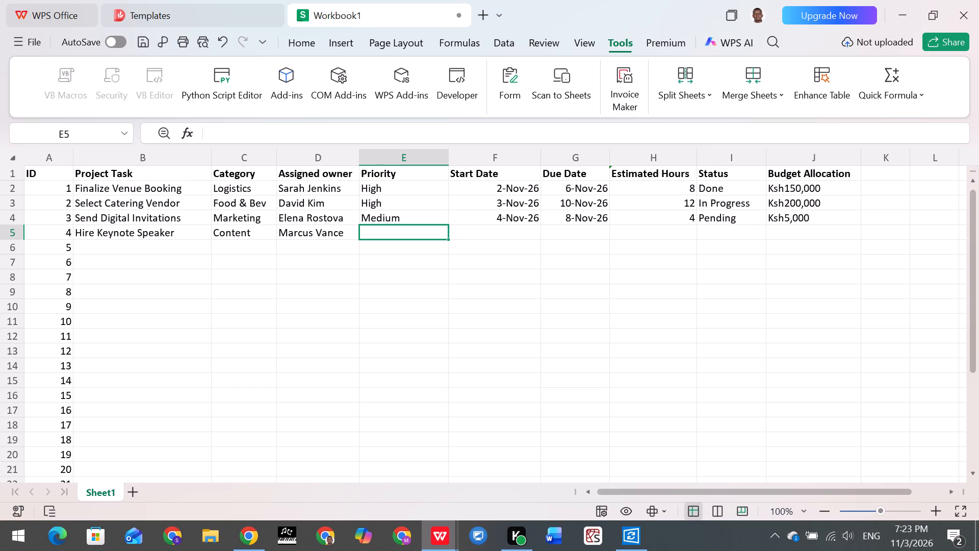
Enter High as the priority for ID 4 in cell E5.
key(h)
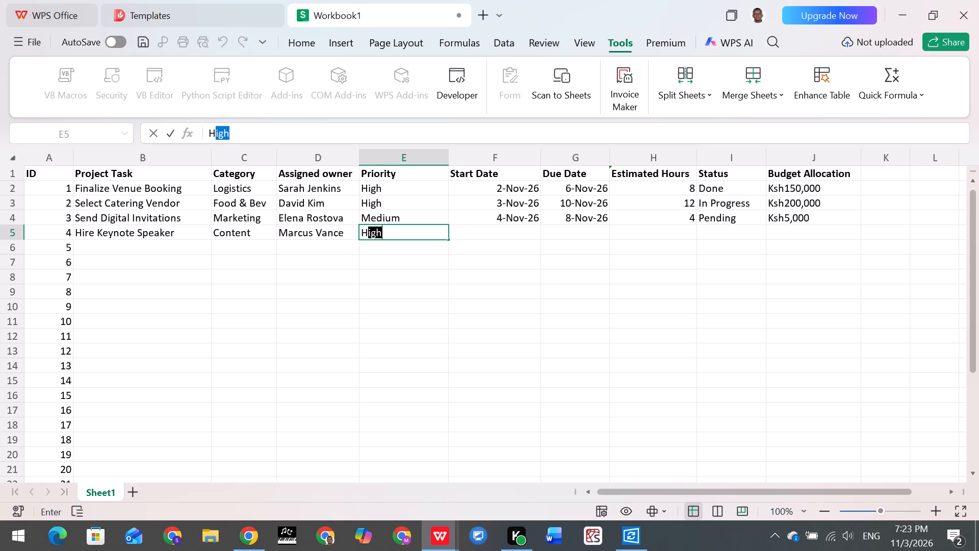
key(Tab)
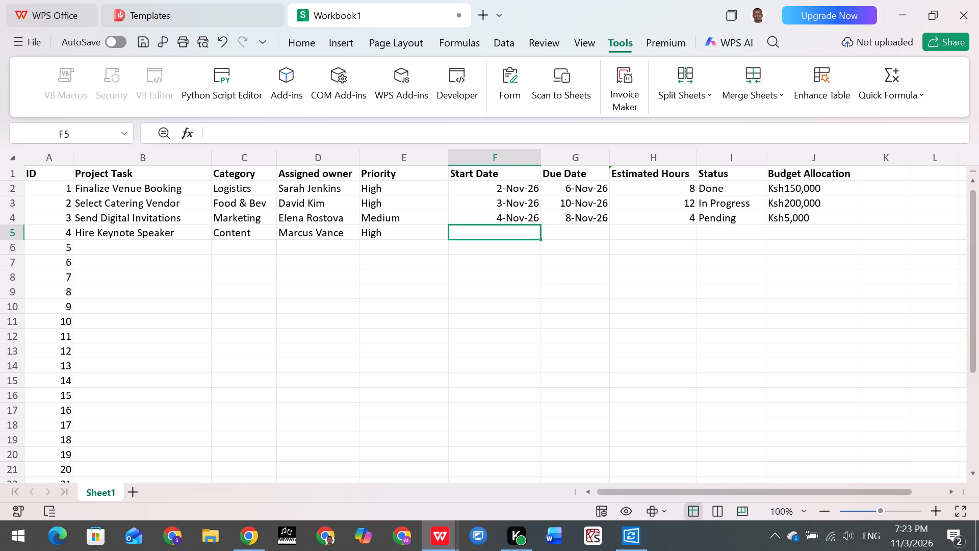
Enter 01-Nov-2026 as the start date for ID 4 in cell F5.
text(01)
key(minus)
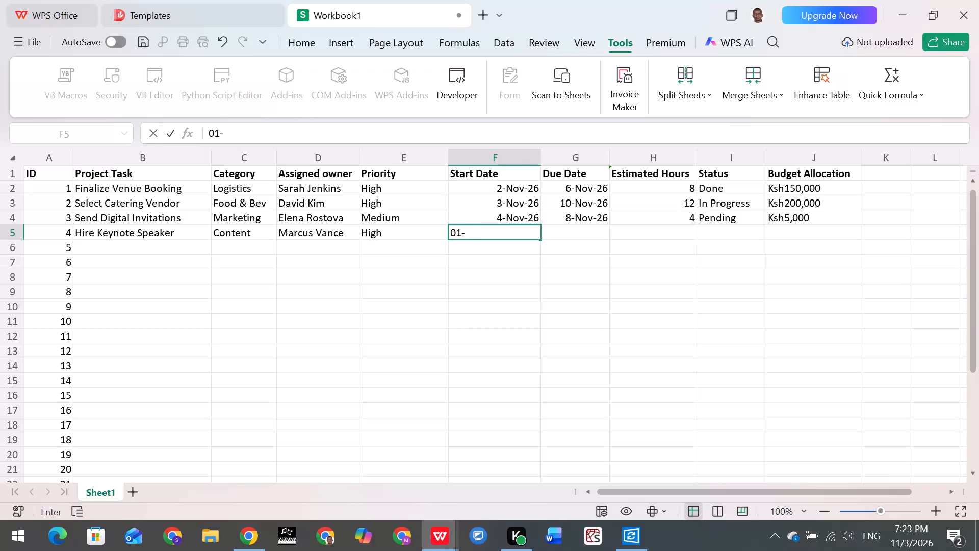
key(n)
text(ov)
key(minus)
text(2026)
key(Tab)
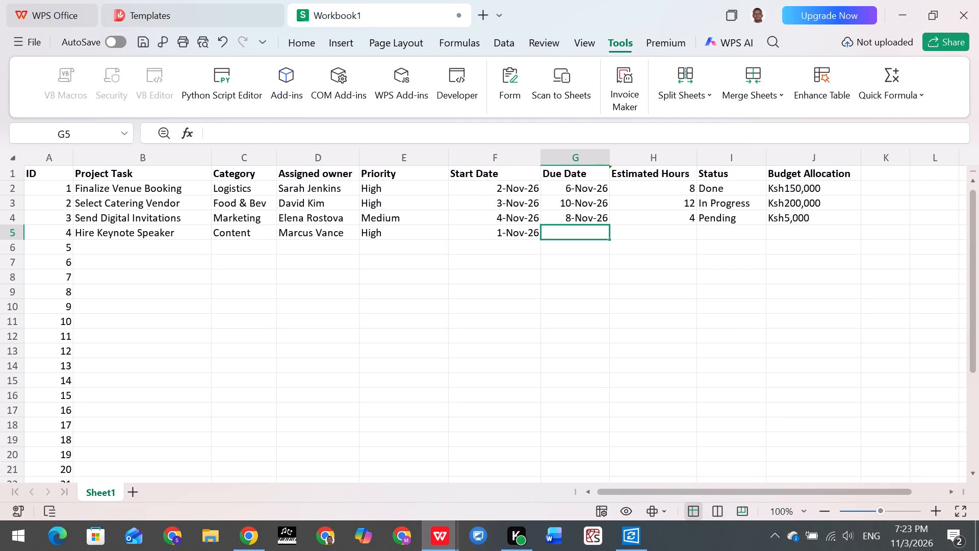
Enter 15-Nov-2026 as the due date for ID 4 in cell G5.
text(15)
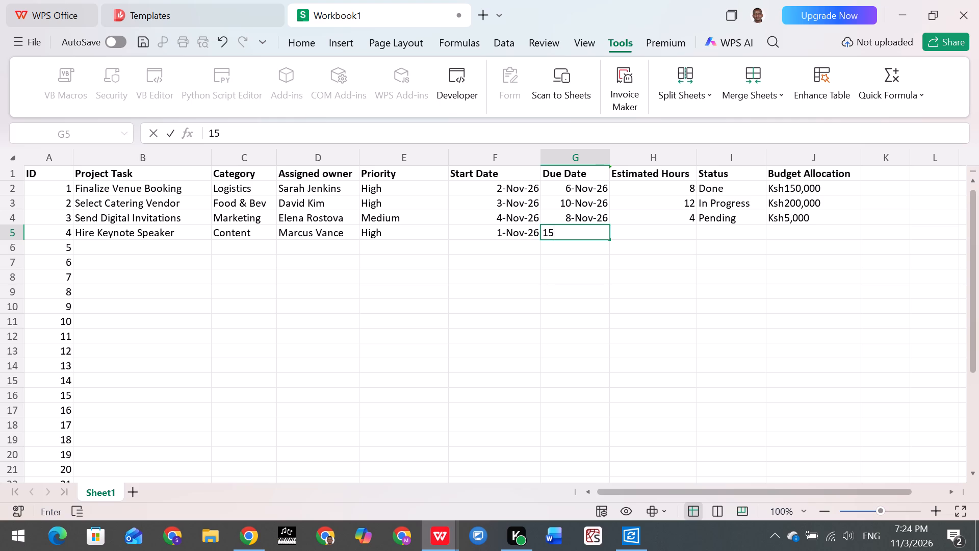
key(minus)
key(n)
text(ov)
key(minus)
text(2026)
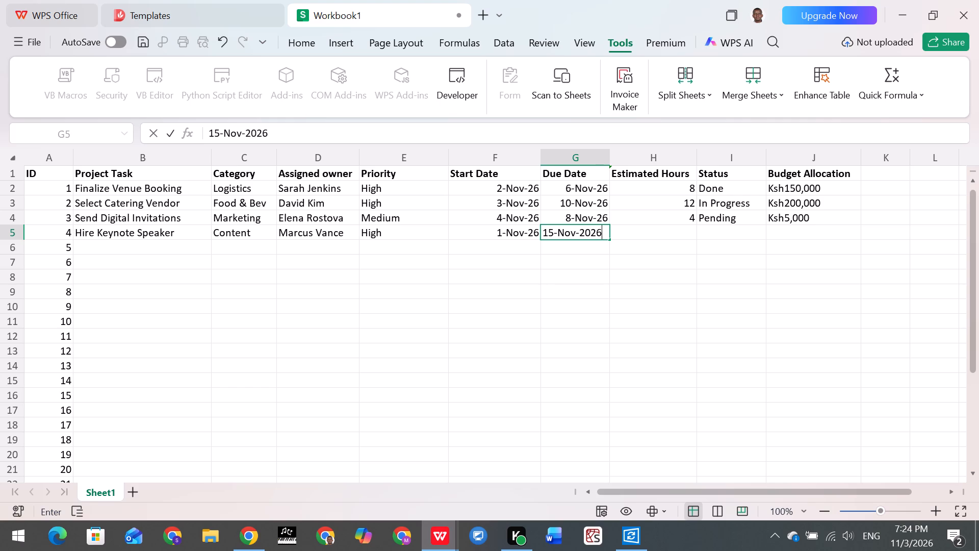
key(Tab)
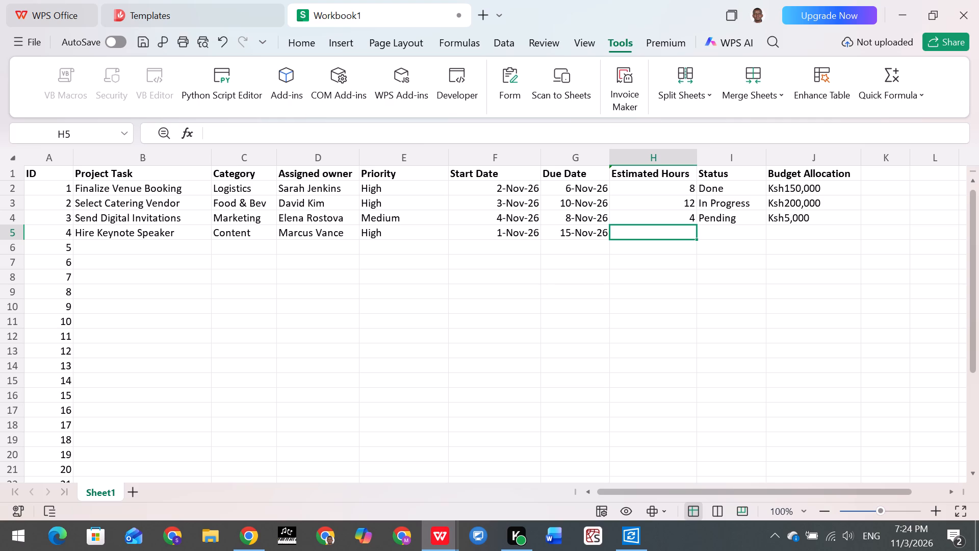
Enter 20 as the estimated hours for ID 4 in cell H5.
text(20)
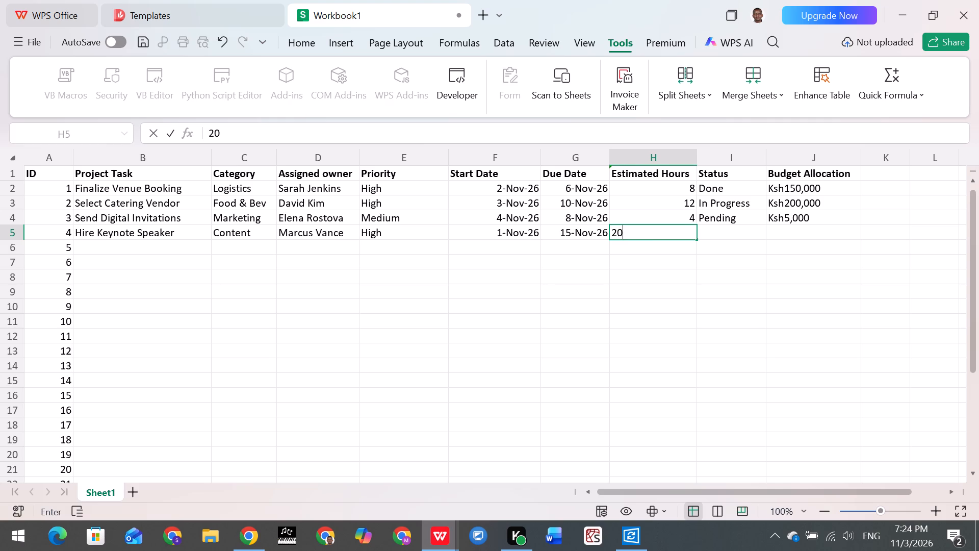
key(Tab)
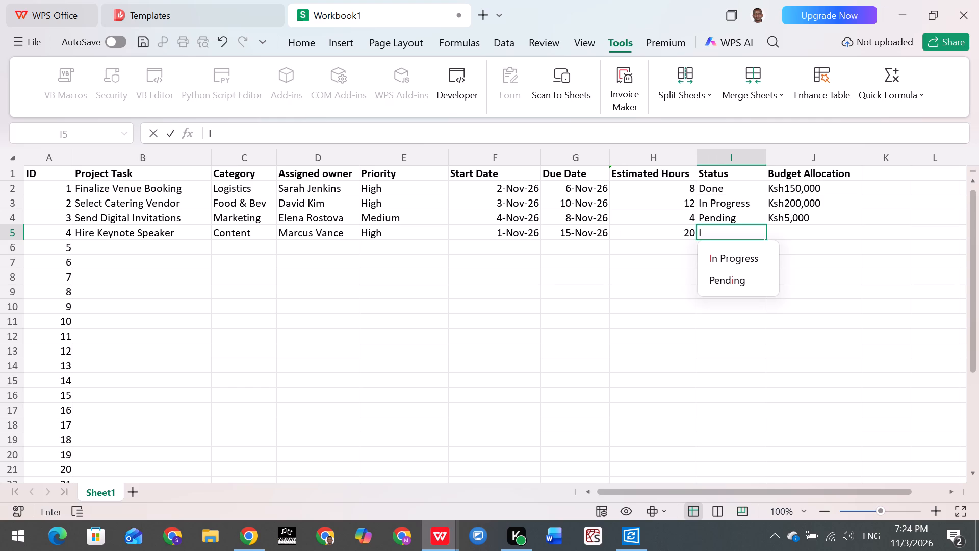
Enter In Progress as the status for ID 4 in cell I5.
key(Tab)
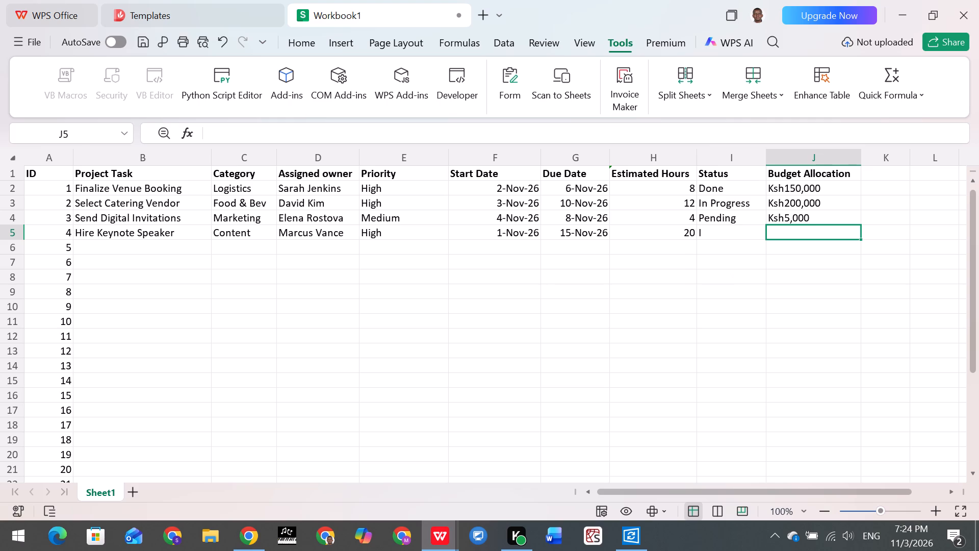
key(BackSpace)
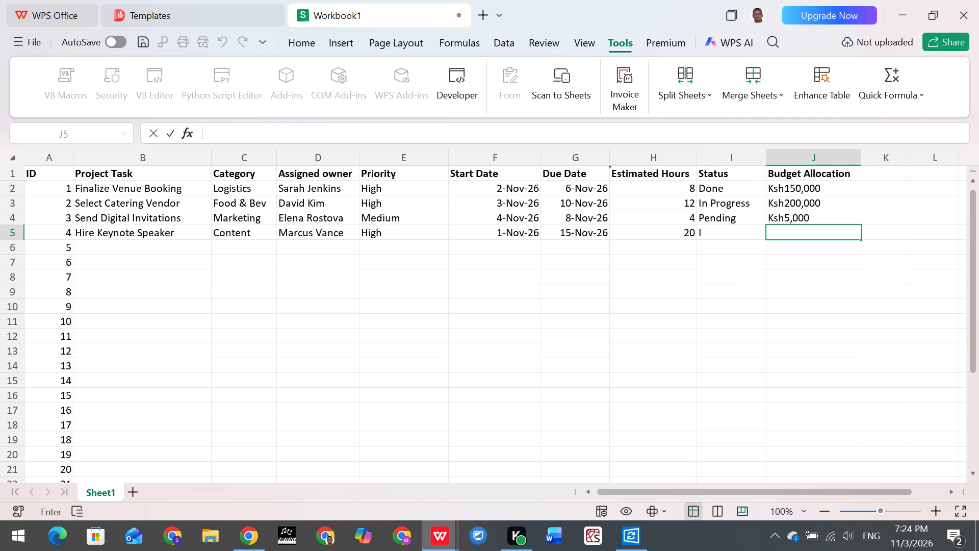
click(712, 239)
key(n)
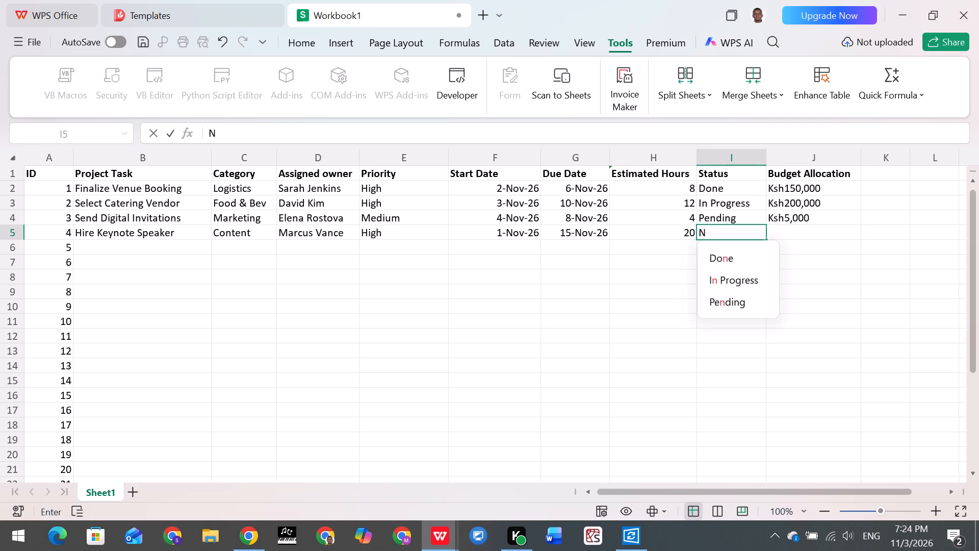
click(729, 287)
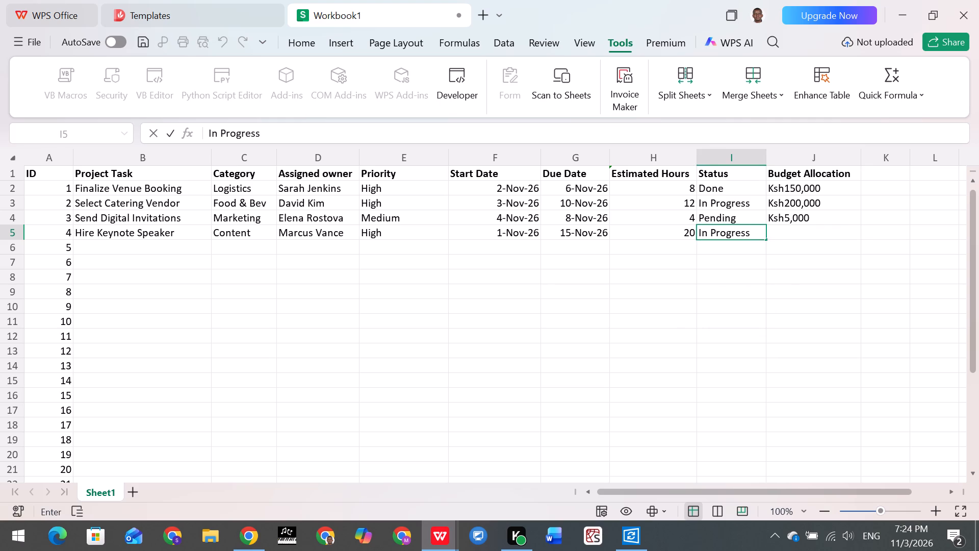
key(Tab)
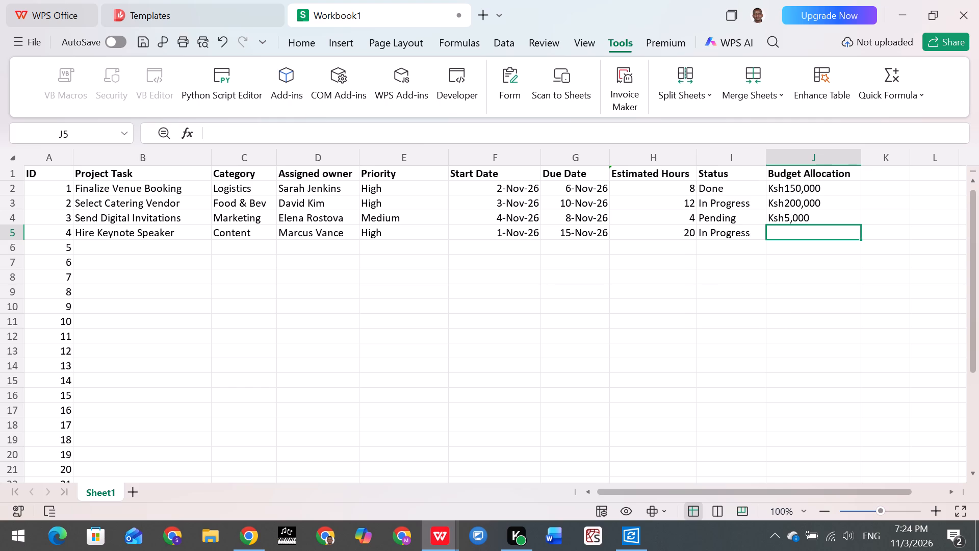
Enter Ksh100,000 as the budget allocation for ID 4 in cell J5.
key(k)
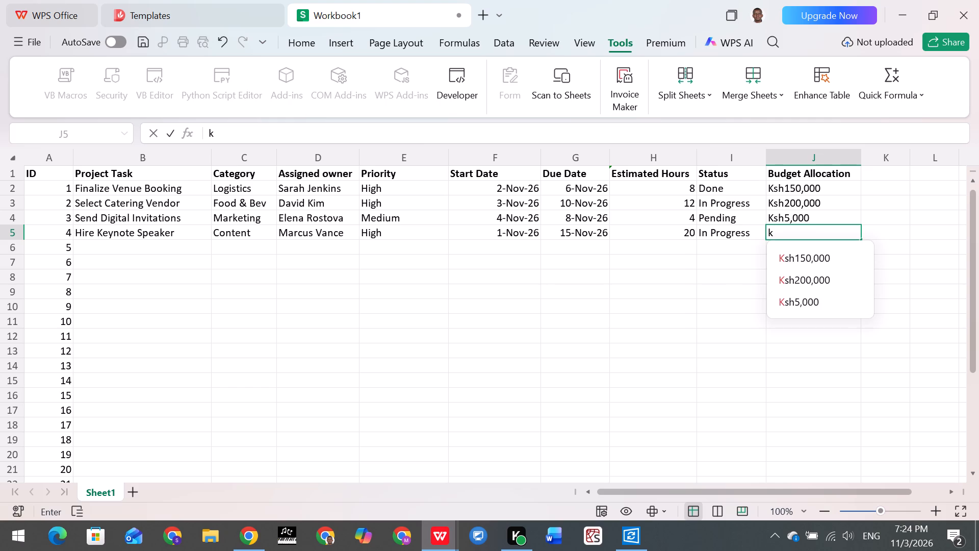
text(SH)
key(BackSpace)
key(BackSpace)
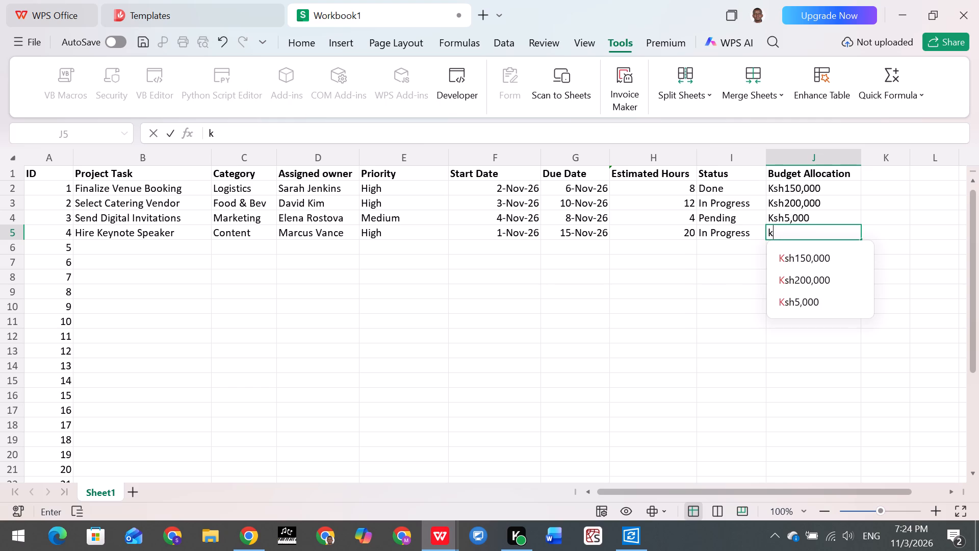
key(BackSpace)
key(k)
text(sh)
text(100)
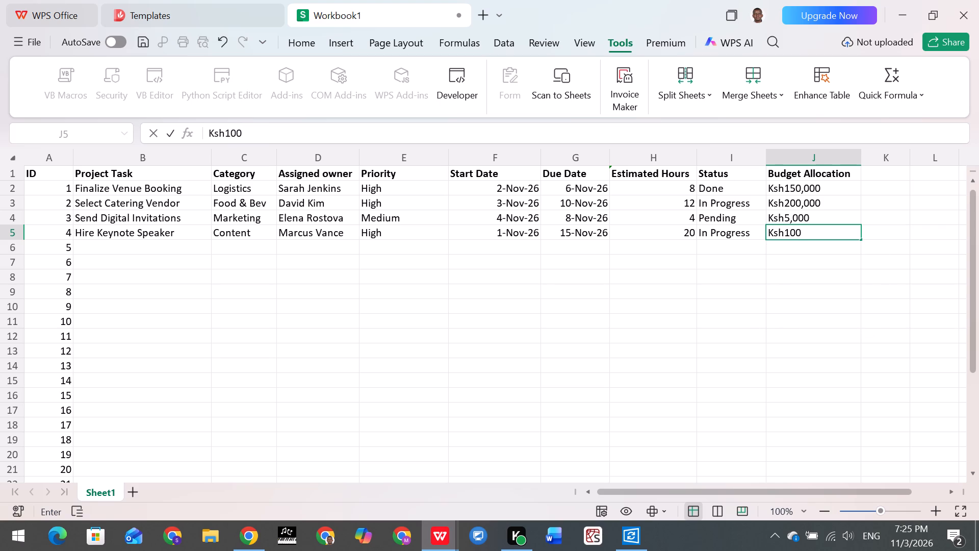
text(,00)
key(0)
Enter Order Event Banners as the project task for ID 5 in cell B6.
click(114, 247)
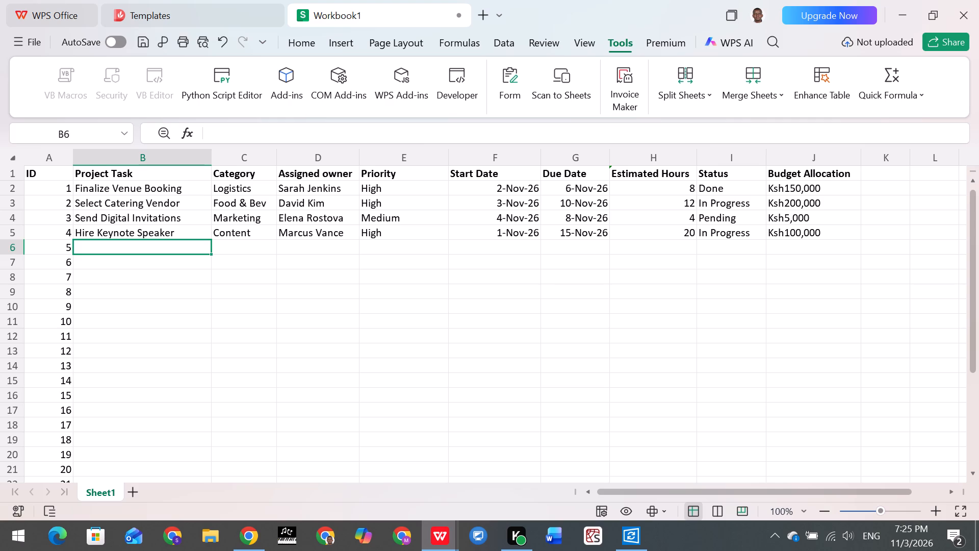
key(o)
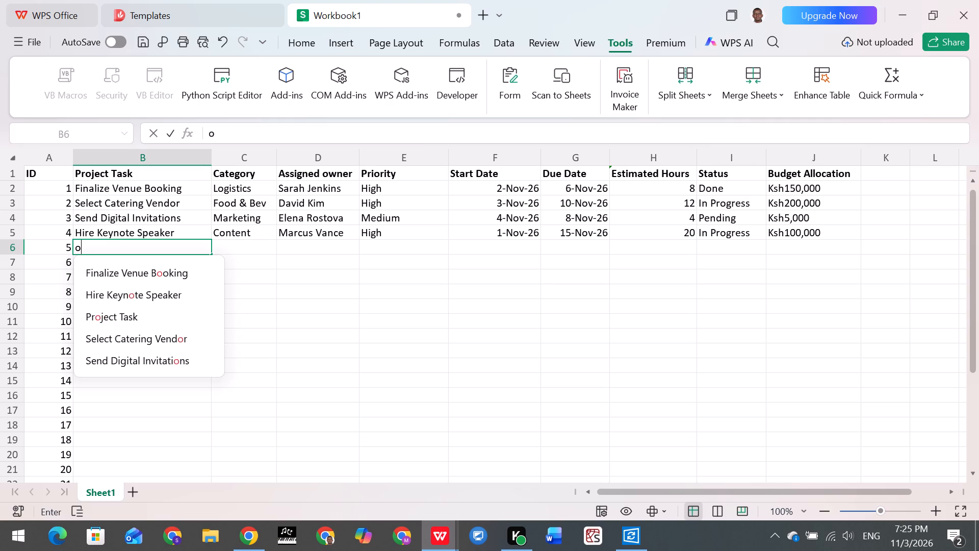
key(BackSpace)
key(o)
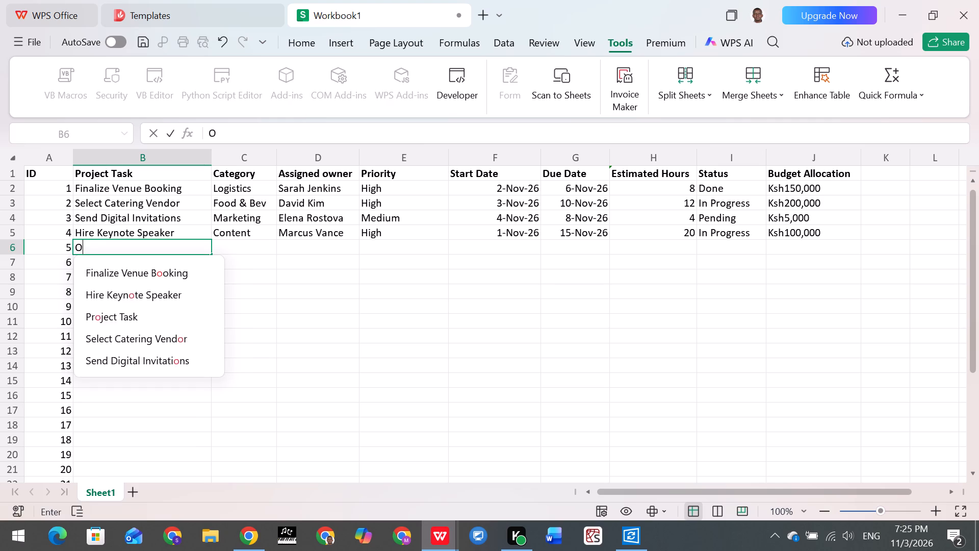
text(rde)
key(r)
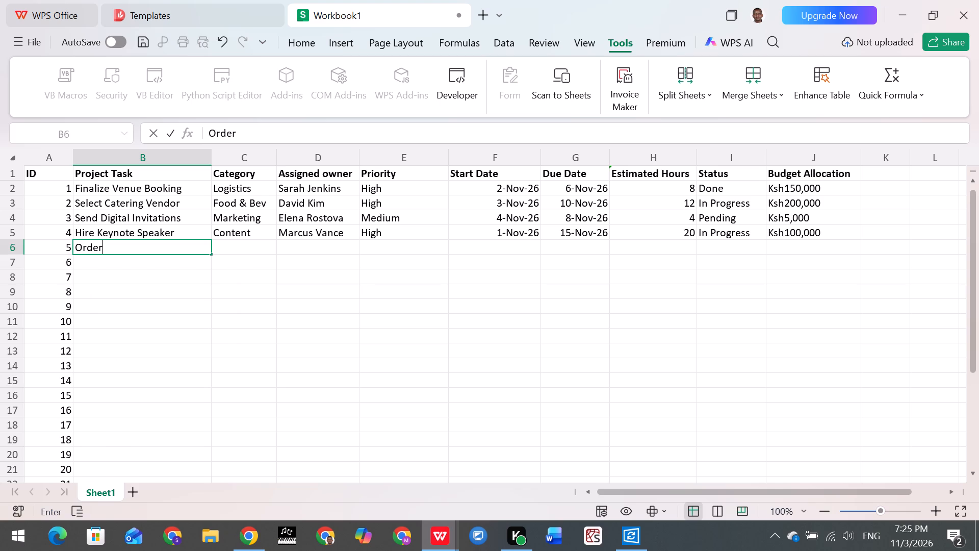
key(space)
text(vent)
key(space)
key(b)
text(anners)
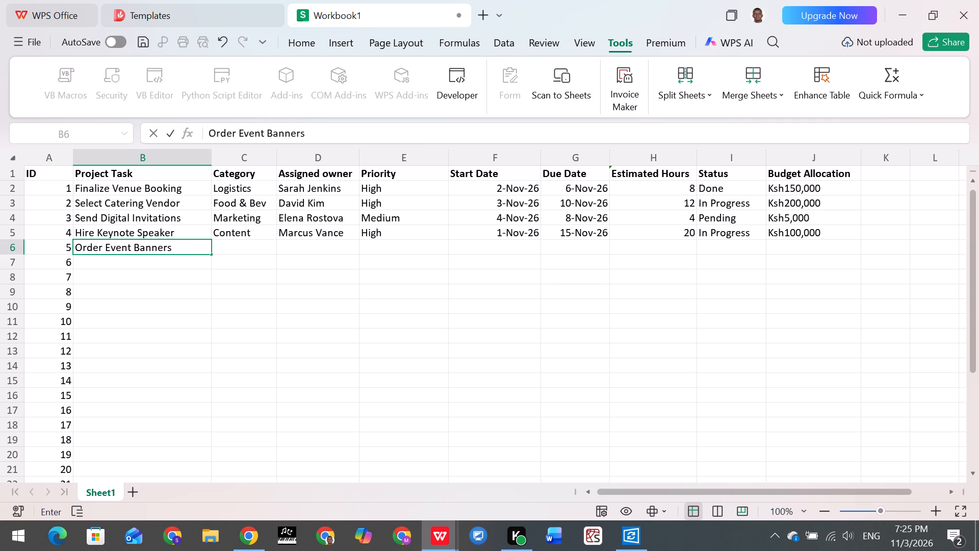
key(Tab)
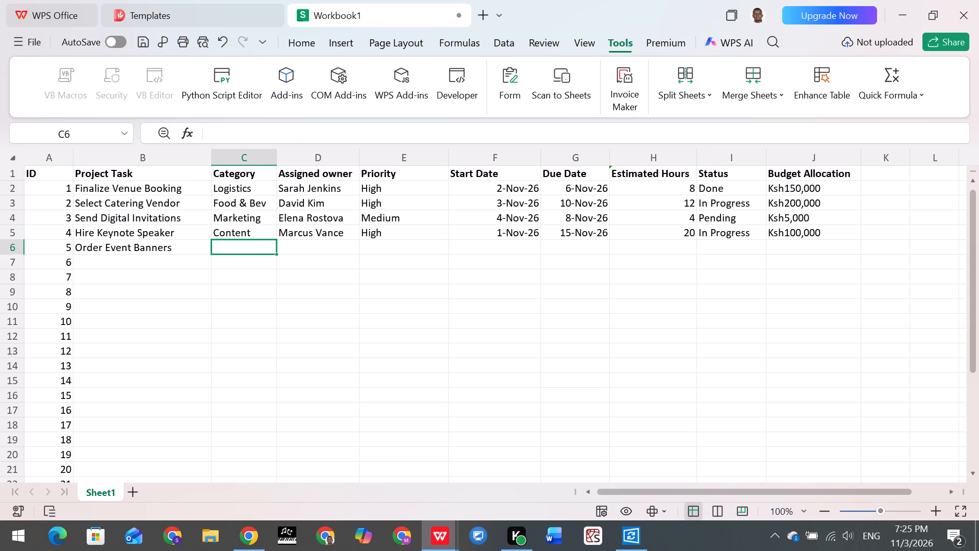
Enter Branding as the category for ID 5 in cell C6.
key(b)
text(ra)
text(nding)
key(Tab)
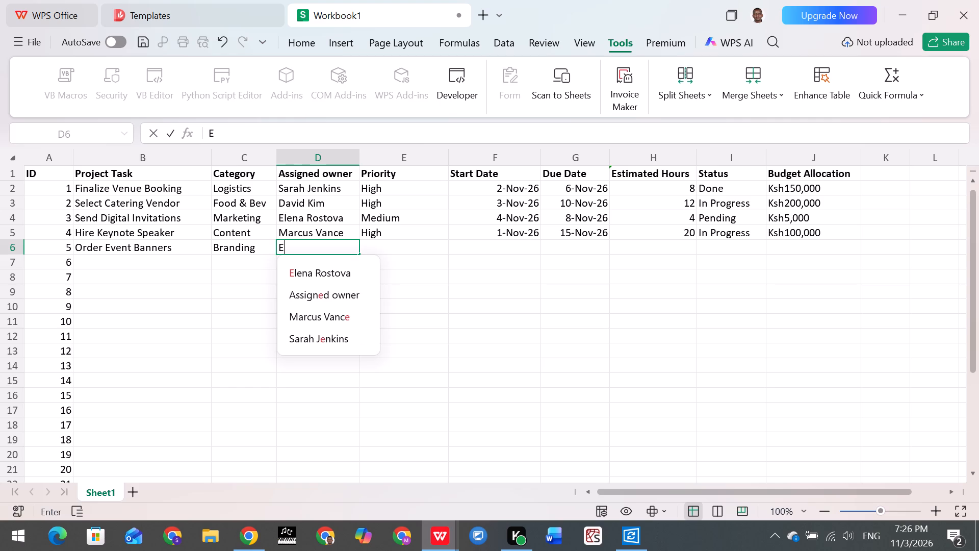
Assign ID 5 in cell D6 to the same owner as ID 3.
click(318, 274)
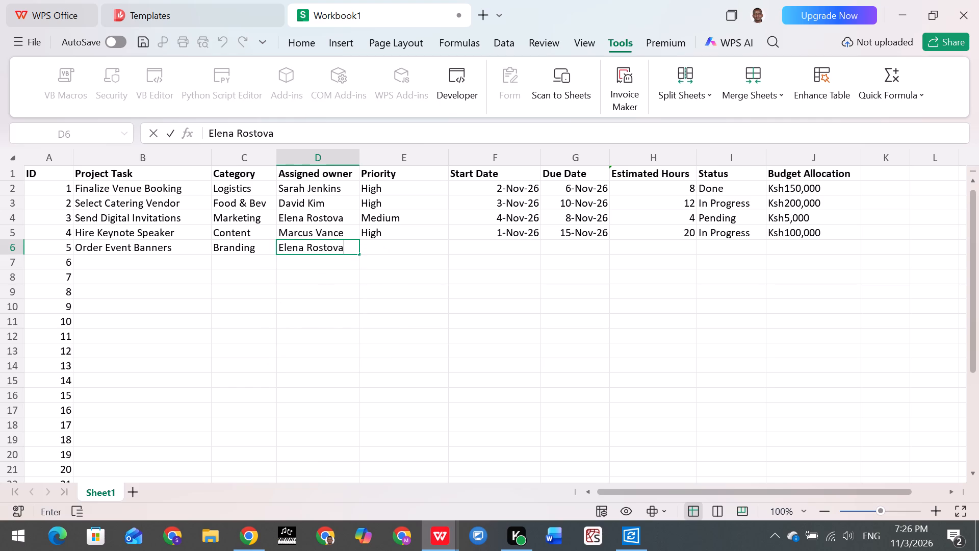
key(Tab)
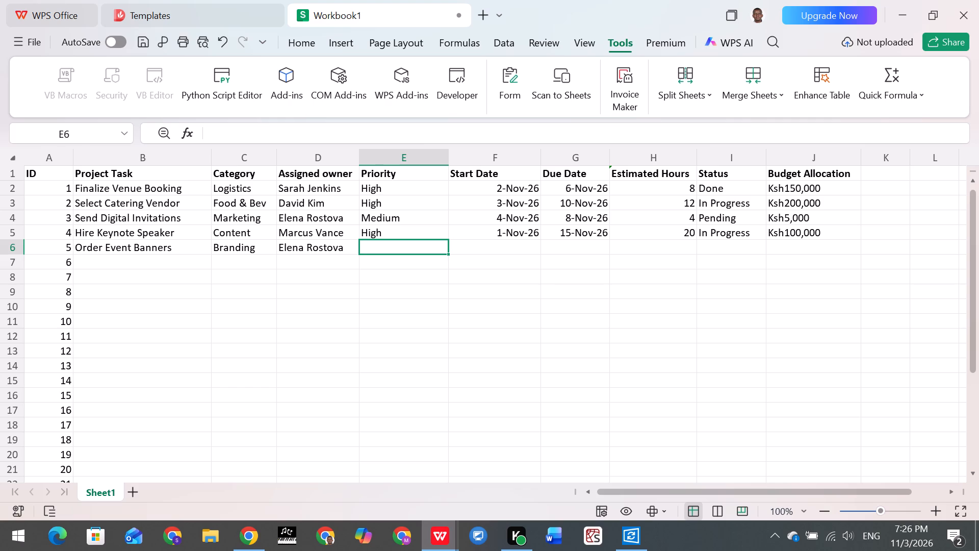
Enter Medium as the priority for ID 5 in cell E6.
key(m)
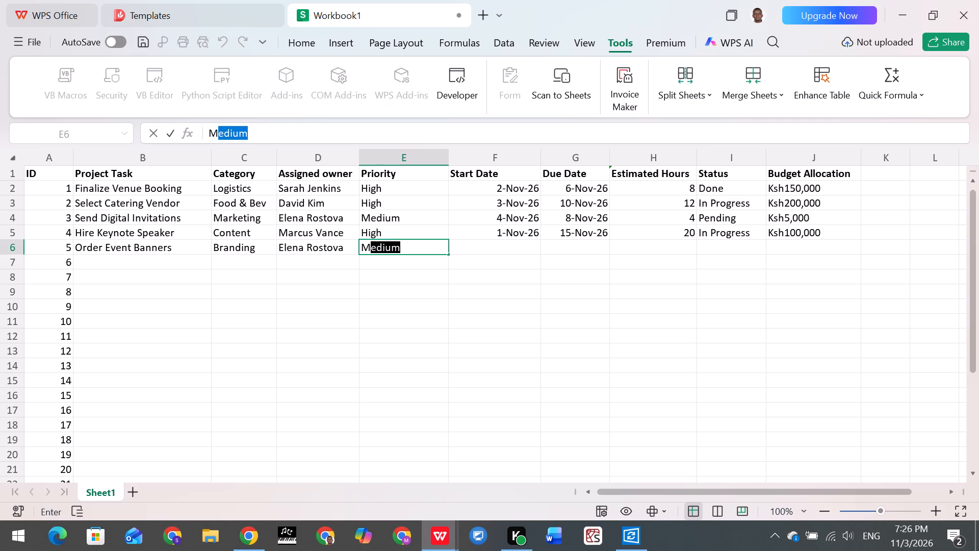
key(Tab)
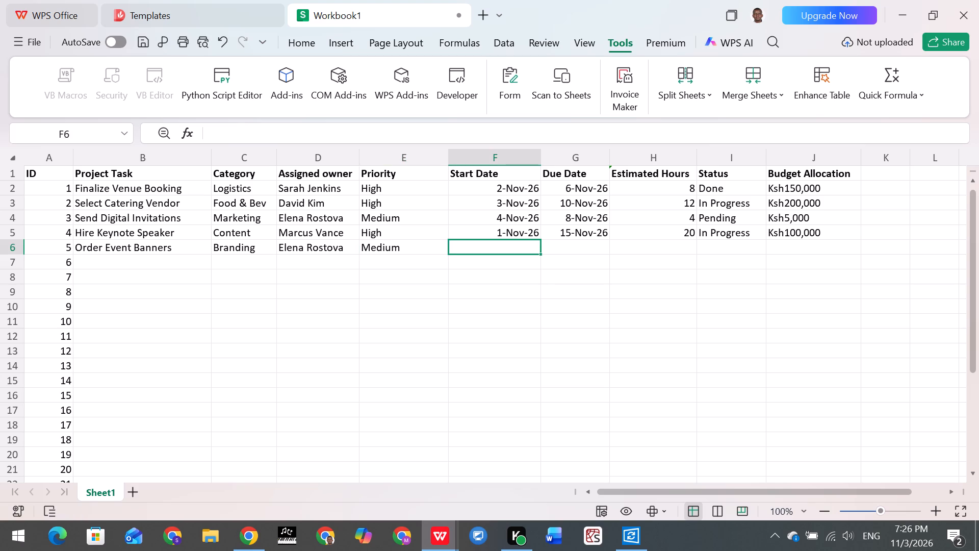
Enter 05-Nov-2026 as the start date for ID 5 in cell F6.
key(0)
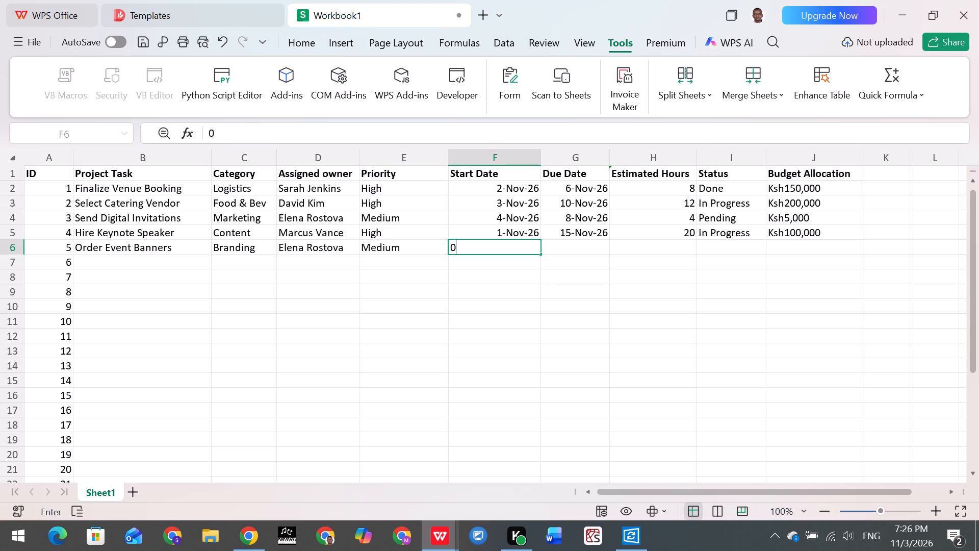
text(65)
key(BackSpace)
key(BackSpace)
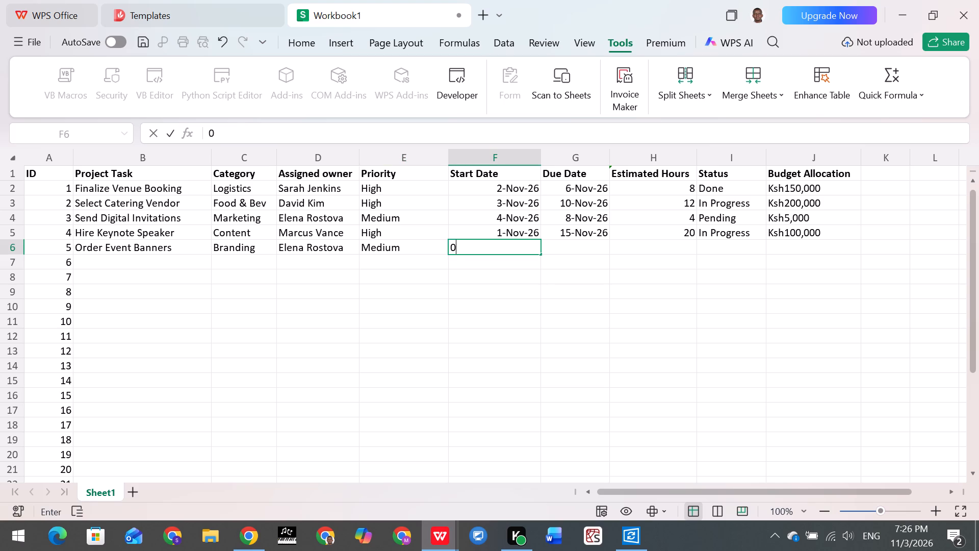
key(5)
text(-NOV)
key(BackSpace)
key(BackSpace)
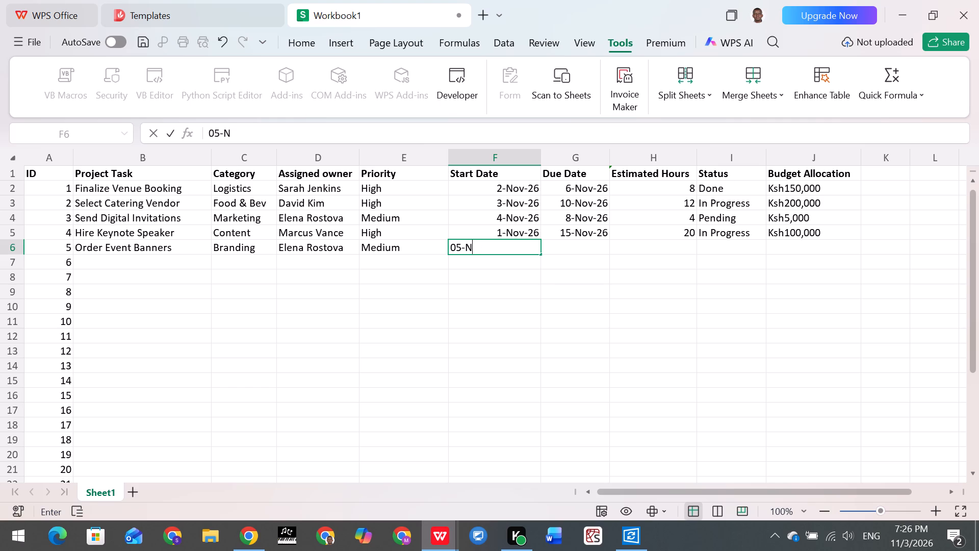
key(o)
key(v)
text(-2026)
key(Tab)
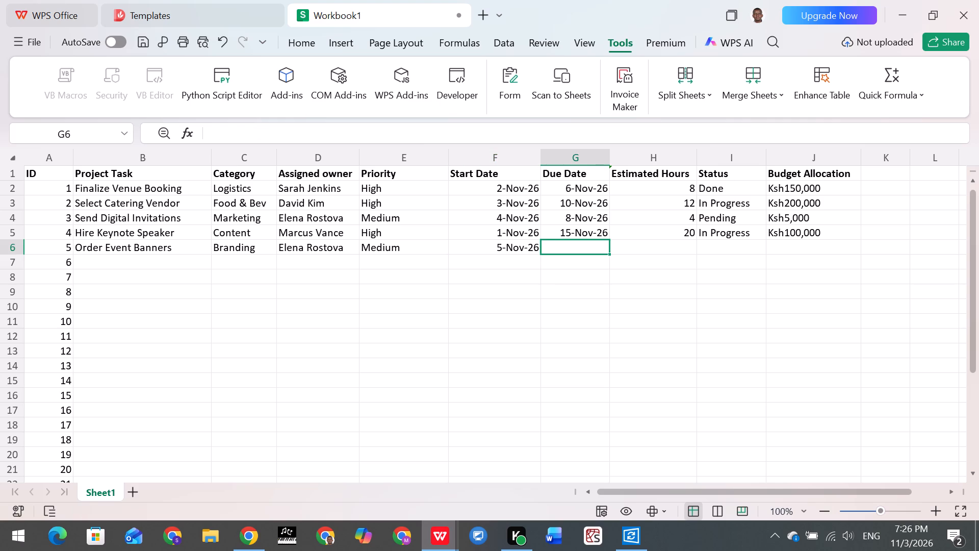
Enter 12-Nov-2026 as the due date for ID 5 in cell G6.
key(1)
key(2)
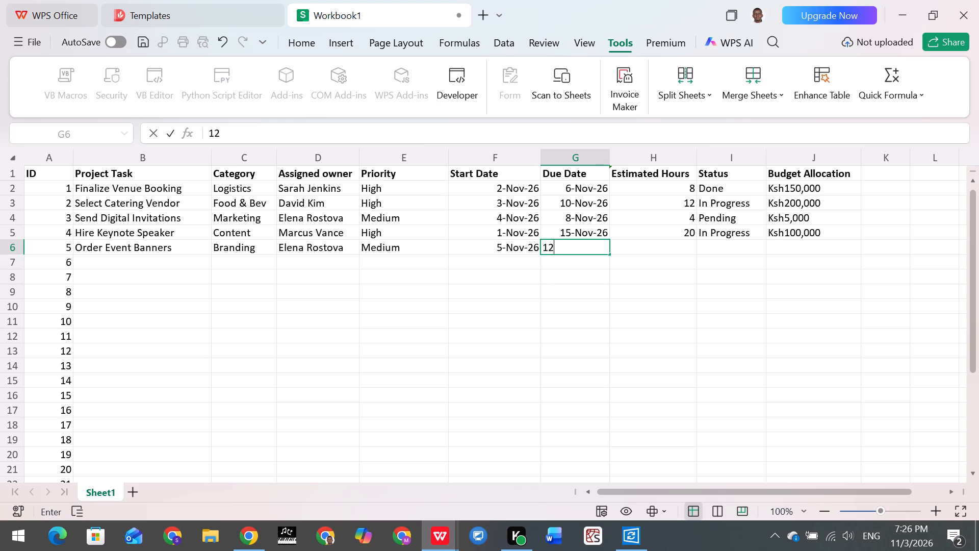
key(minus)
text(po)
key(BackSpace)
key(BackSpace)
text(ov)
text(-2026)
key(Tab)
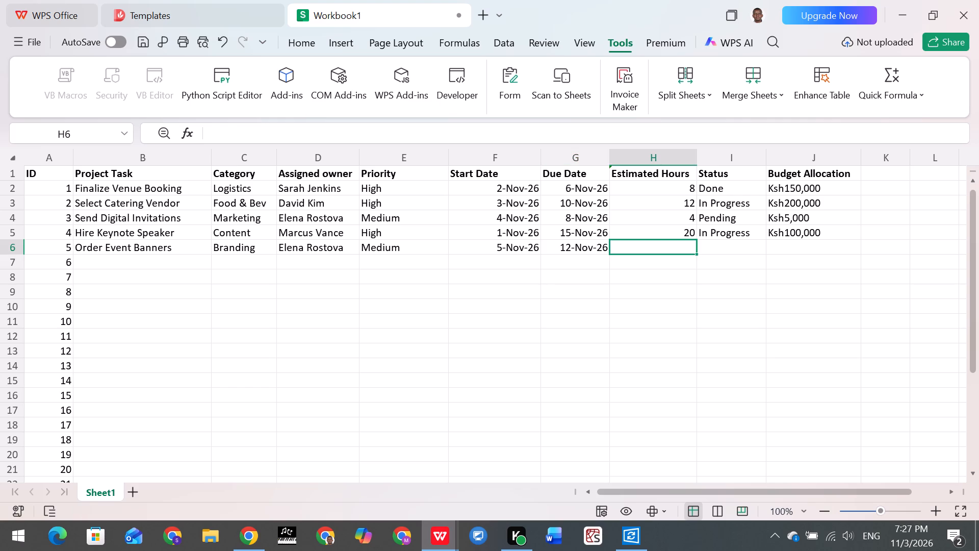
Enter 6 as the estimated hours for ID 5 in cell H6.
key(6)
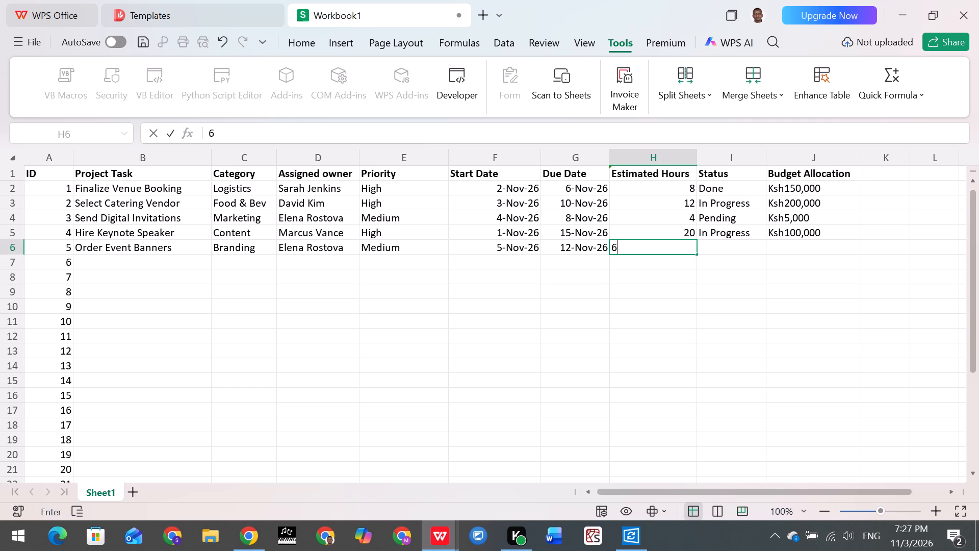
key(Tab)
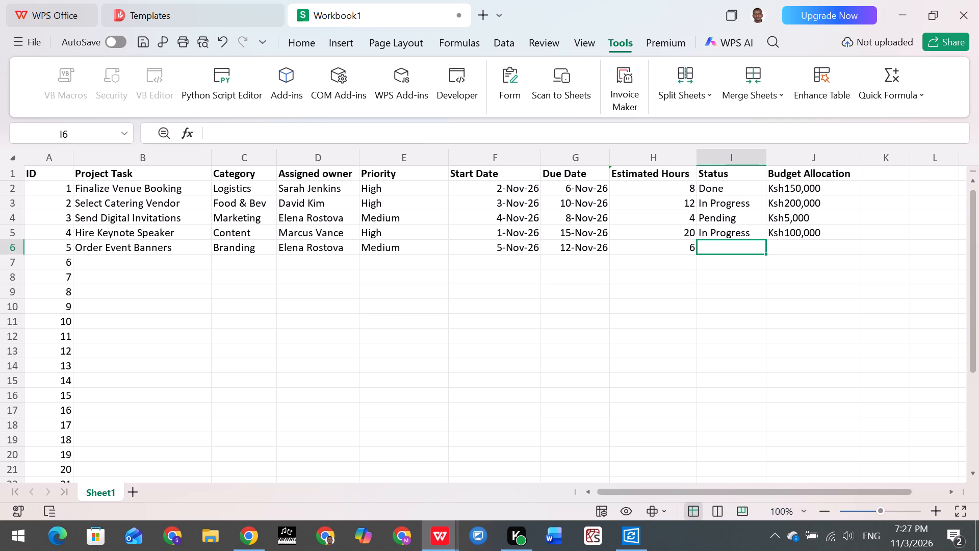
Enter Pending as the status for ID 5 in cell I6.
key(p)
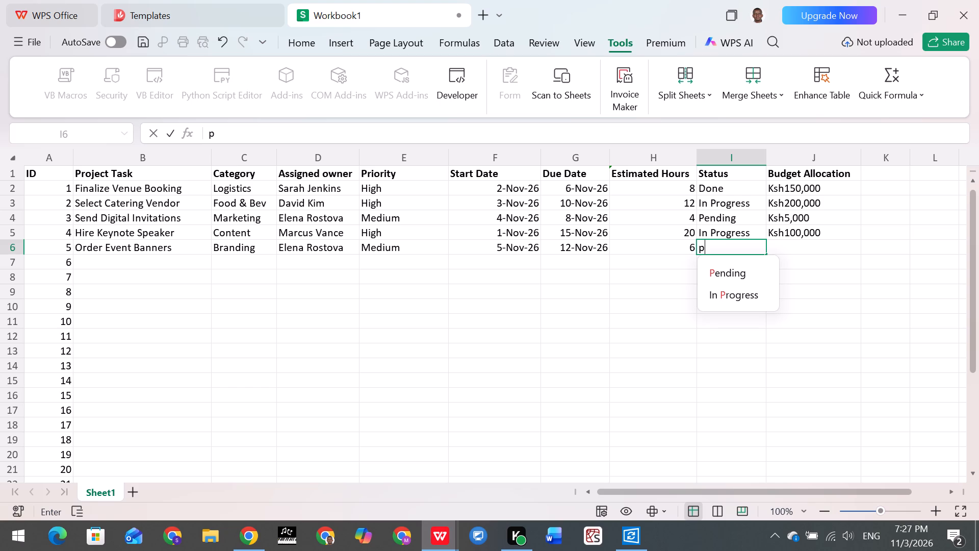
click(722, 267)
key(Tab)
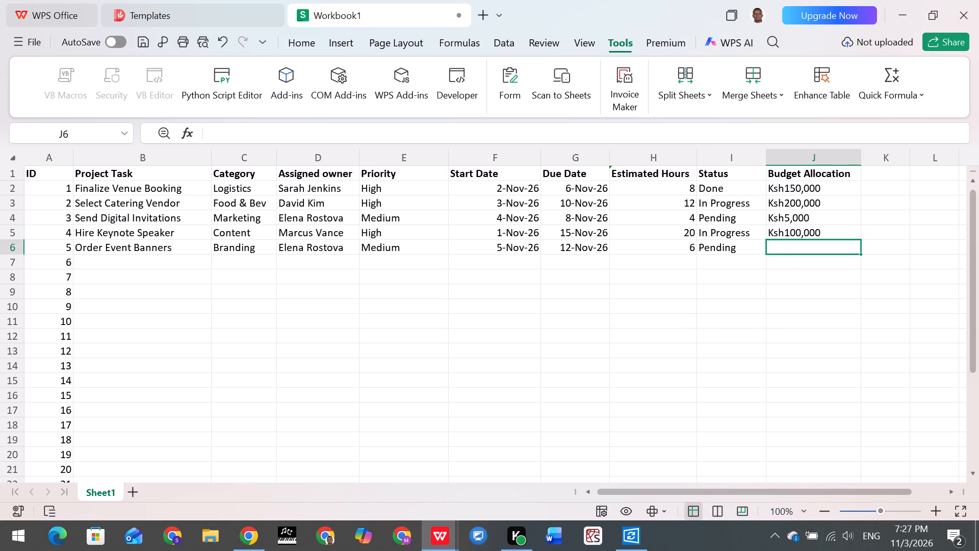
Enter Ksh25,000 as the budget allocation for ID 5 in cell J6.
key(k)
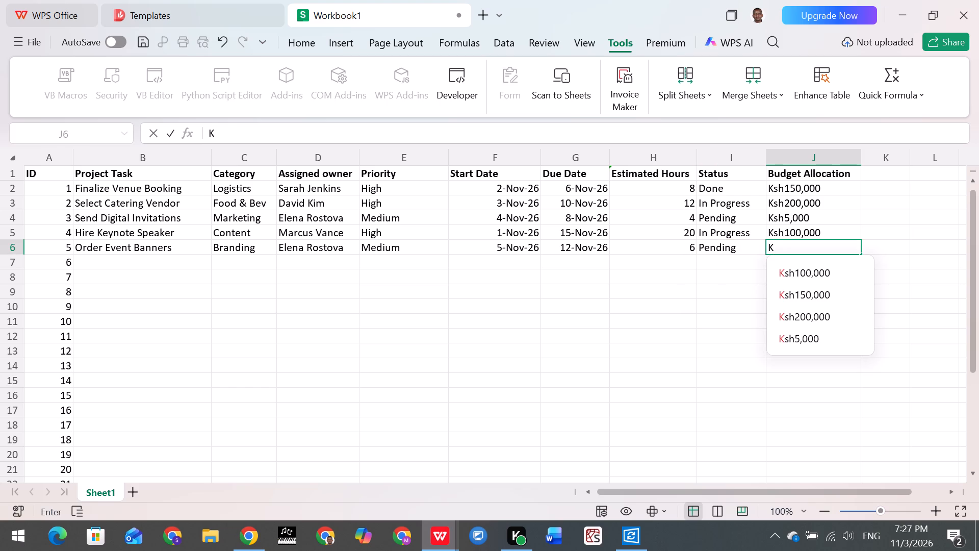
text(sh)
text(25)
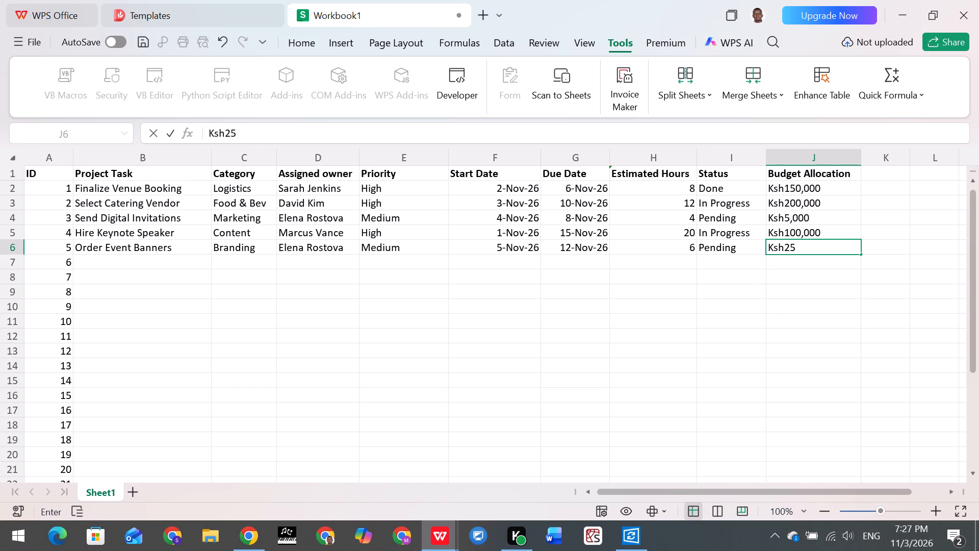
key(comma)
text(000)
Enter Set up Registration page as the project task for ID 6 in cell B7.
click(143, 260)
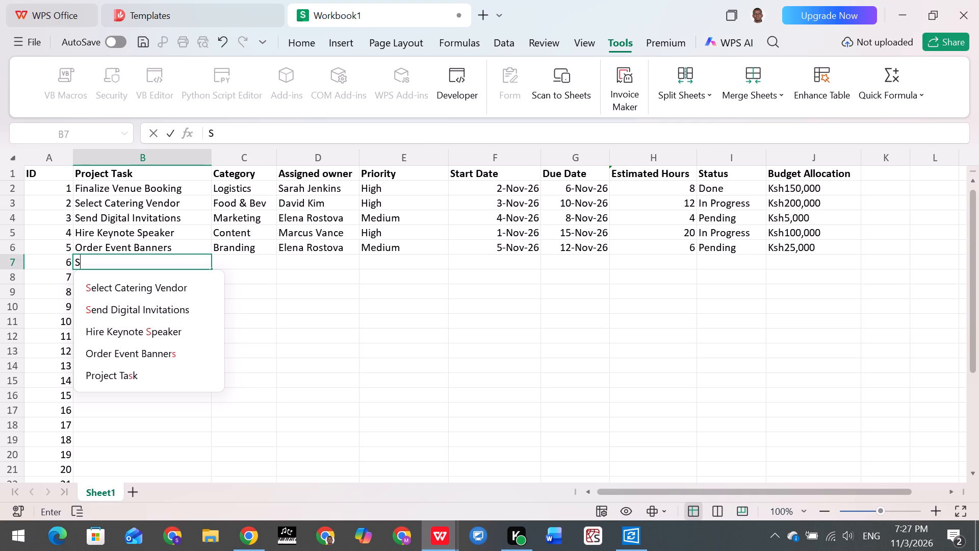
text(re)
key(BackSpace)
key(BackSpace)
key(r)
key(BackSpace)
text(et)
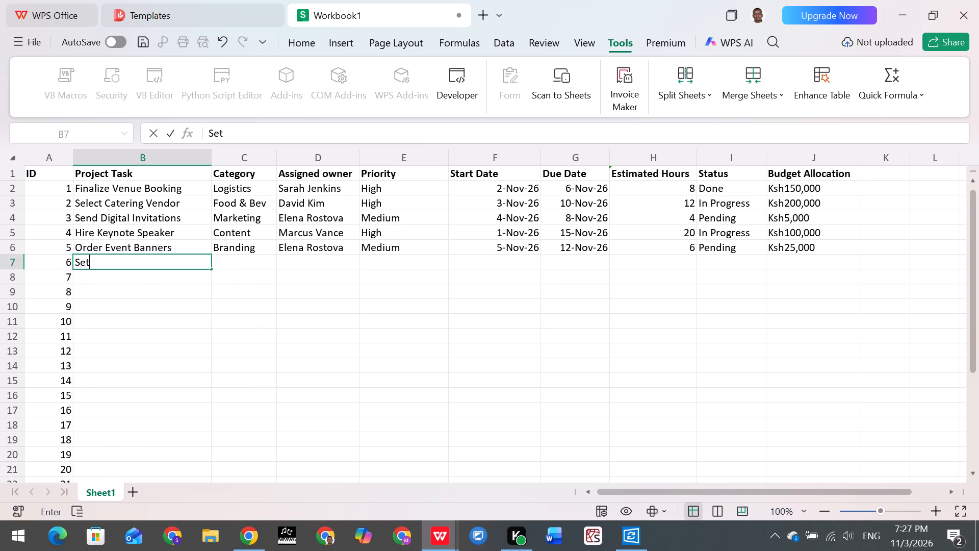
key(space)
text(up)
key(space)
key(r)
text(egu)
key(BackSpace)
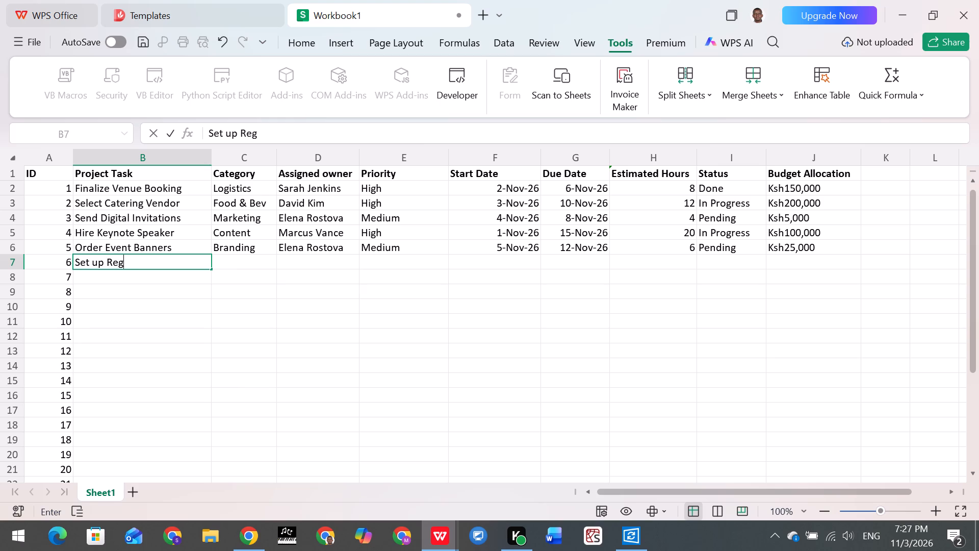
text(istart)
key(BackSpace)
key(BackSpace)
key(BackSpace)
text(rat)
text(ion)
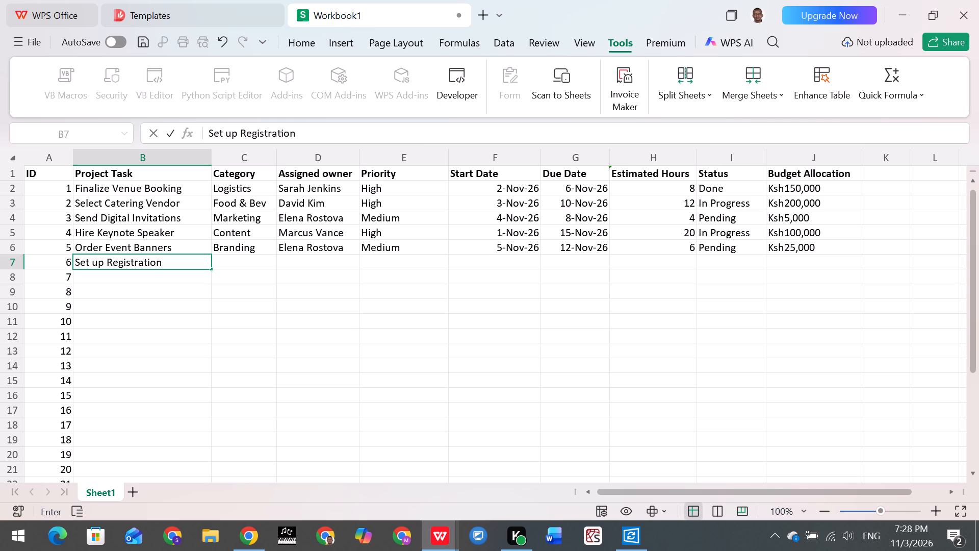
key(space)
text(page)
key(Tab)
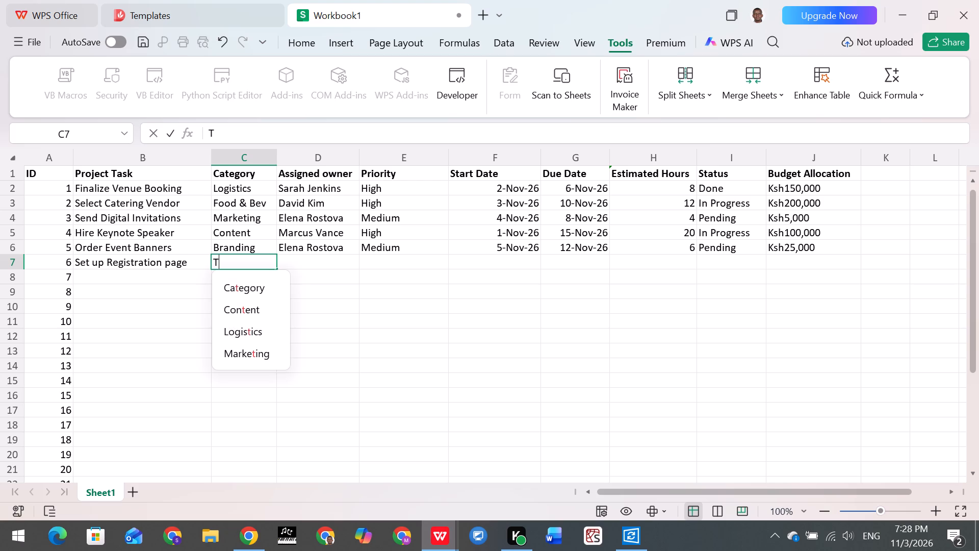
Enter Tech as the category for ID 6 in cell C7.
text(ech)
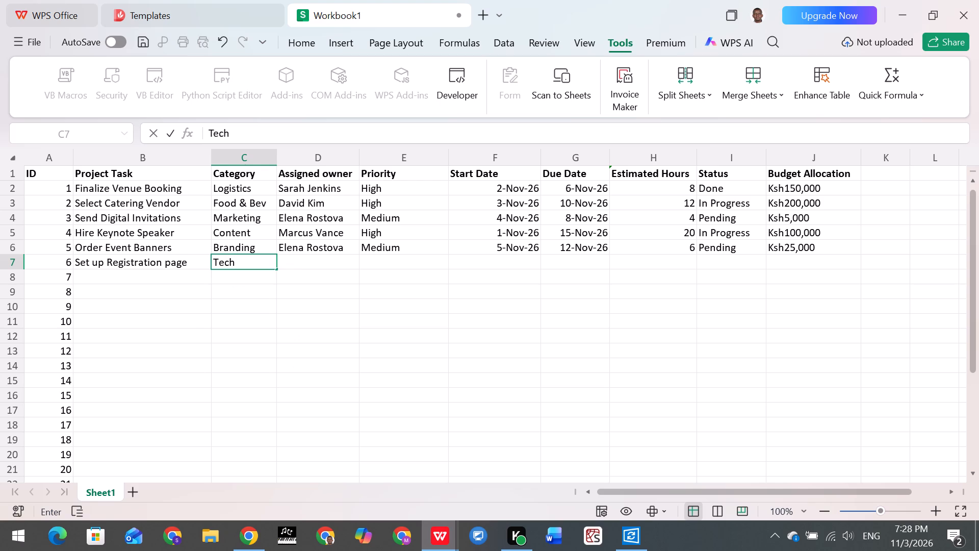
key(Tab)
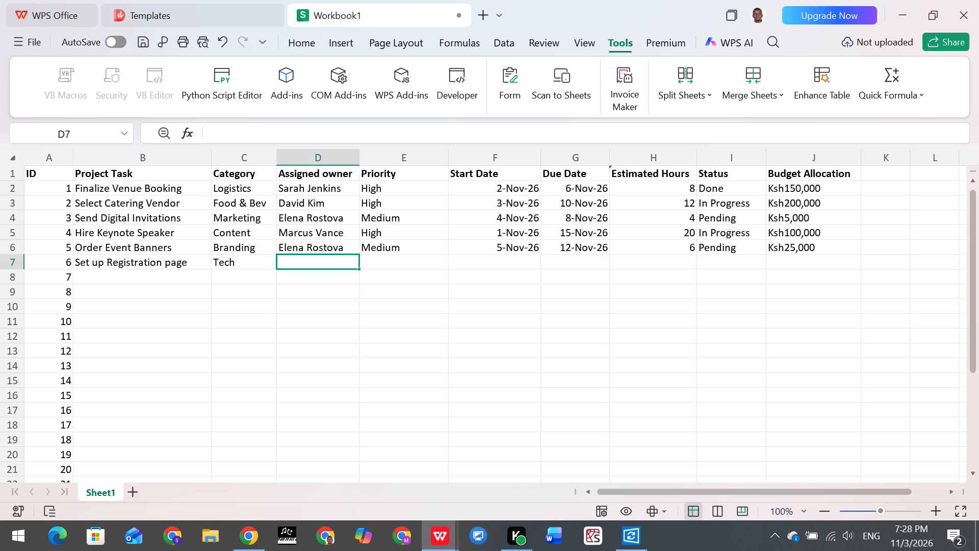
Enter the assigned owner's name for ID 6 in cell D7.
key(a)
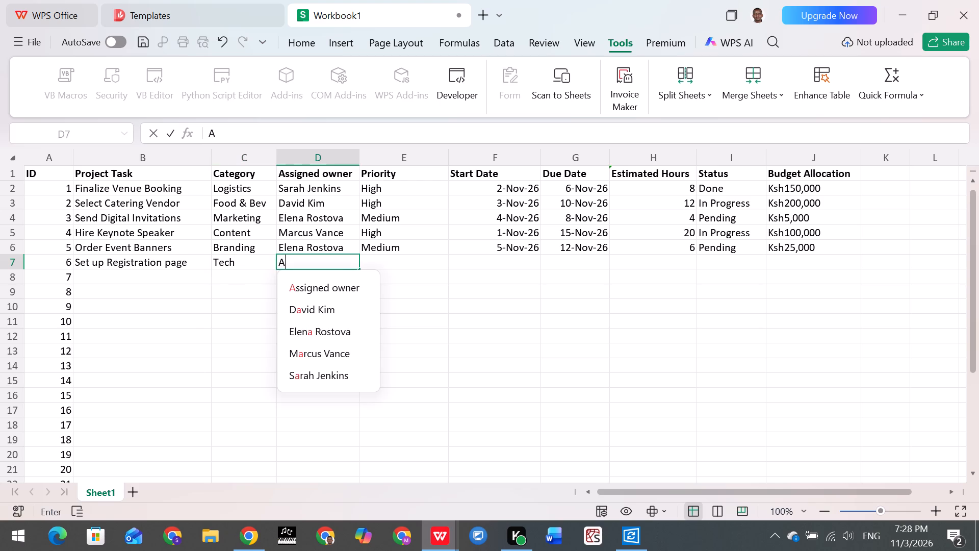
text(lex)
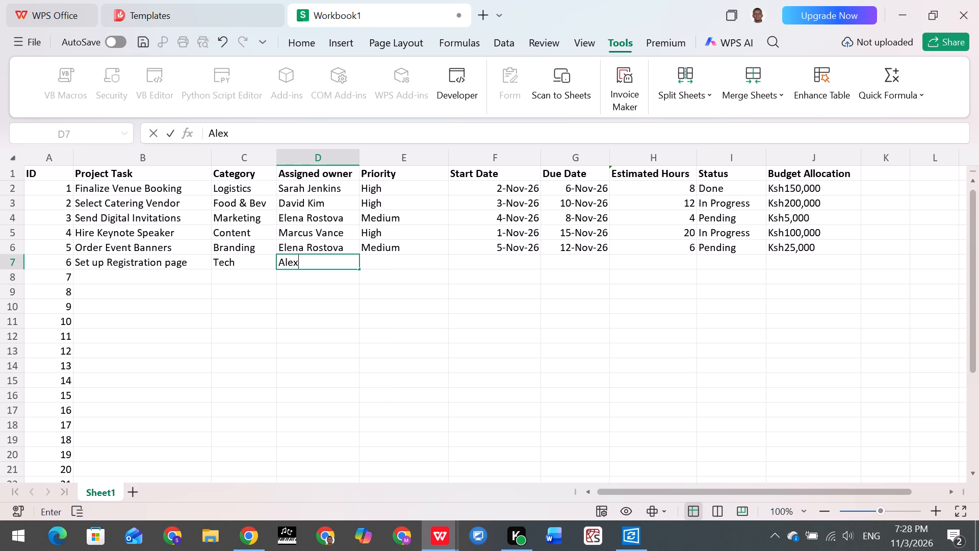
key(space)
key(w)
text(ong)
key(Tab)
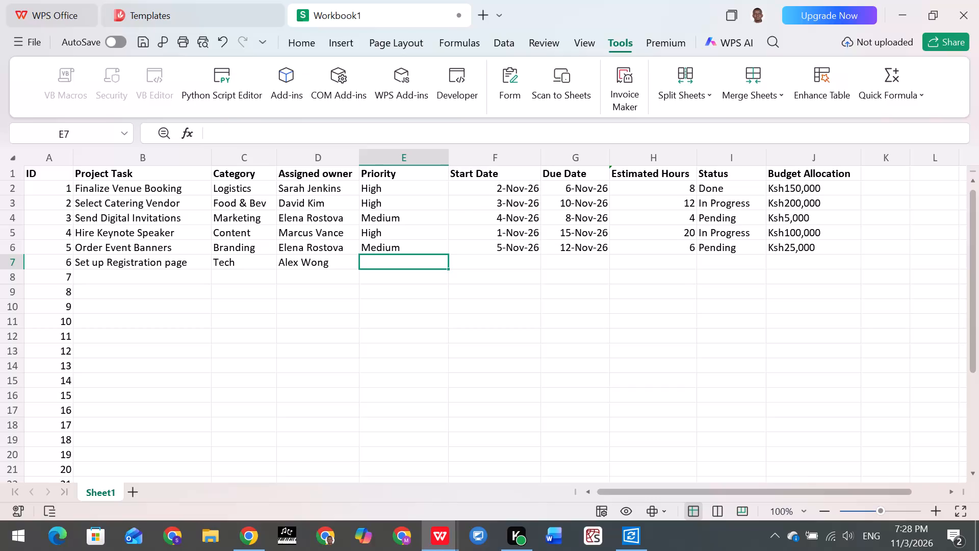
Enter High as the priority for ID 6 in cell E7.
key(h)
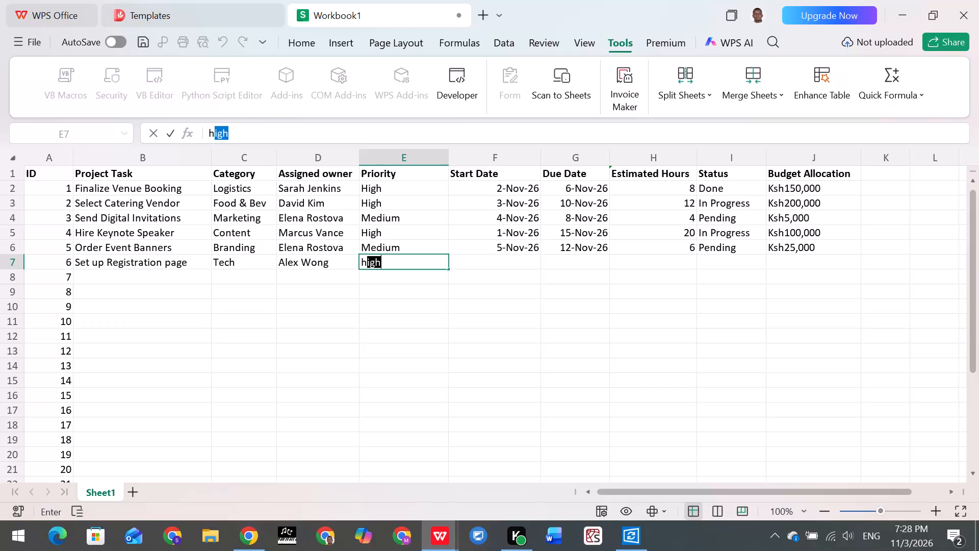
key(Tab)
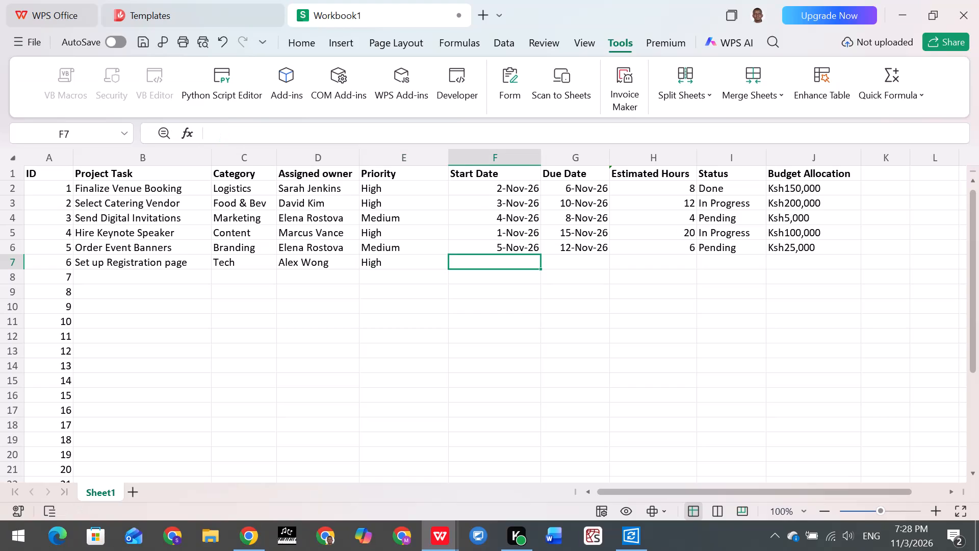
Enter 02-Nov-2026 as the start date for ID 6 in cell F7.
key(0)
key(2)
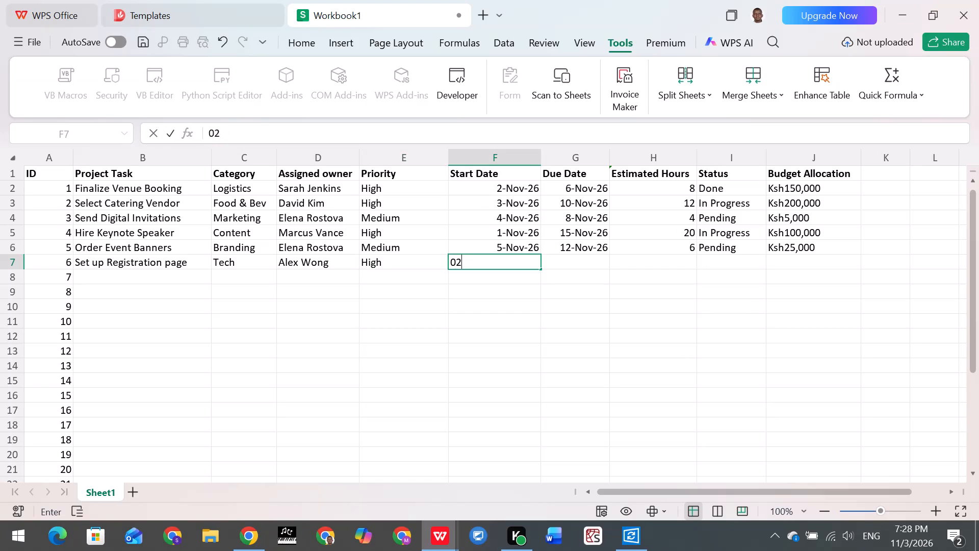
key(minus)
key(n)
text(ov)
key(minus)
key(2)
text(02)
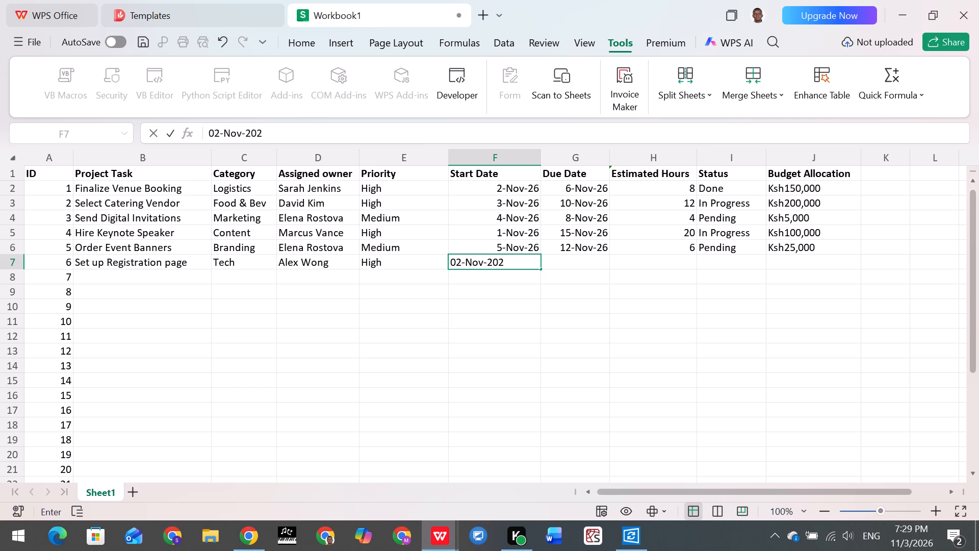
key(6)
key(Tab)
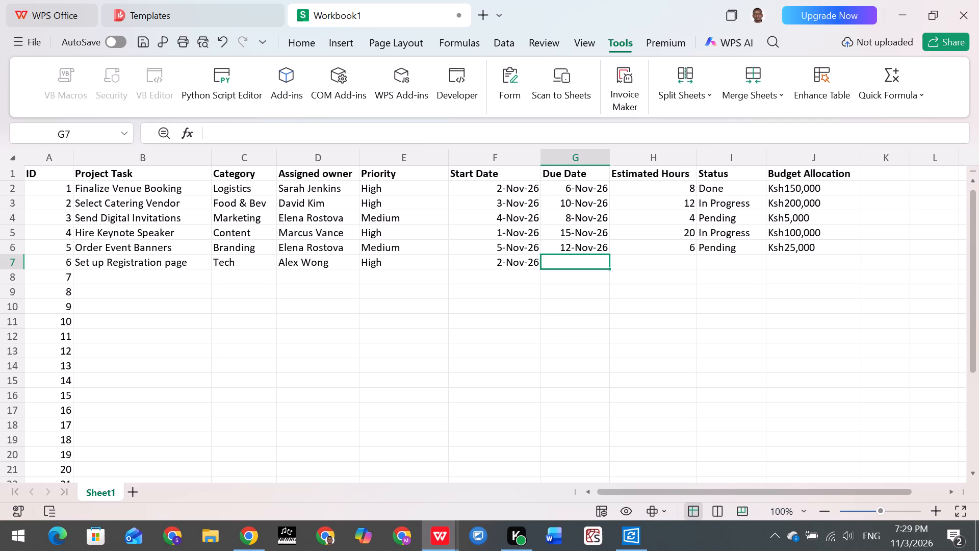
Enter 05-Nov-2026 as the due date for ID 6 in cell G7.
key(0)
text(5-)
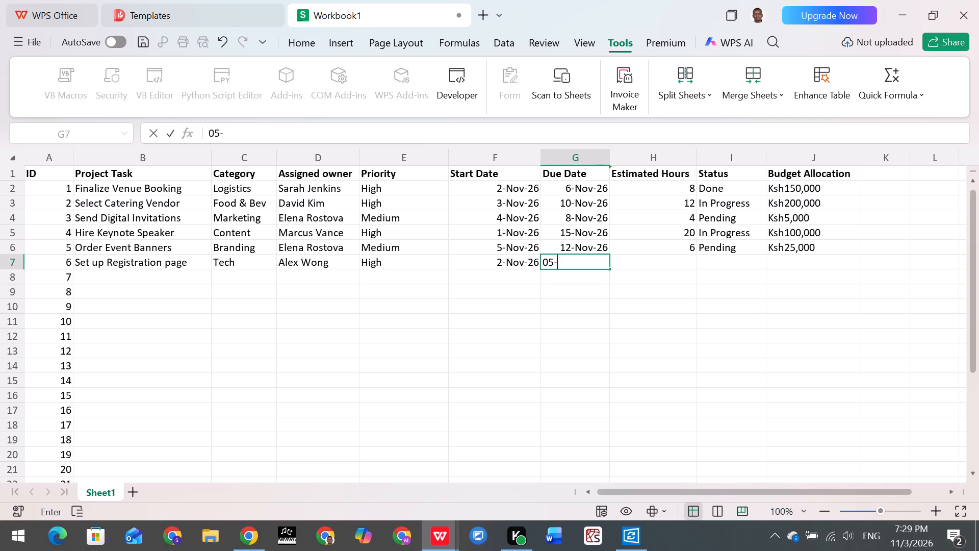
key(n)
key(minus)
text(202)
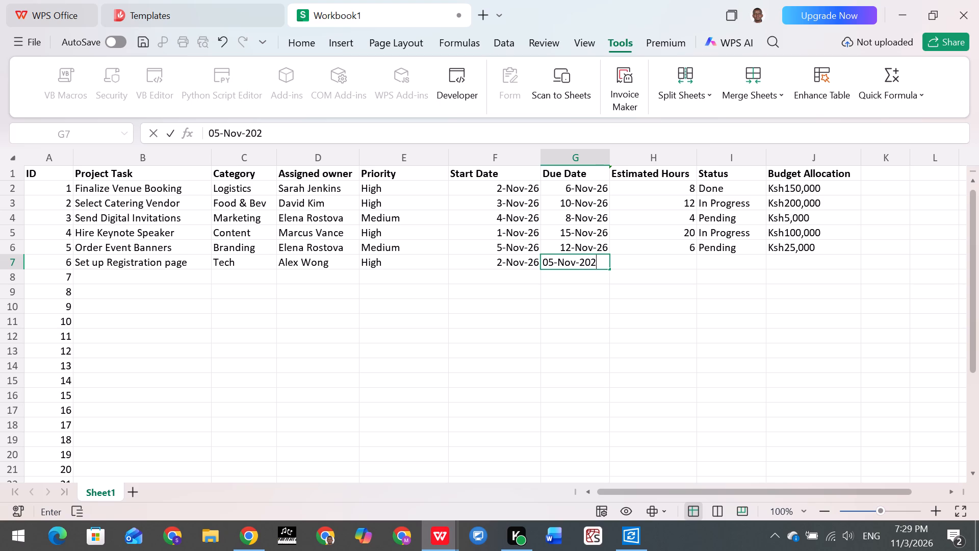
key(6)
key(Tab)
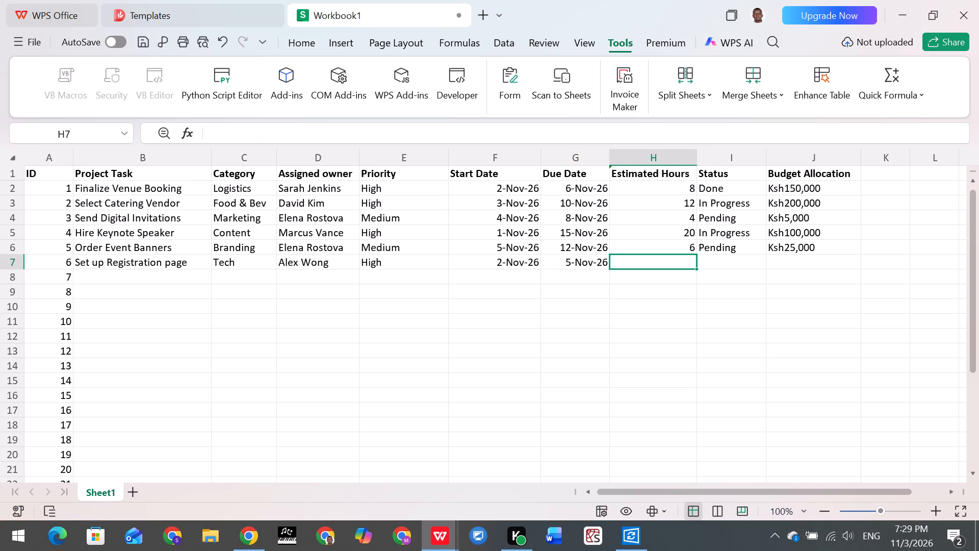
Enter 10 as the estimated hours for ID 6 in cell H7.
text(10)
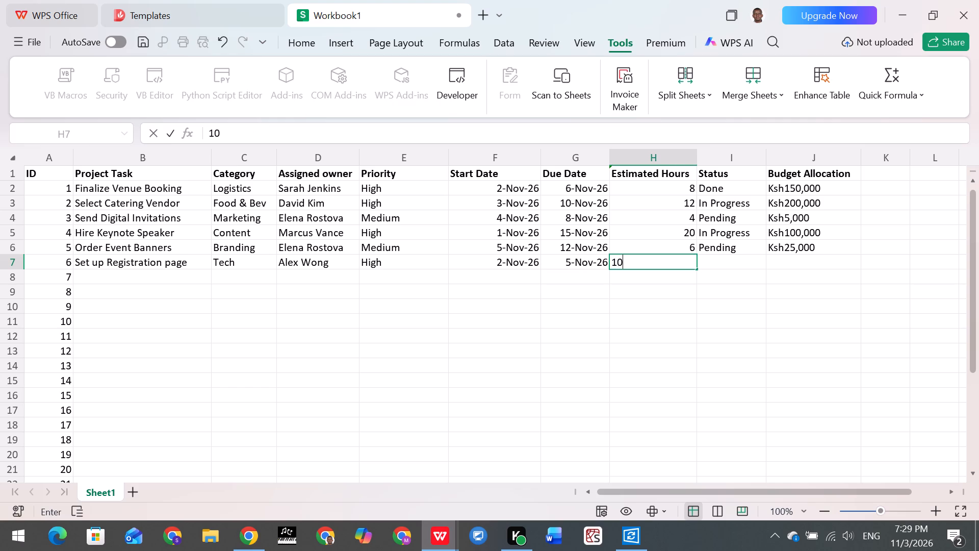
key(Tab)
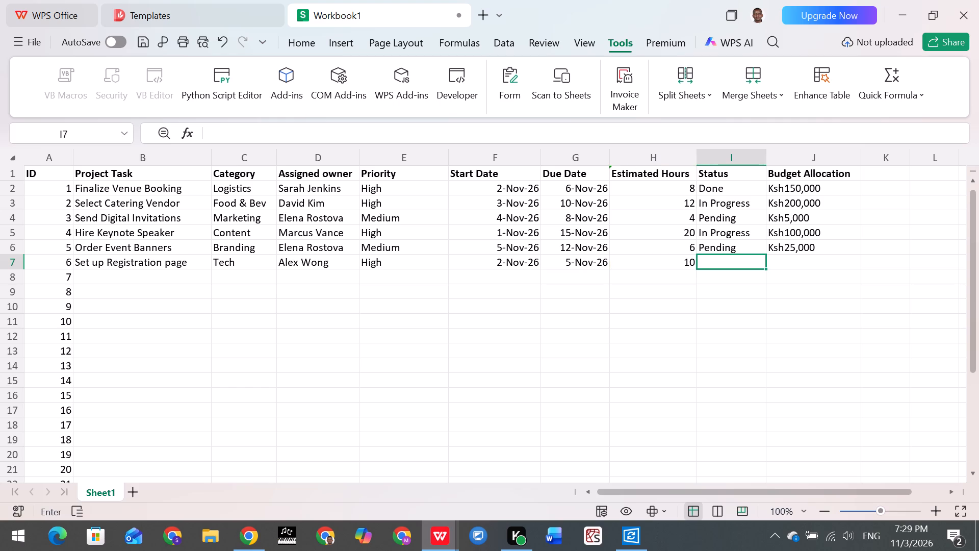
Enter Done as the status for ID 6 in cell I7.
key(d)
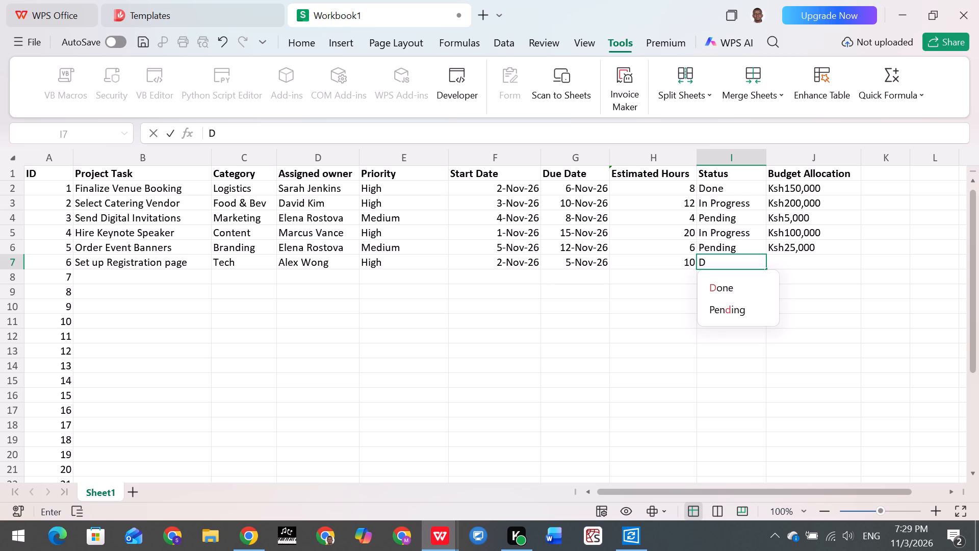
click(703, 284)
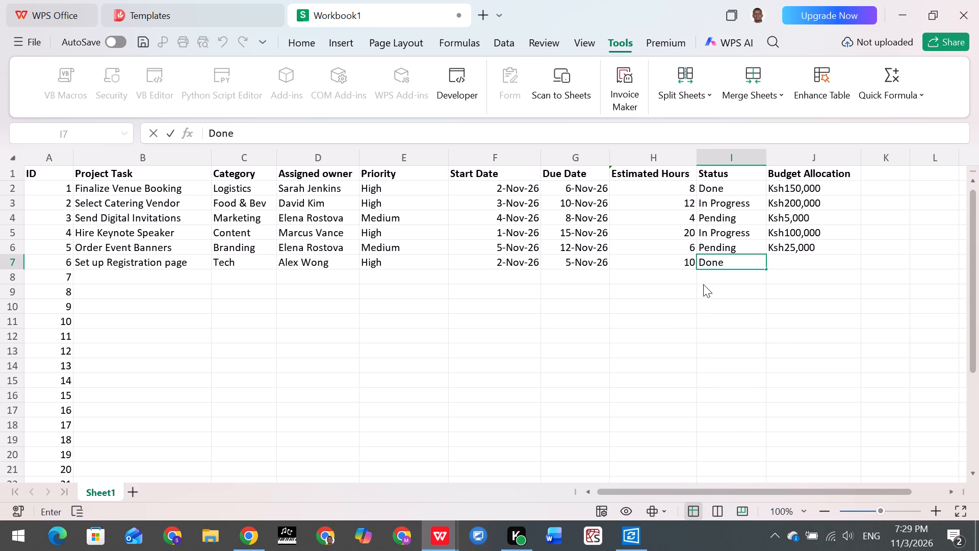
key(Tab)
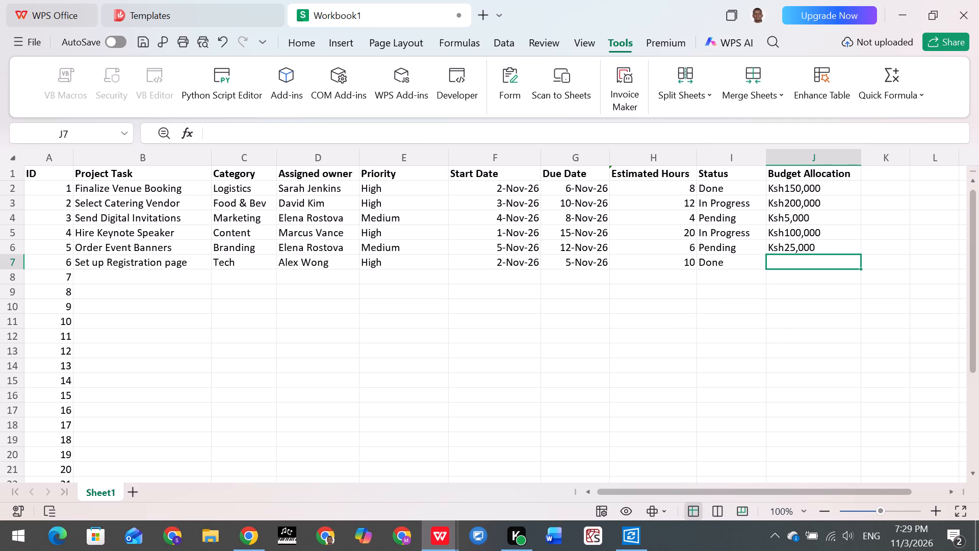
Enter Ksh0 as the budget allocation for ID 6 in cell J7.
key(k)
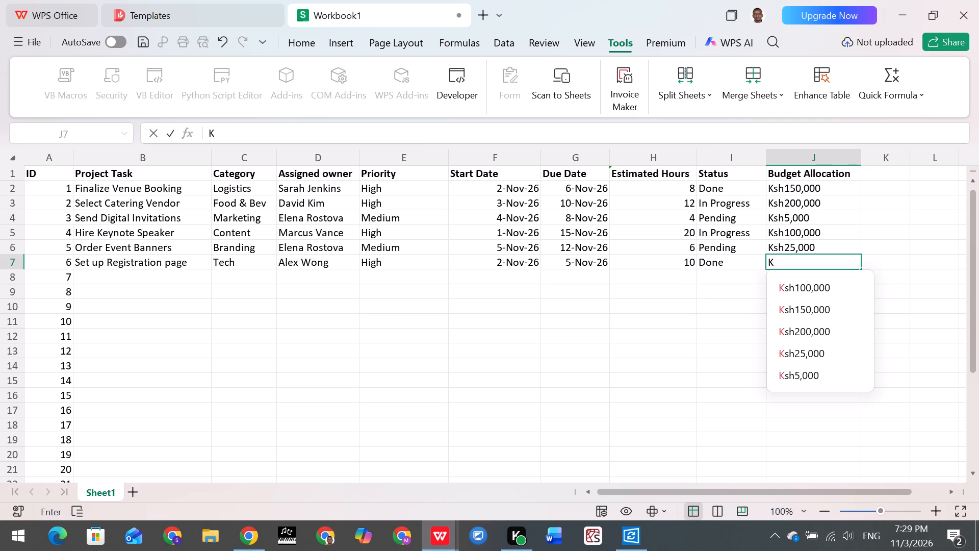
text(sh)
key(0)
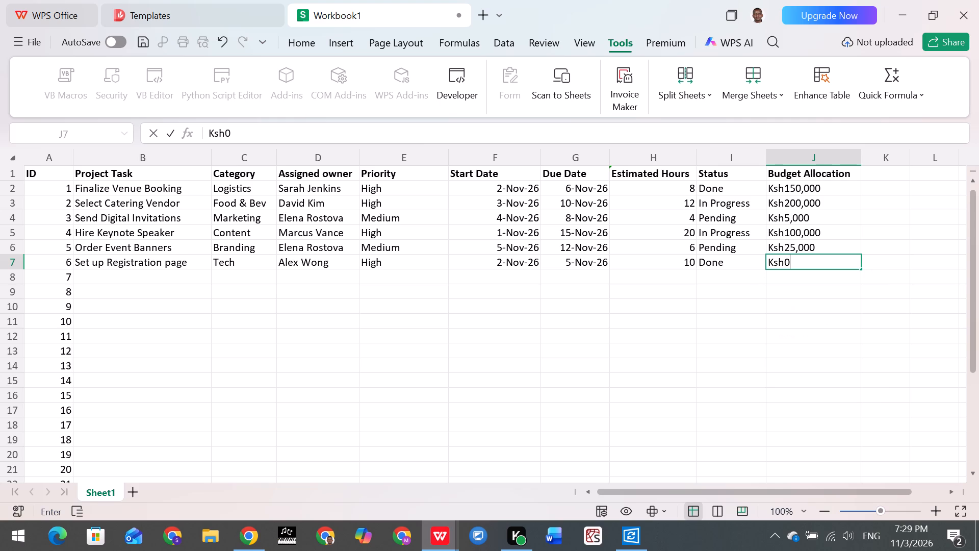
Enter Draft Event Schedule as the project task for ID 7 in cell B8.
click(161, 277)
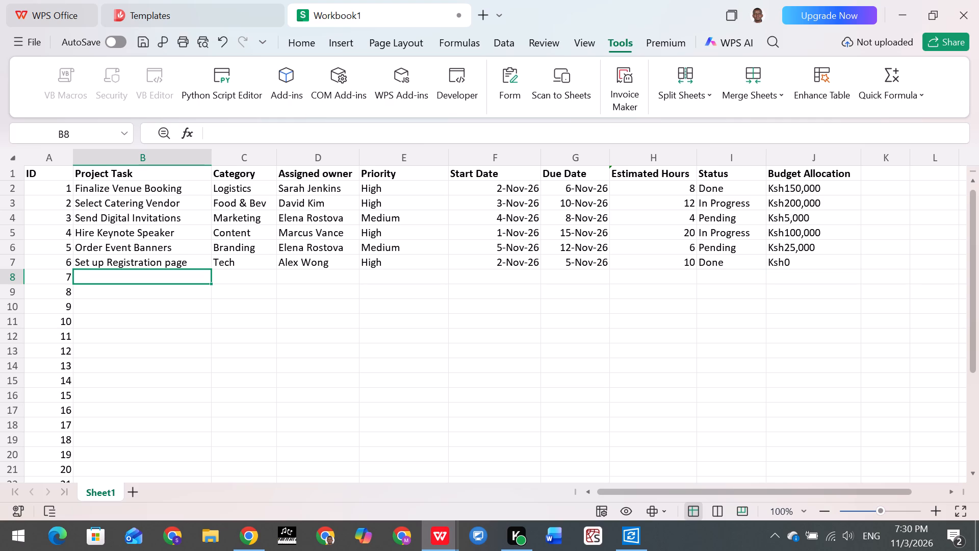
key(d)
text(raft)
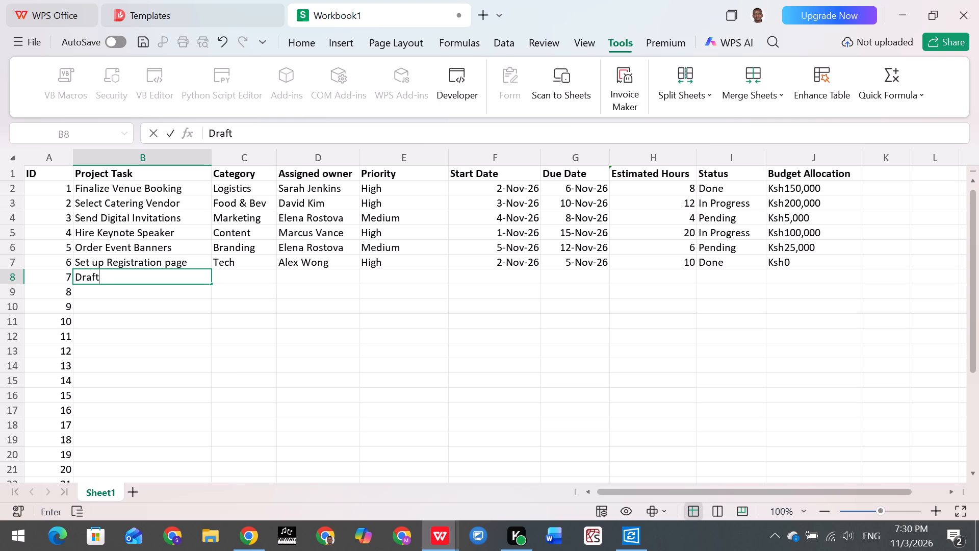
key(space)
key(e)
text(vent)
key(s)
text(chedule)
key(Tab)
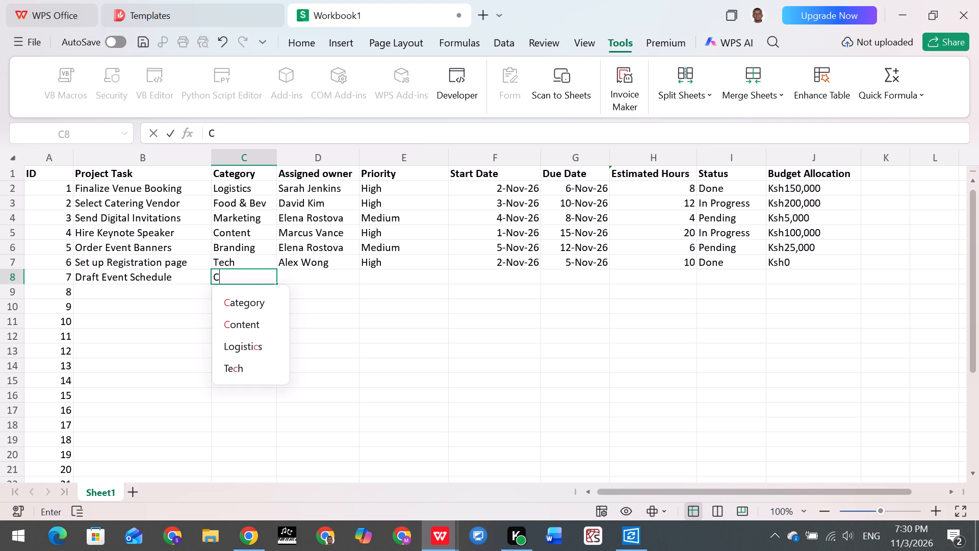
Enter Content as the category for ID 7 in cell C8.
click(238, 318)
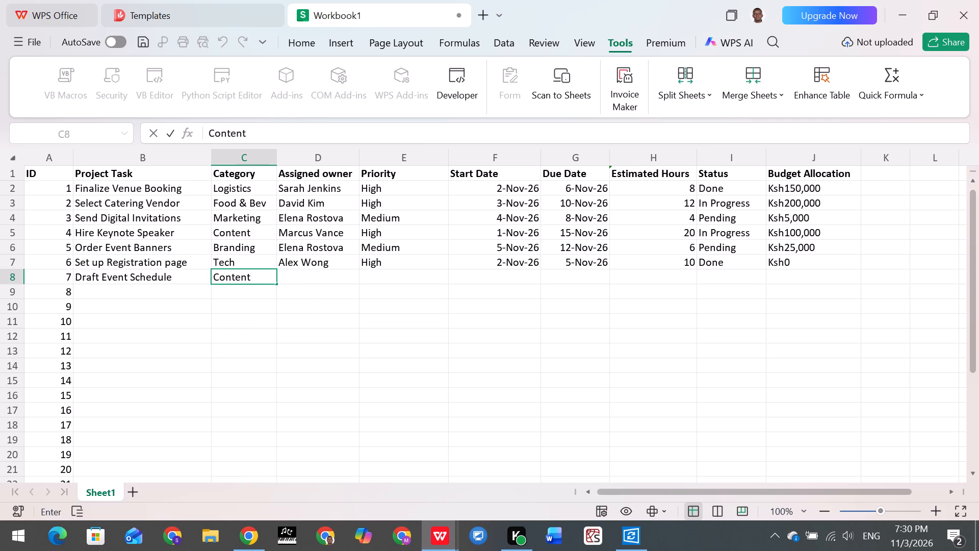
For ID 7, enter the same assigned owner as ID 4 in cell D8 and Low as the priority in cell E8.
key(Tab)
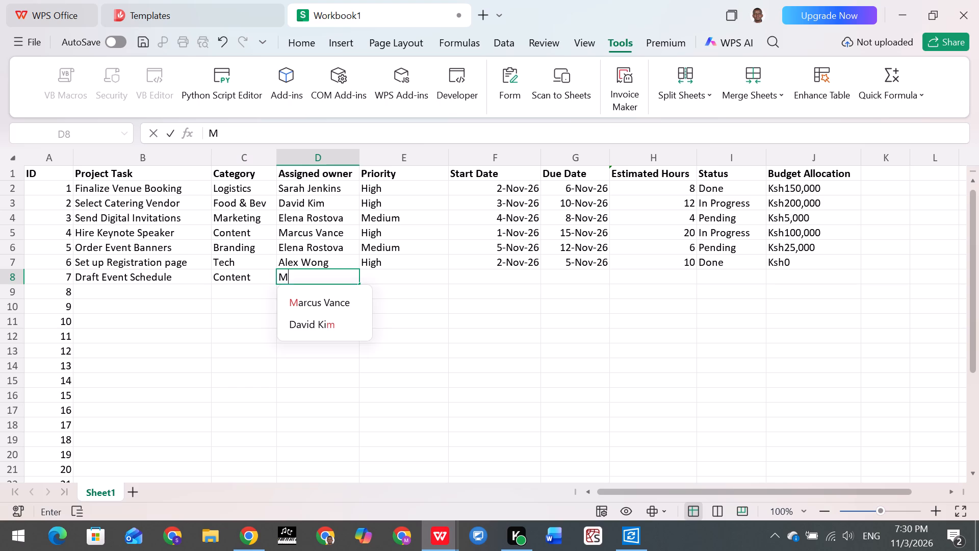
click(317, 306)
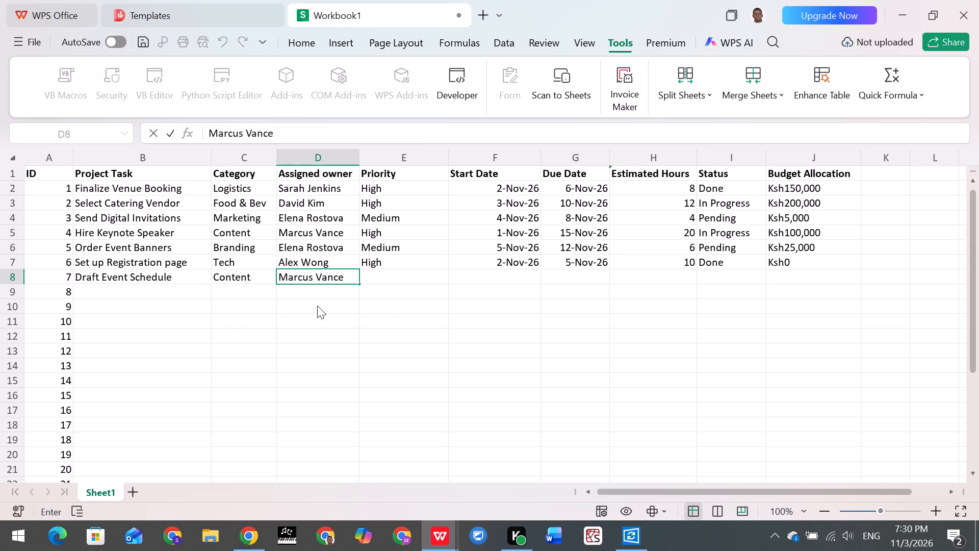
key(Tab)
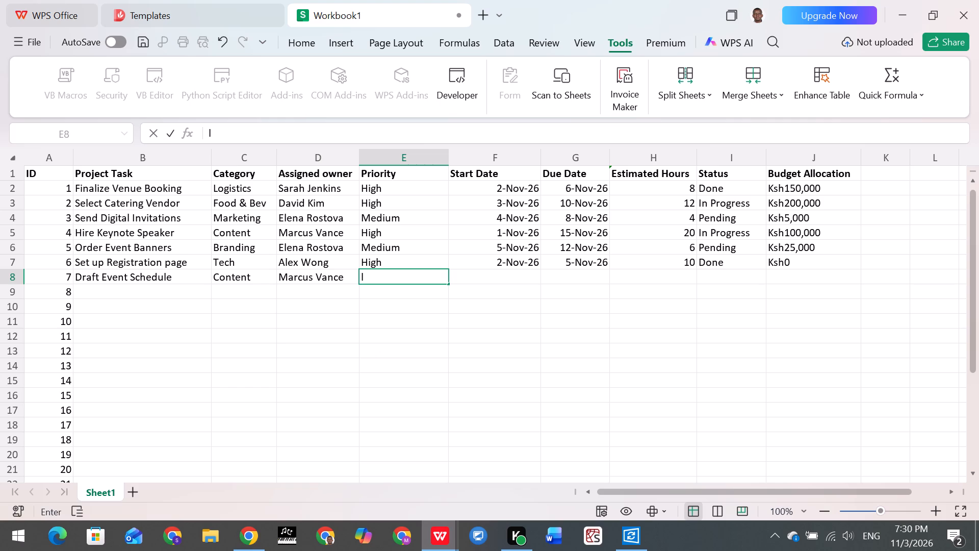
key(l)
key(Tab)
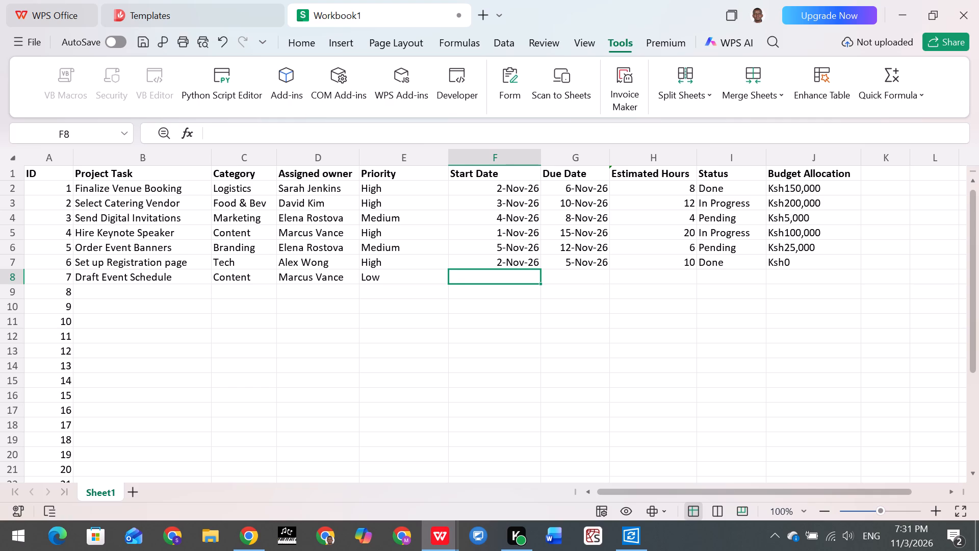
Enter 06-Nov-2026 as the start date for ID 7 in cell F8.
text(06-)
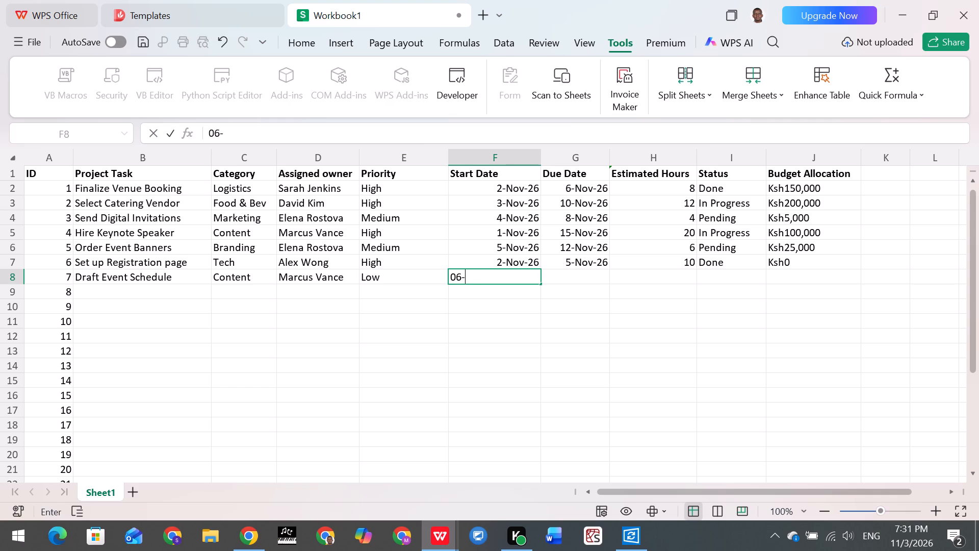
key(n)
text(ov)
key(minus)
text(2026)
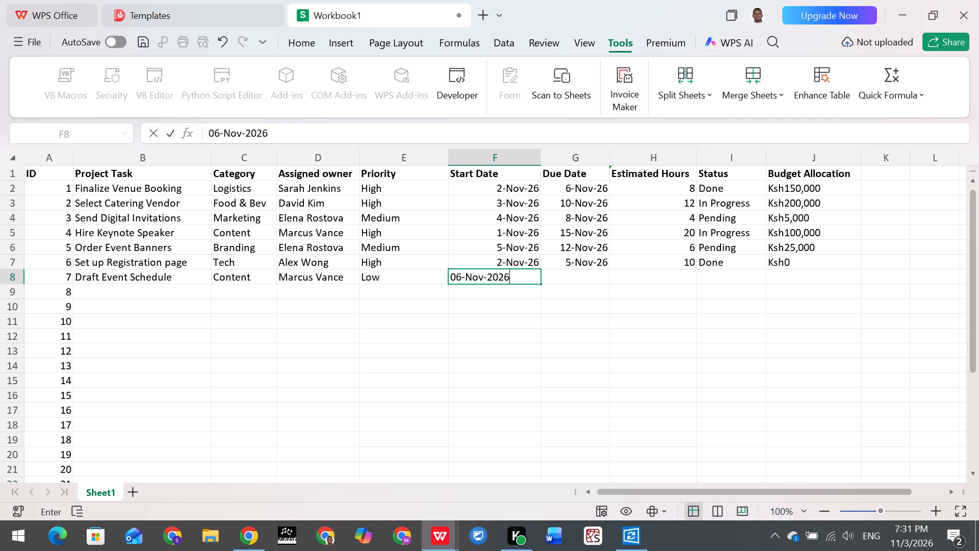
key(Tab)
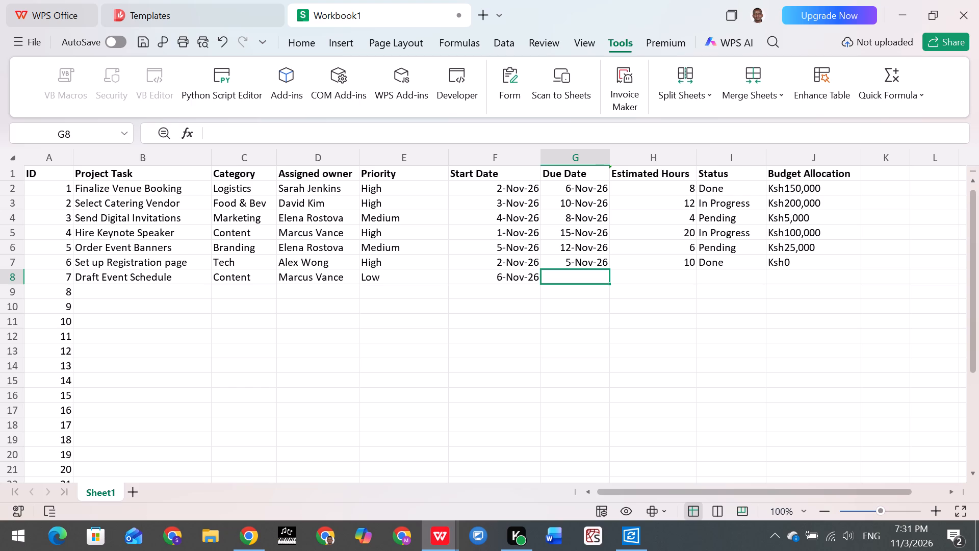
Enter 13-Nov-2026 as the due date for ID 7 in cell G8.
text(13)
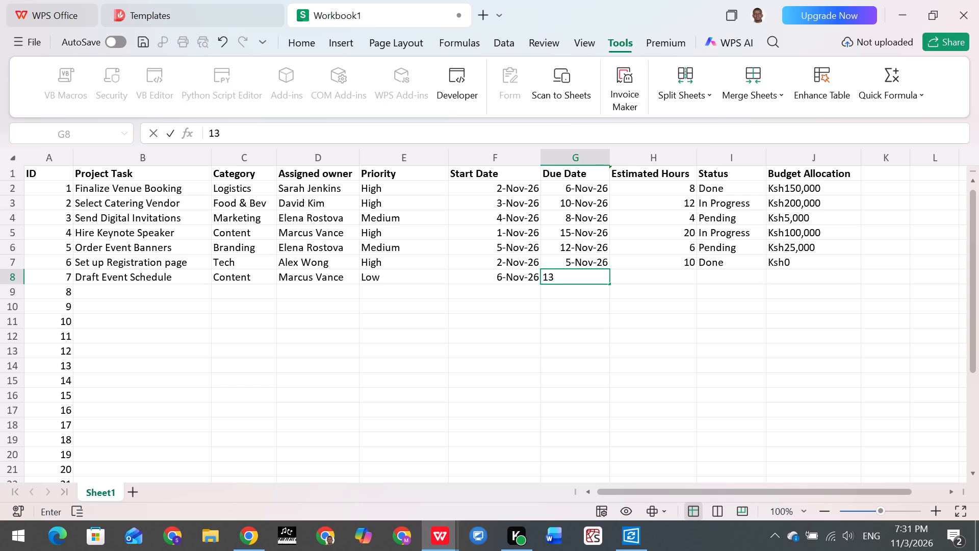
key(minus)
key(n)
key(BackSpace)
key(n)
text(ov)
key(minus)
key(2)
text(026)
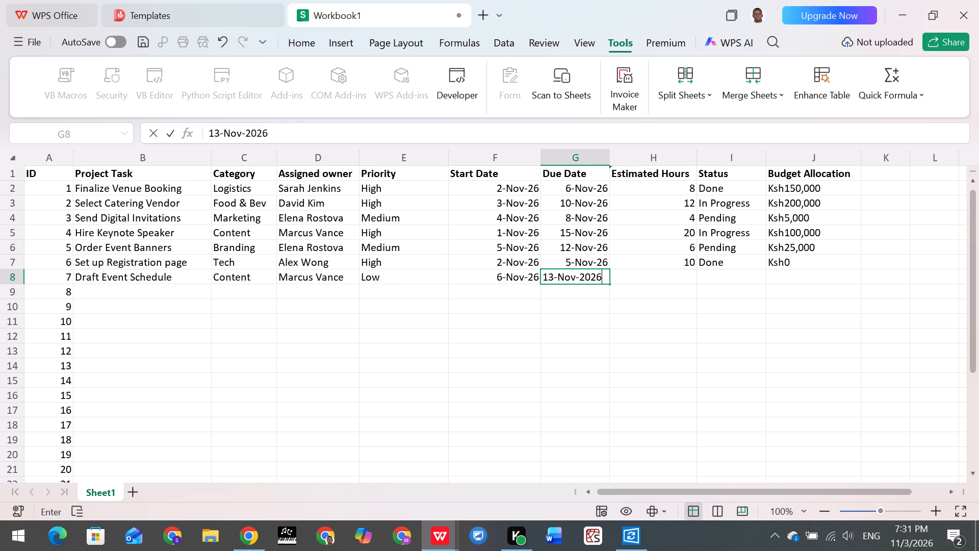
key(Tab)
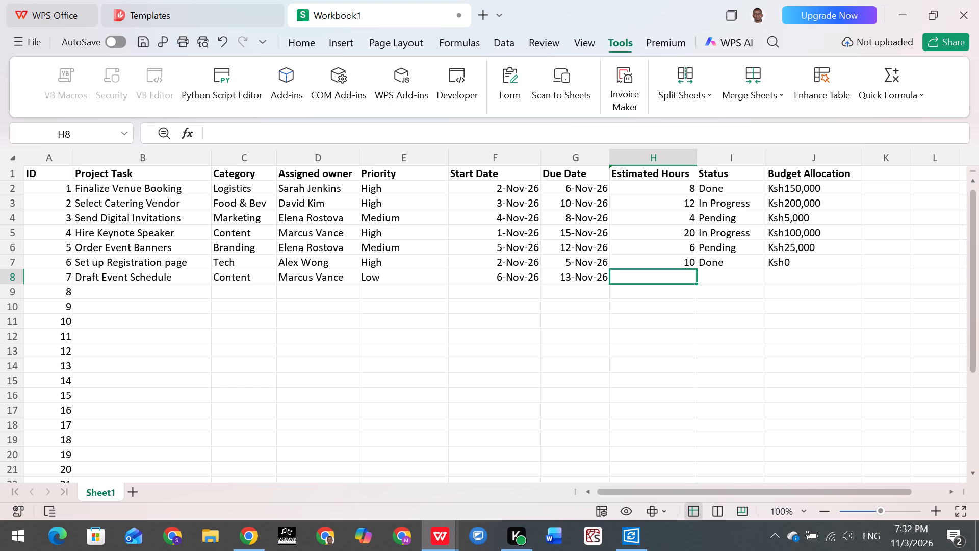
For ID 7, enter 5 estimated hours in cell H8 and Pending as the status in cell I8.
key(5)
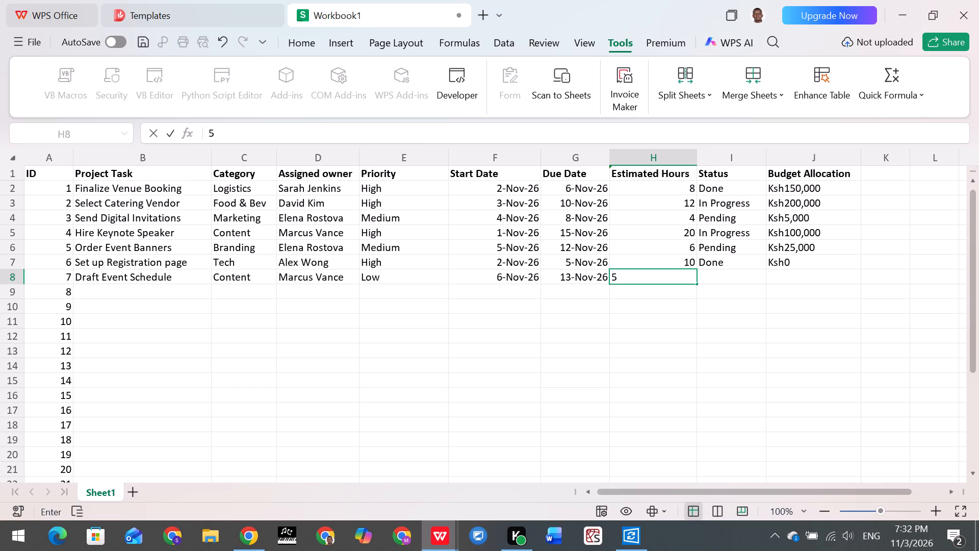
key(Tab)
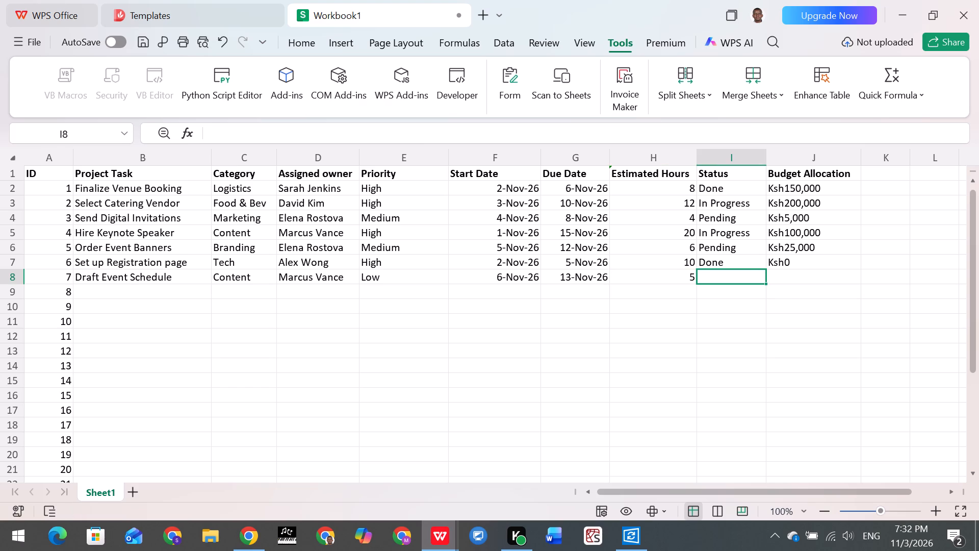
key(p)
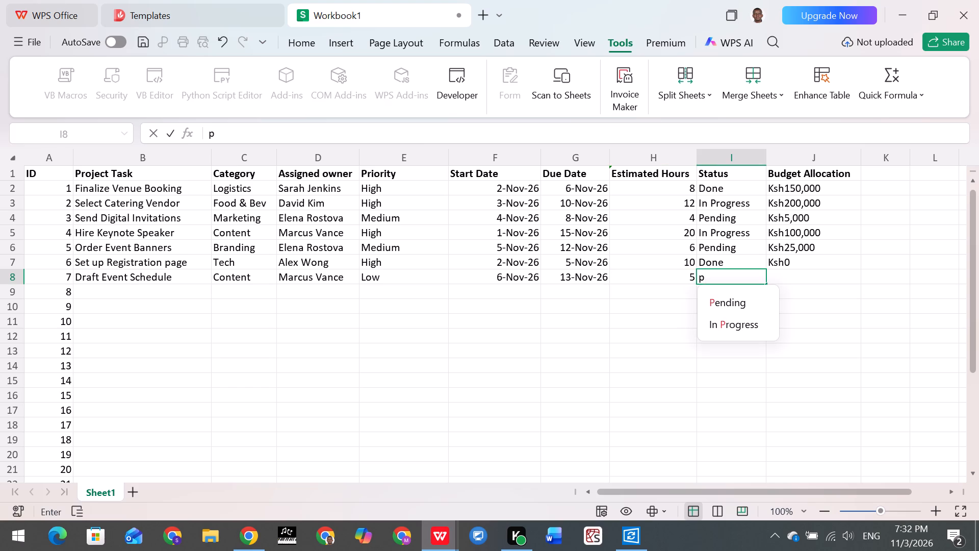
click(728, 299)
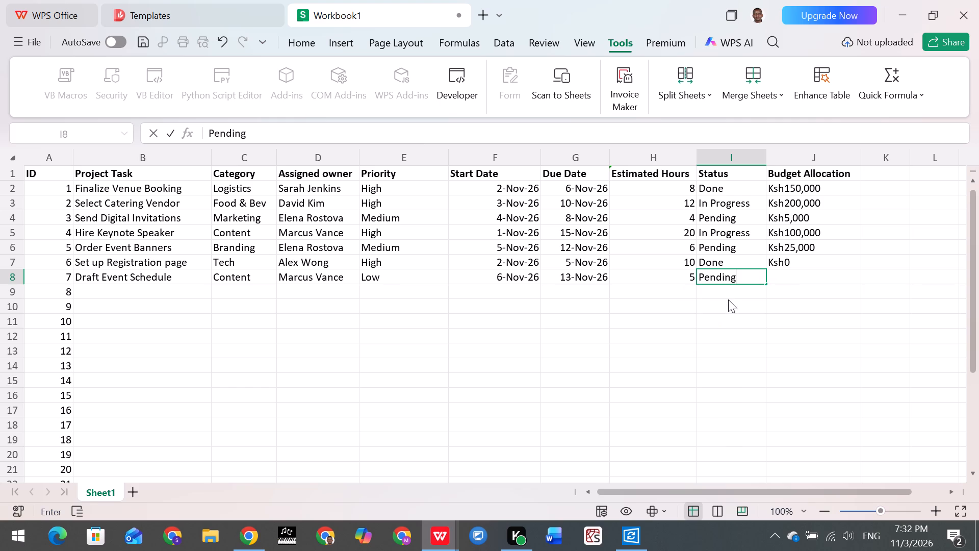
Enter the budget allocation for ID 7 in cell J8, starting with the Ksh prefix.
click(780, 275)
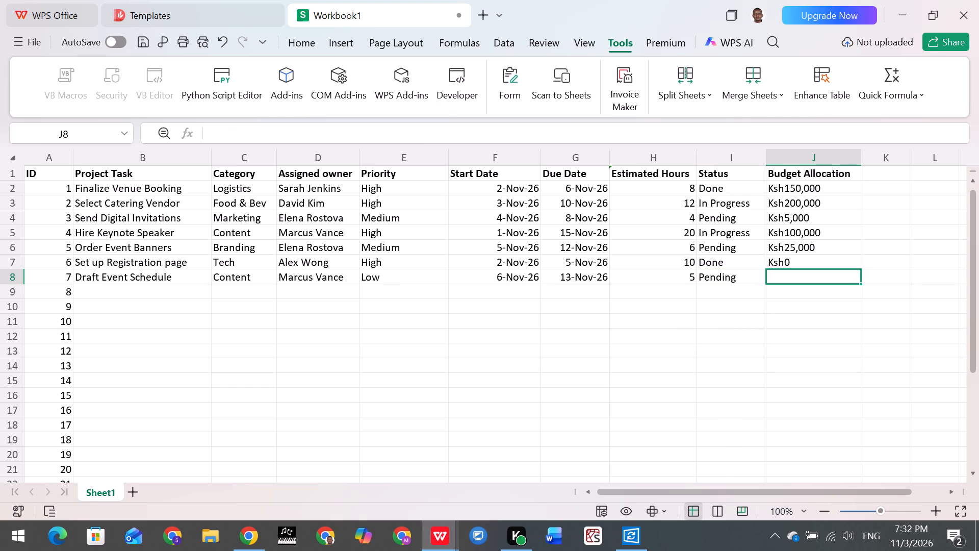
key(k)
text(sh)
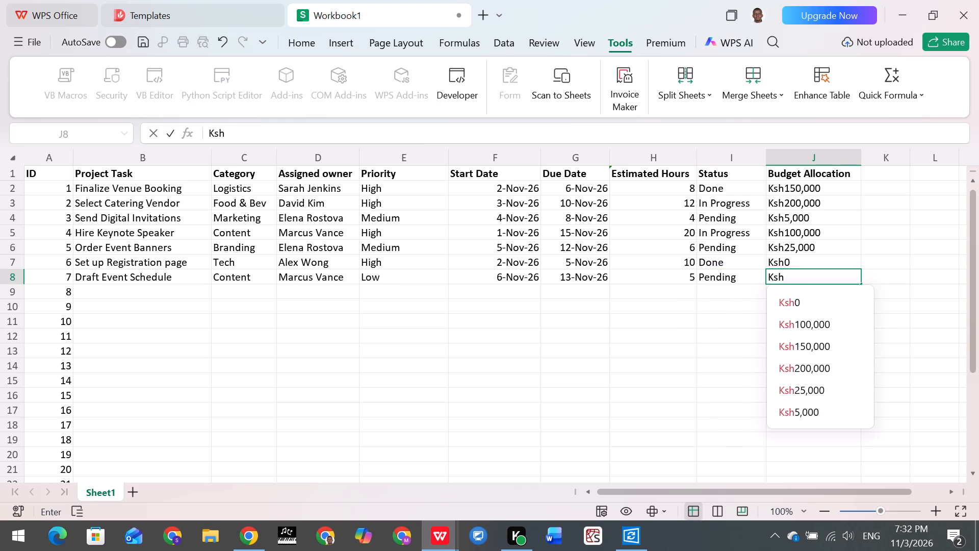
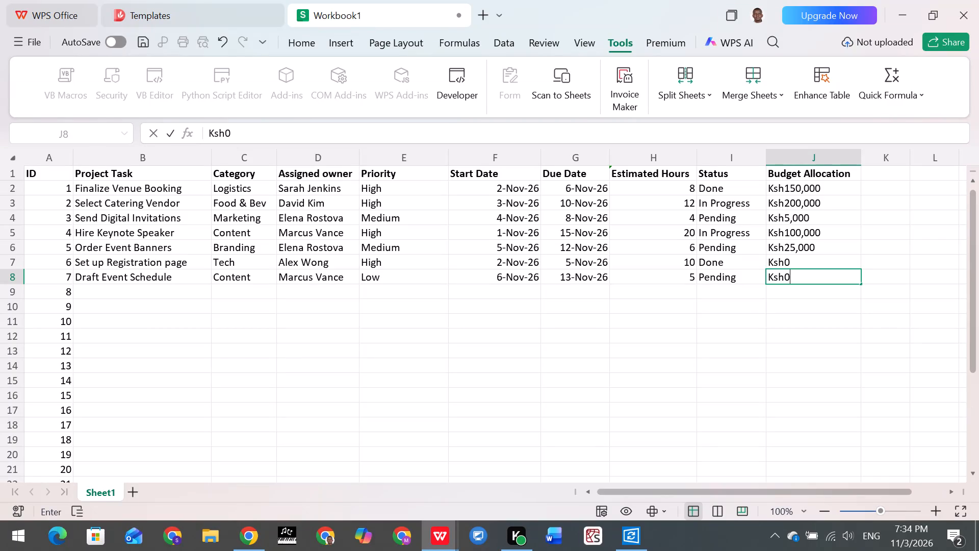
Enter Rent Av Equipment as the project task for ID 8 in cell B9.
click(122, 293)
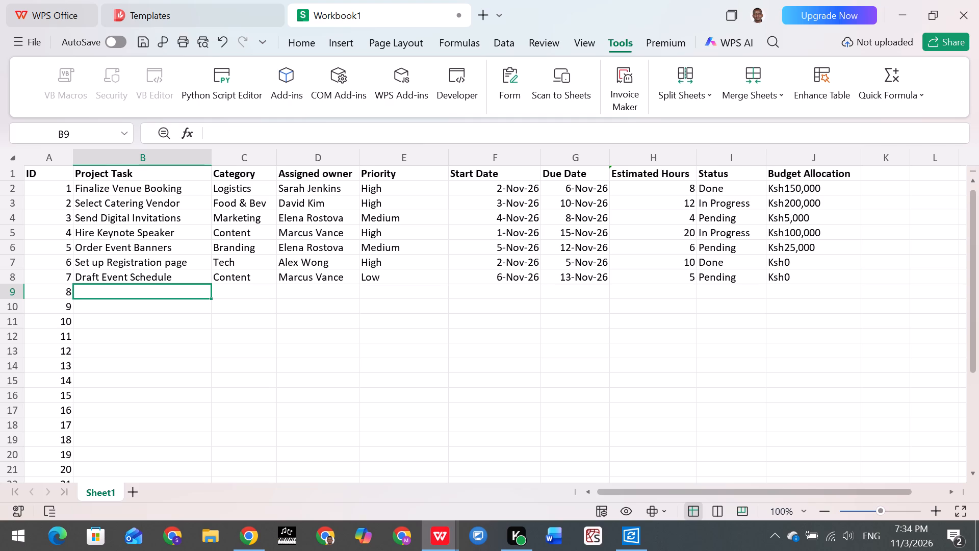
key(r)
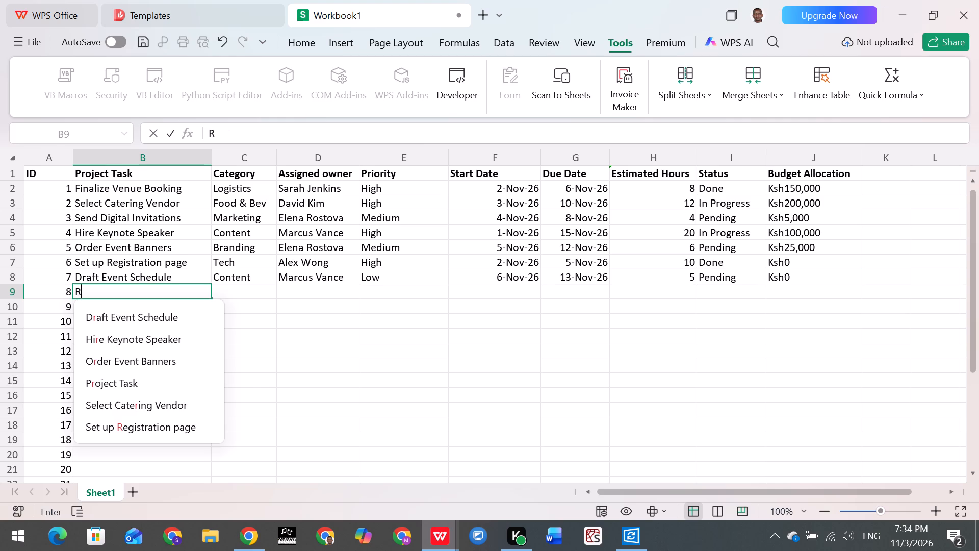
text(ent)
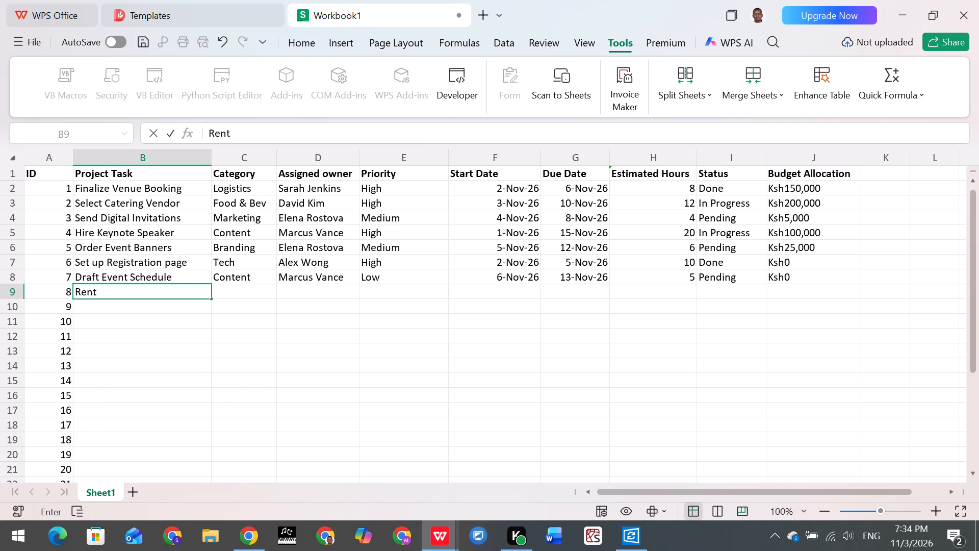
key(space)
key(a)
key(v)
key(space)
key(e)
text(quip)
text(ment)
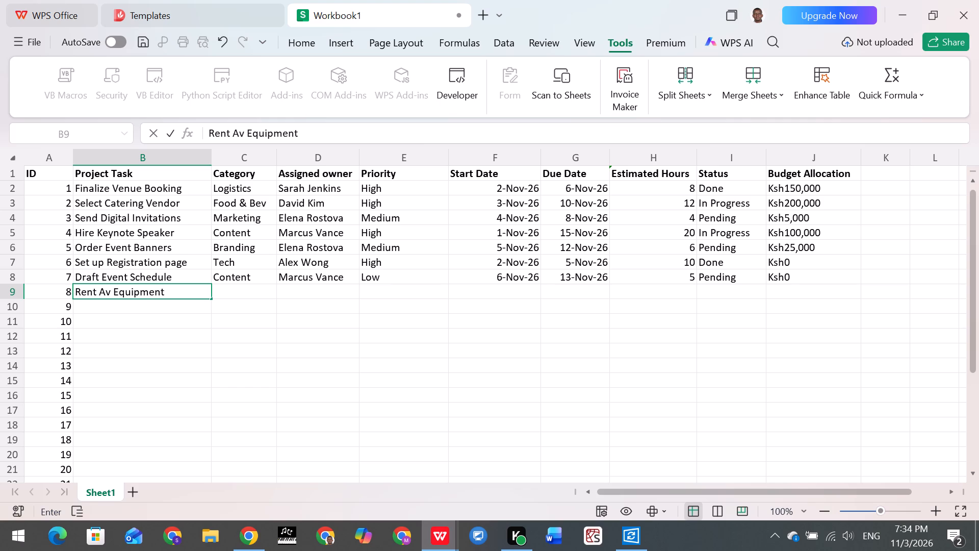
key(Tab)
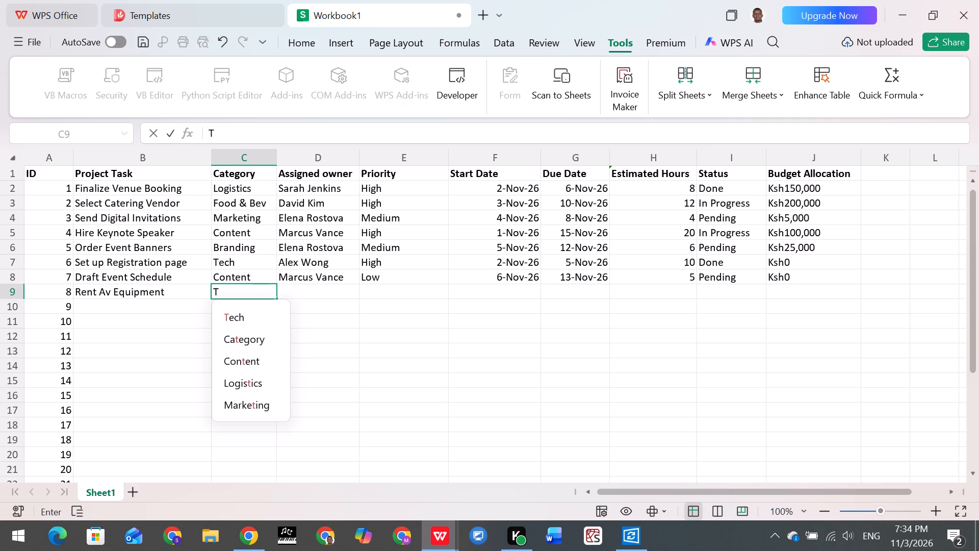
For ID 8, enter Tech as the category in cell C9 and the same assigned owner as ID 6 in cell D9.
click(230, 317)
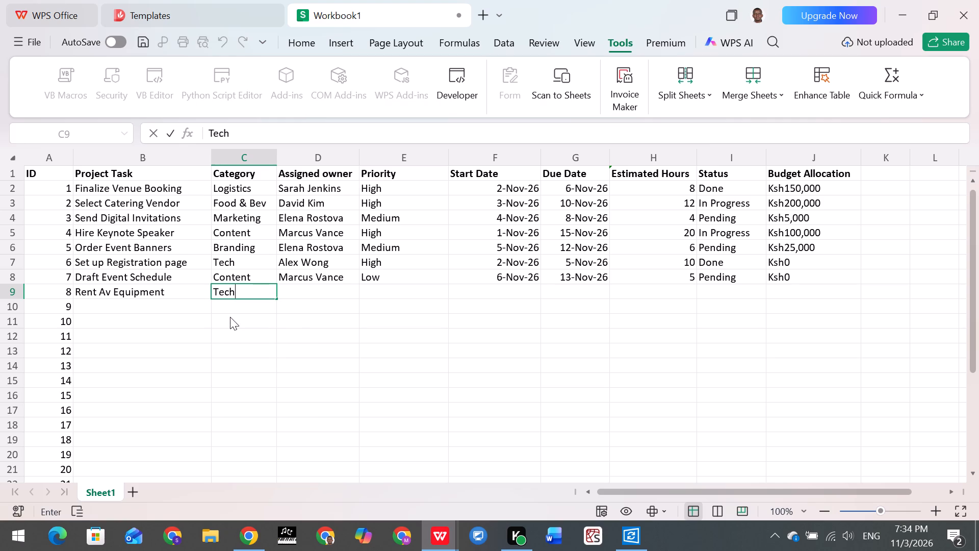
key(Tab)
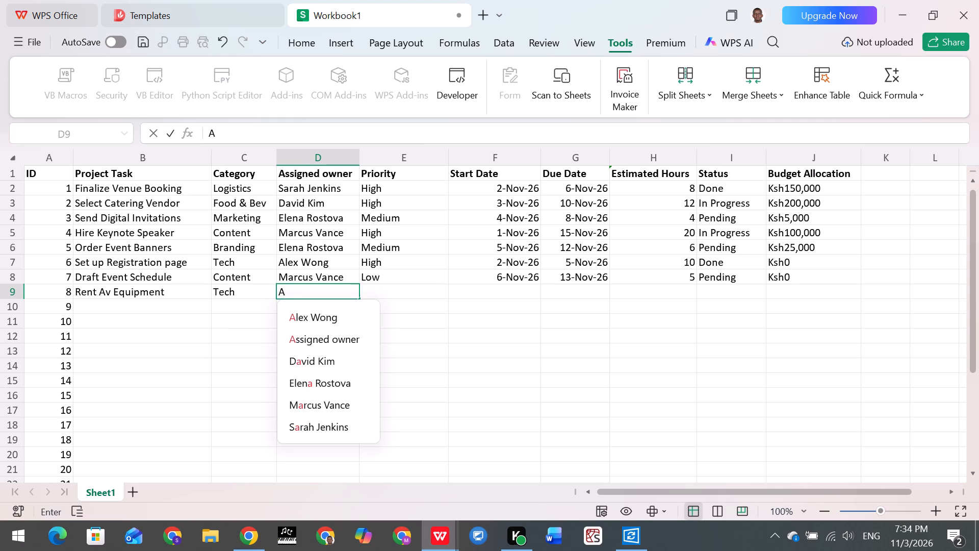
click(297, 318)
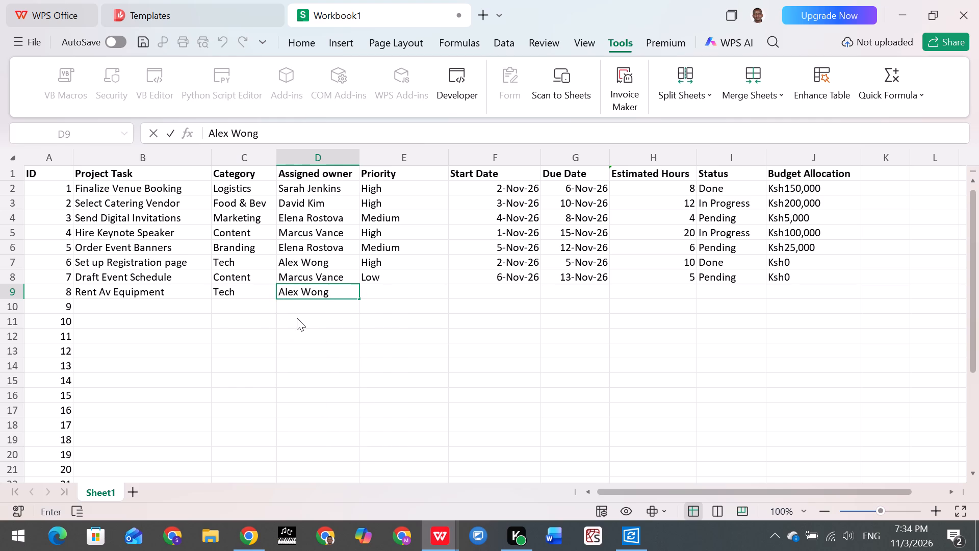
key(Tab)
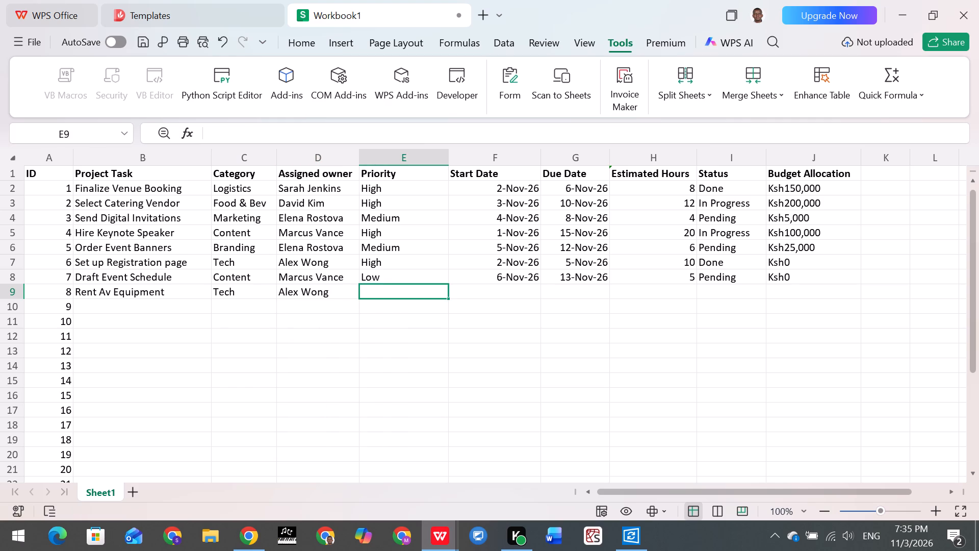
Enter High as the priority for ID 8 in cell E9.
key(h)
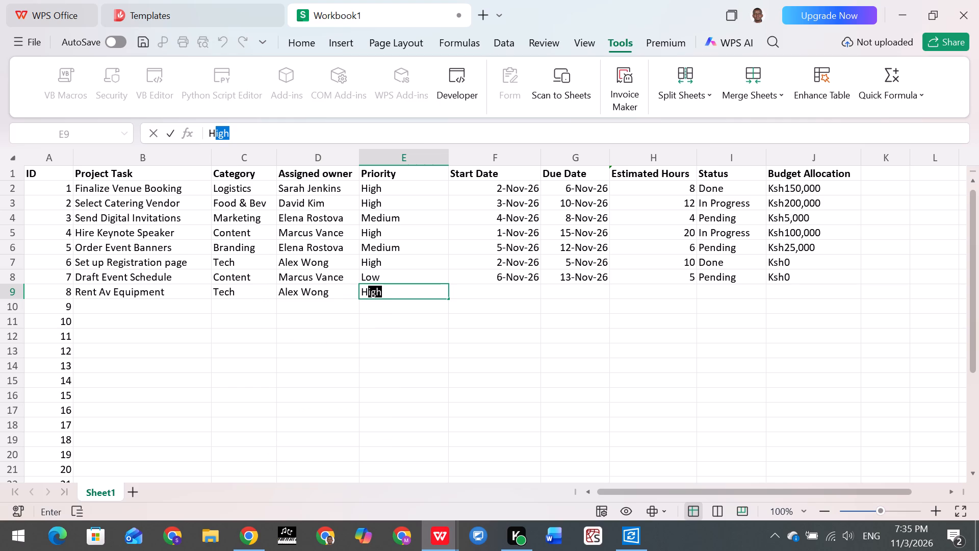
key(Tab)
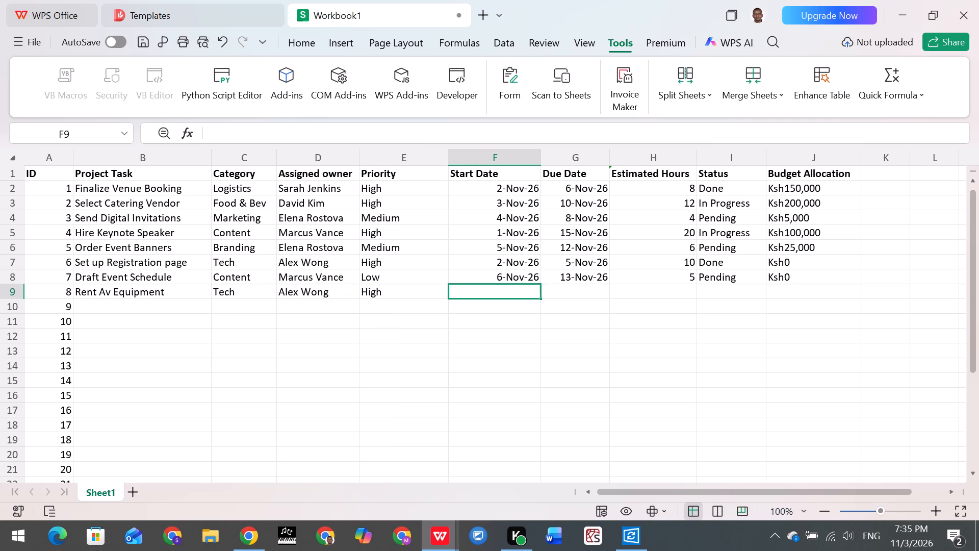
Enter 05-Nov-2026 as the start date for ID 8 in cell F9.
text(05)
key(minus)
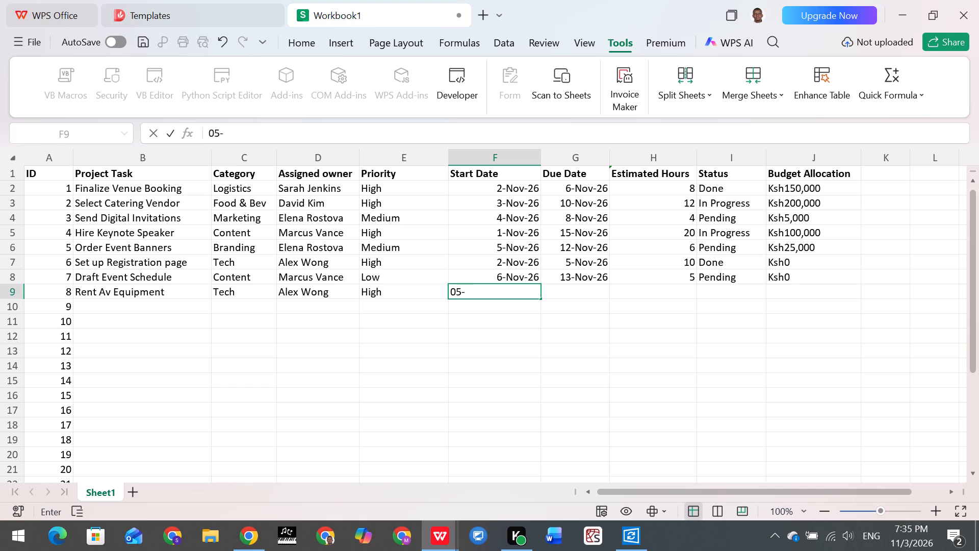
key(n)
key(BackSpace)
key(n)
text(ov)
key(minus)
text(20)
text(26)
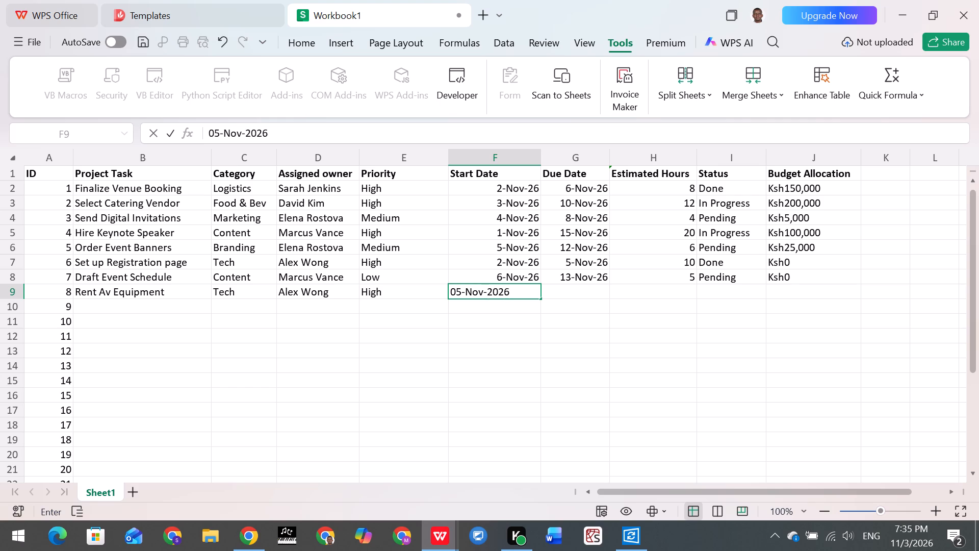
key(Tab)
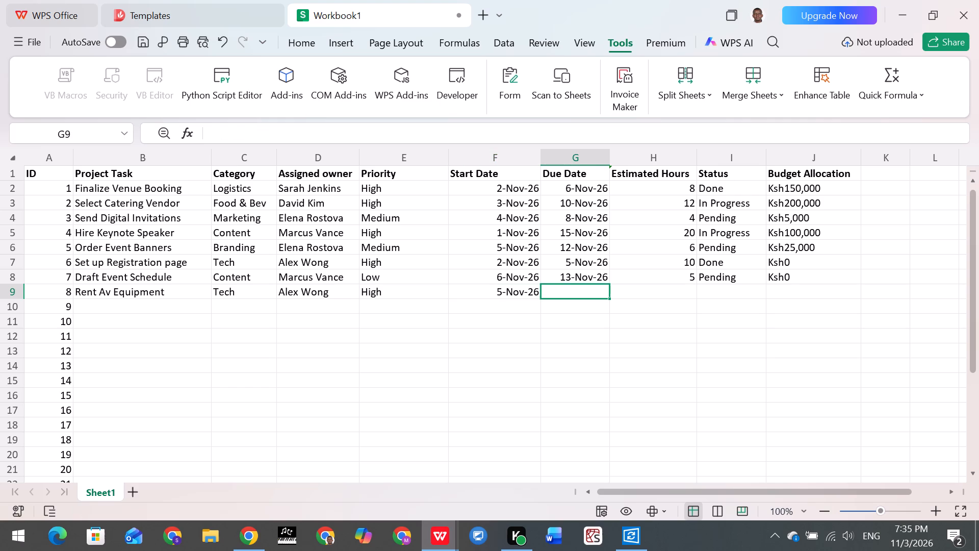
Enter 11-Nov-2026 as the due date for ID 8 in cell G9.
text(11)
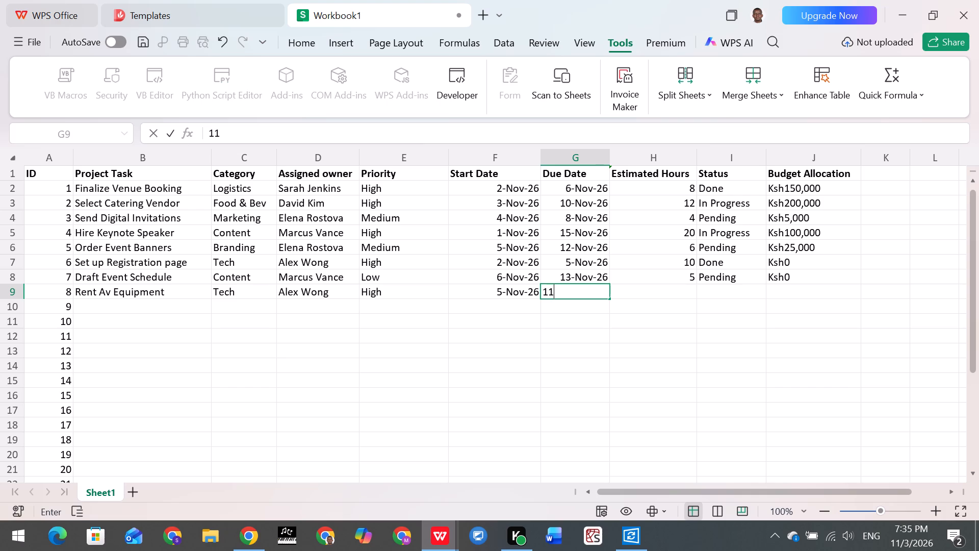
key(minus)
key(BackSpace)
key(minus)
key(n)
key(BackSpace)
key(n)
text(ov)
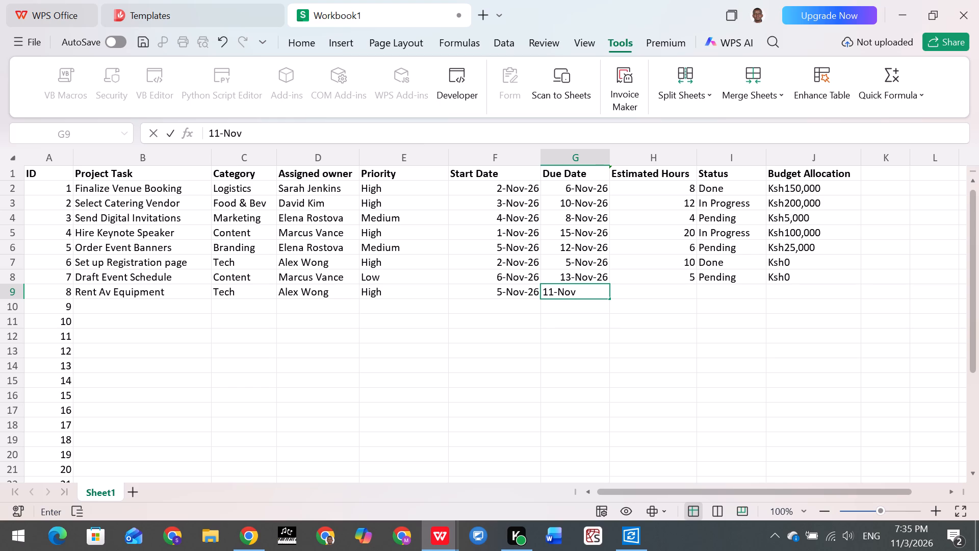
key(minus)
text(2026)
key(Tab)
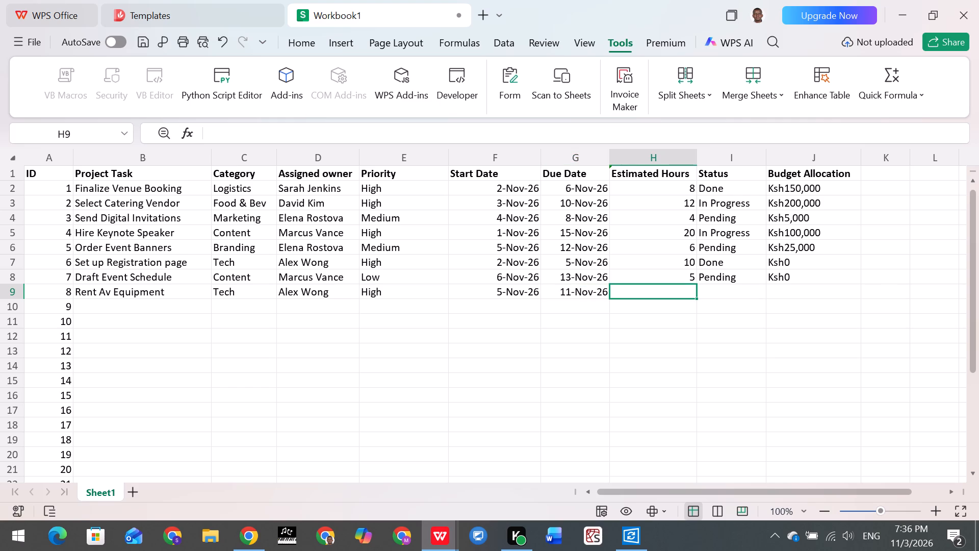
For ID 8, enter 8 estimated hours in cell H9 and In Progress as the status in cell I9.
key(8)
key(Tab)
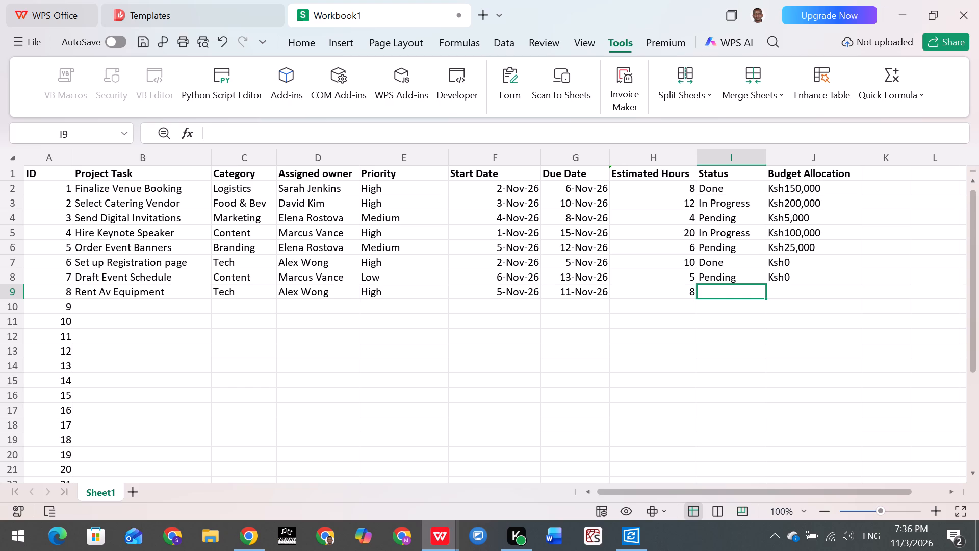
key(i)
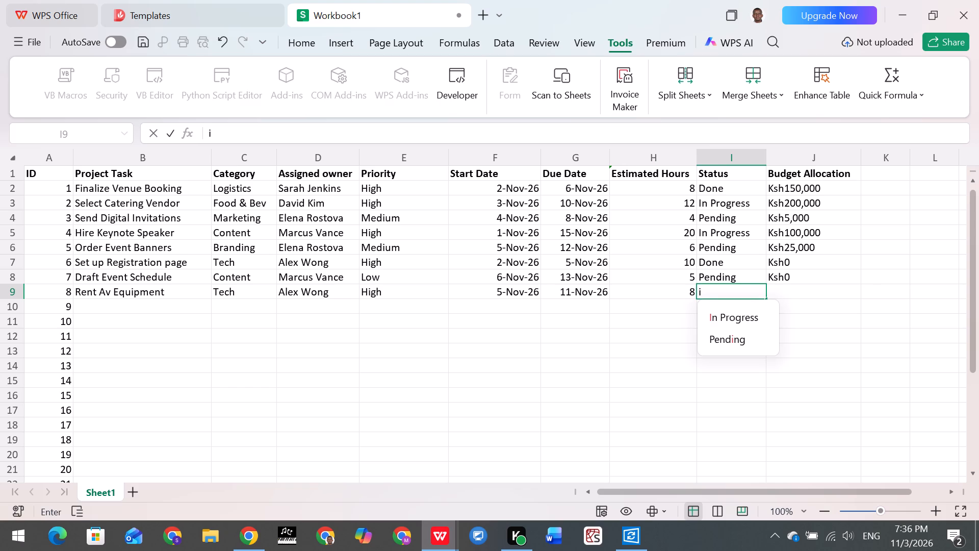
click(749, 313)
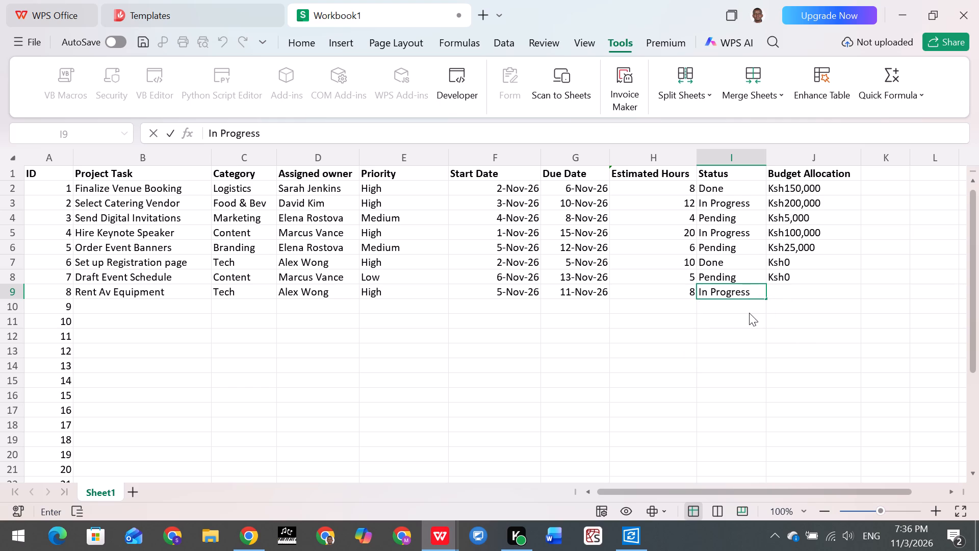
key(Tab)
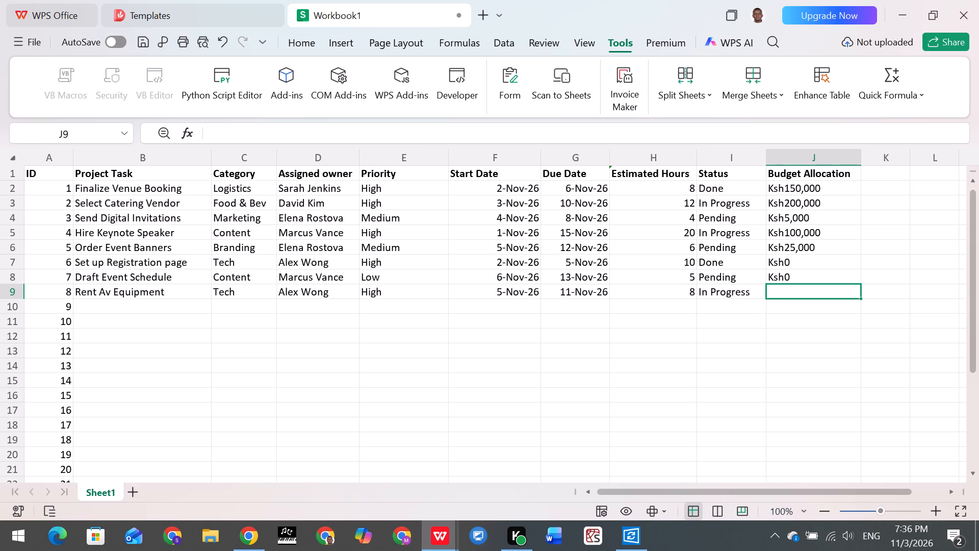
Enter Ksh45,000 as the budget allocation for ID 8 in cell J9.
text(sh)
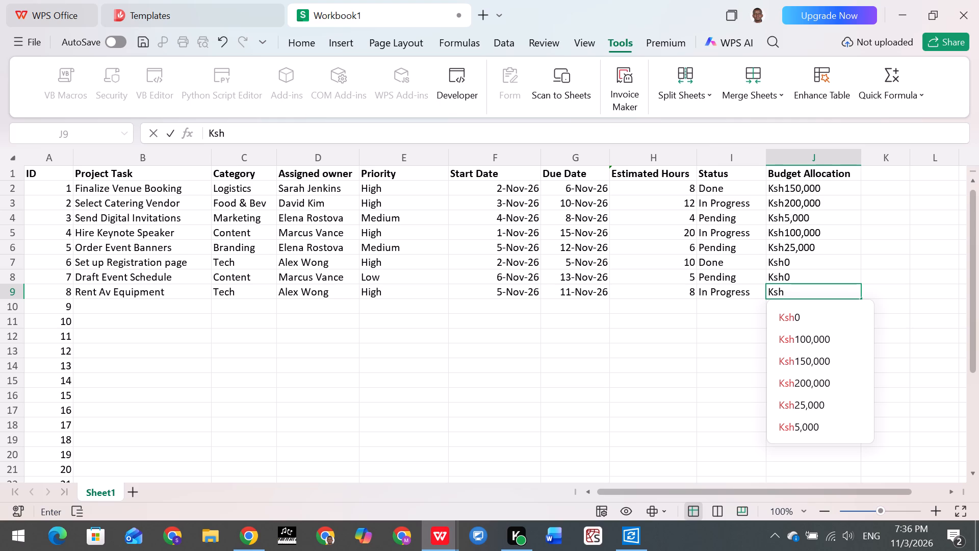
text(45)
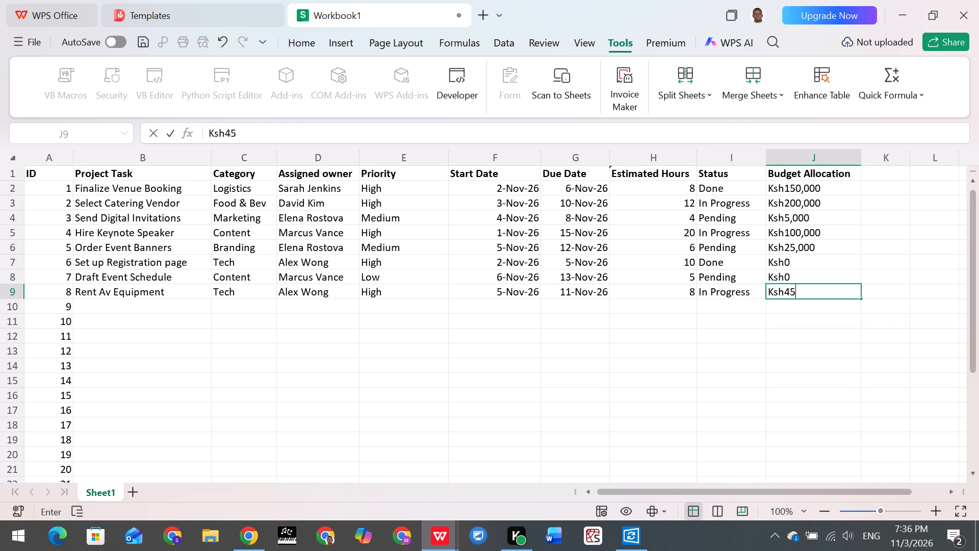
key(comma)
text(000)
Enter Arrange Security Staff as the project task for ID 9 in cell B10.
click(187, 308)
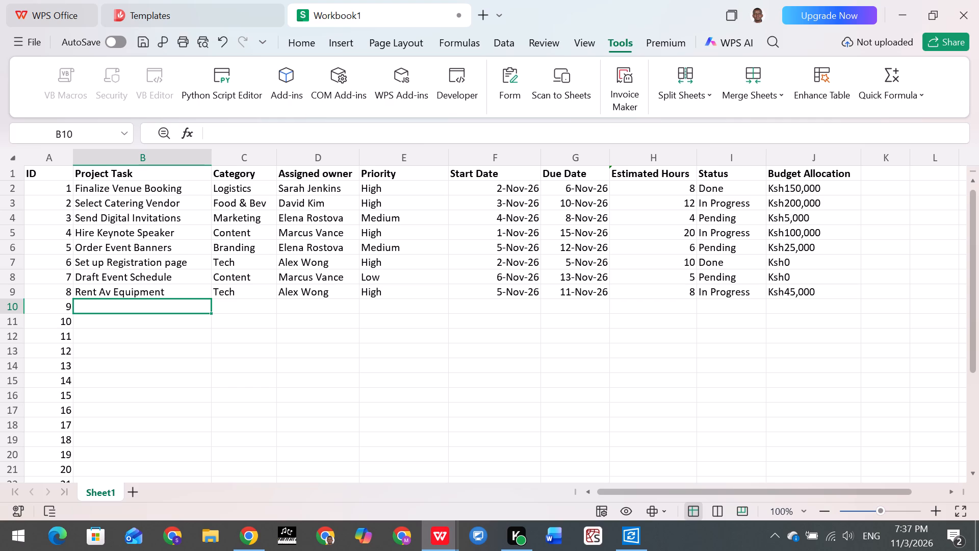
key(a)
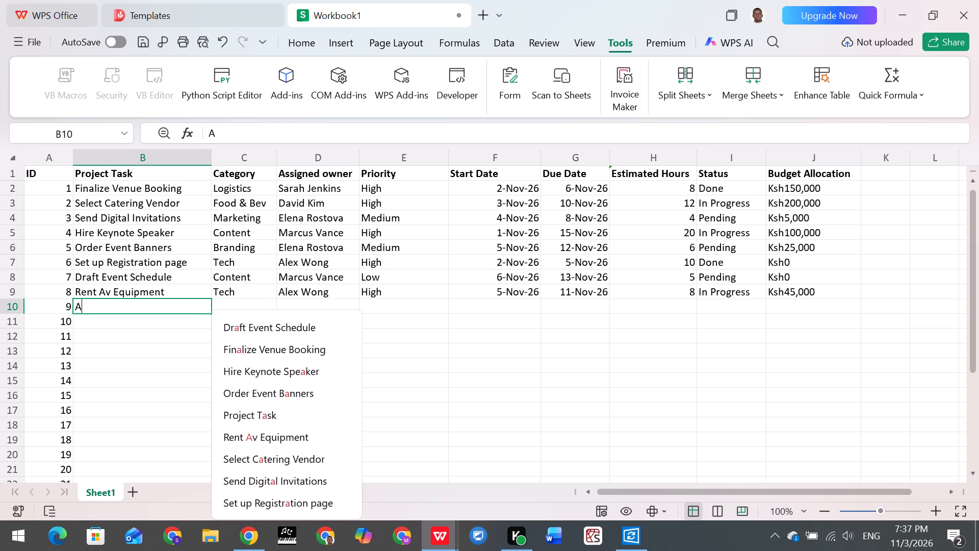
text(rra)
text(nf)
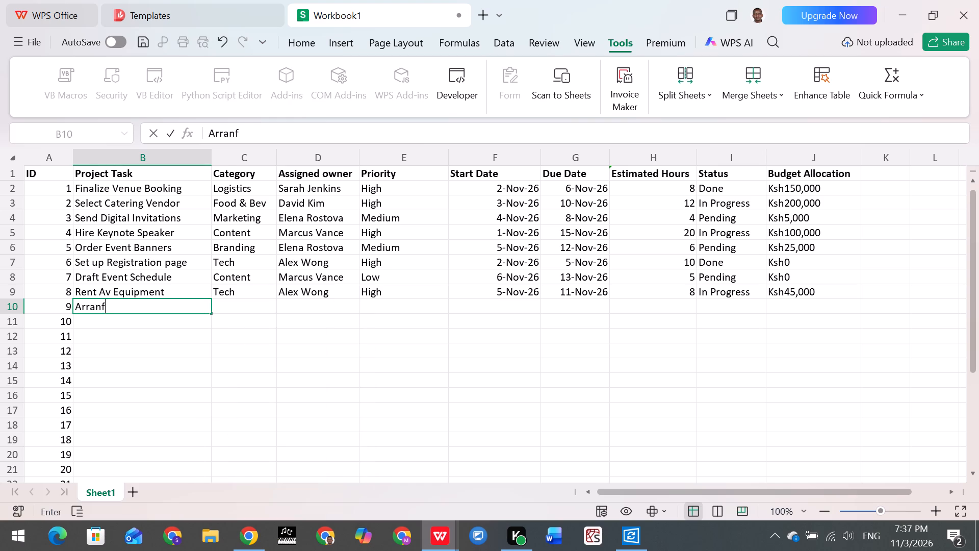
key(BackSpace)
text(ge)
key(space)
key(s)
key(e)
text(curity)
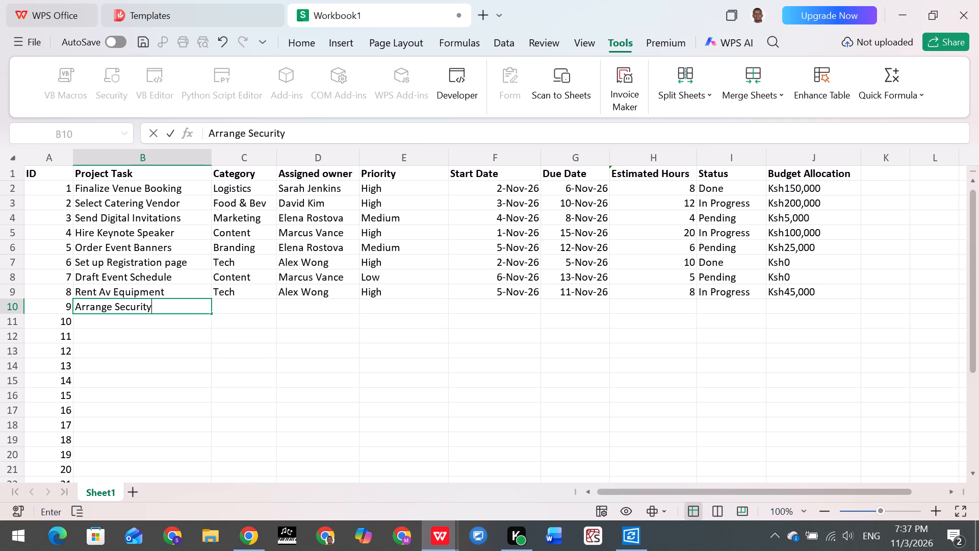
key(space)
key(s)
key(BackSpace)
key(s)
text(aff)
key(Tab)
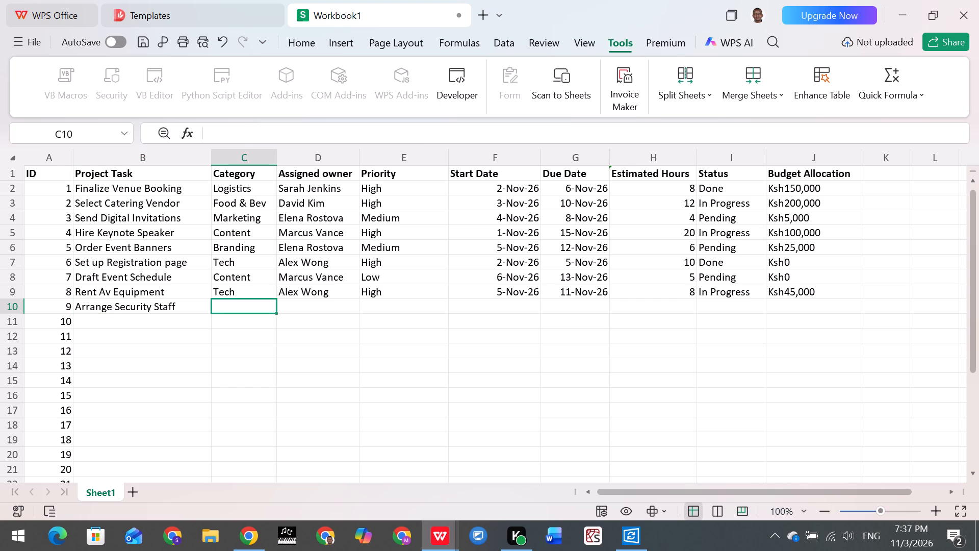
For ID 9, enter Logistics as the category in cell C10 and the same assigned owner as ID 1 in cell D10.
key(l)
key(Tab)
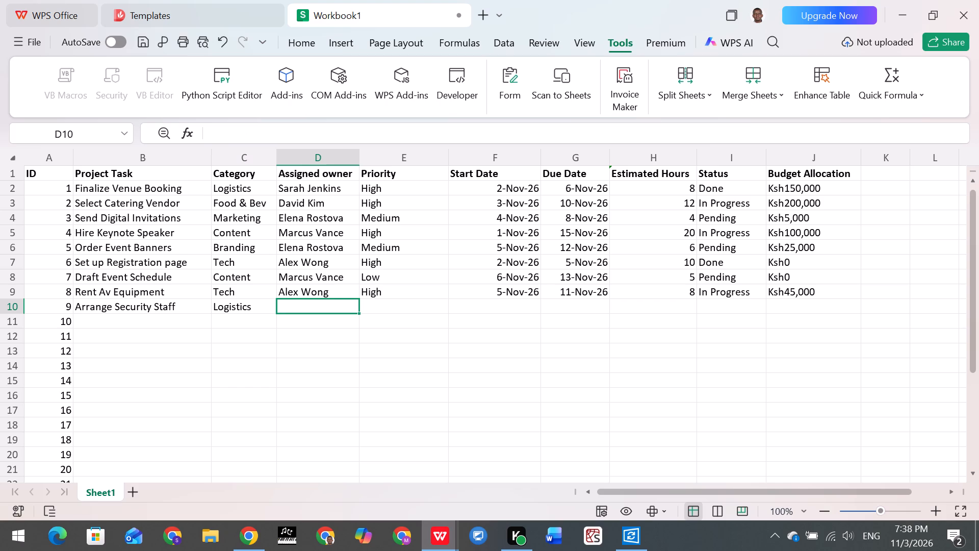
key(s)
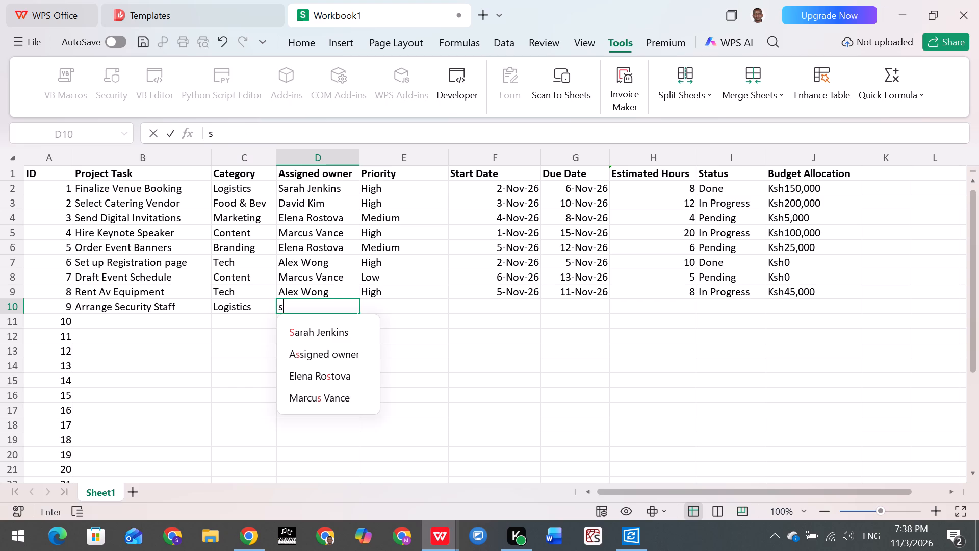
click(311, 332)
key(Tab)
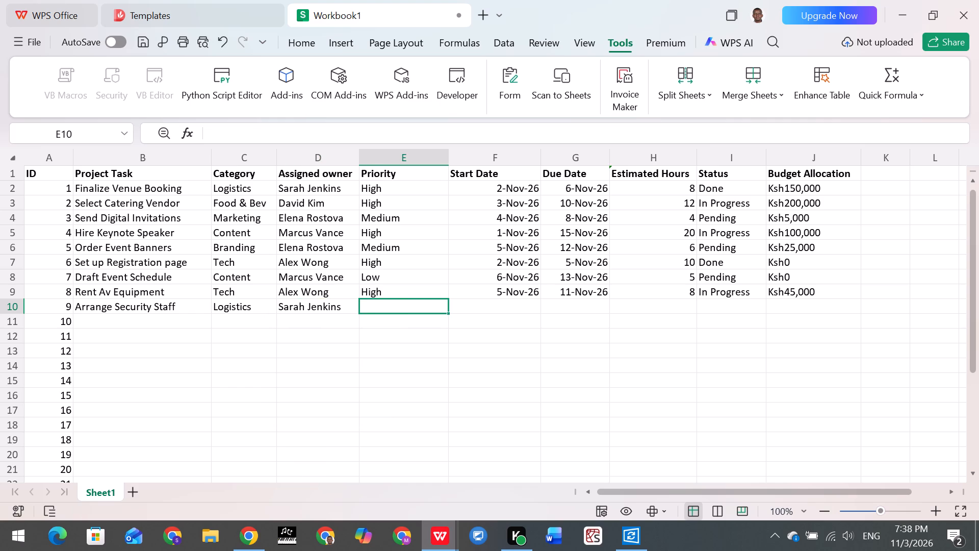
Enter Medium as the priority for ID 9 in cell E10.
key(m)
key(Tab)
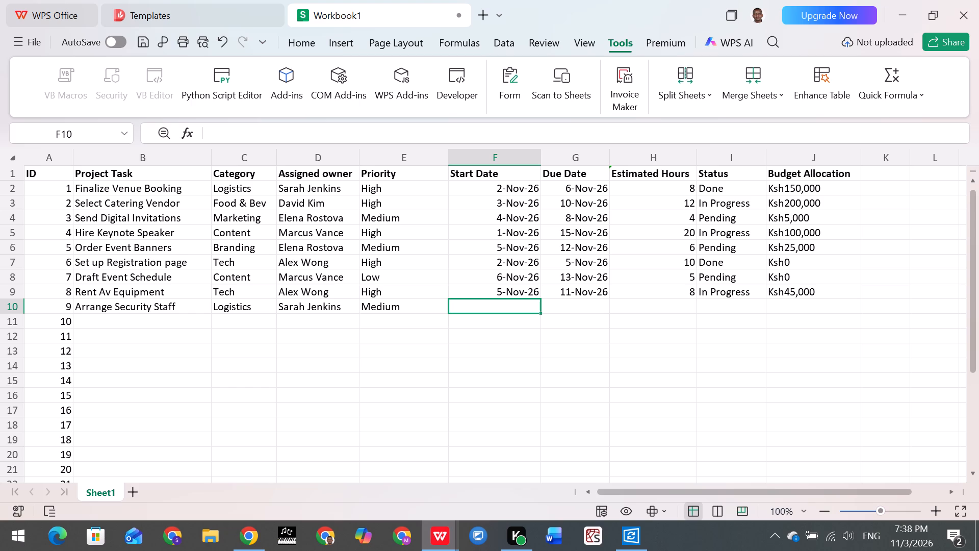
Enter 09-Nov-2026 as the start date for ID 9 in cell F10.
text(09)
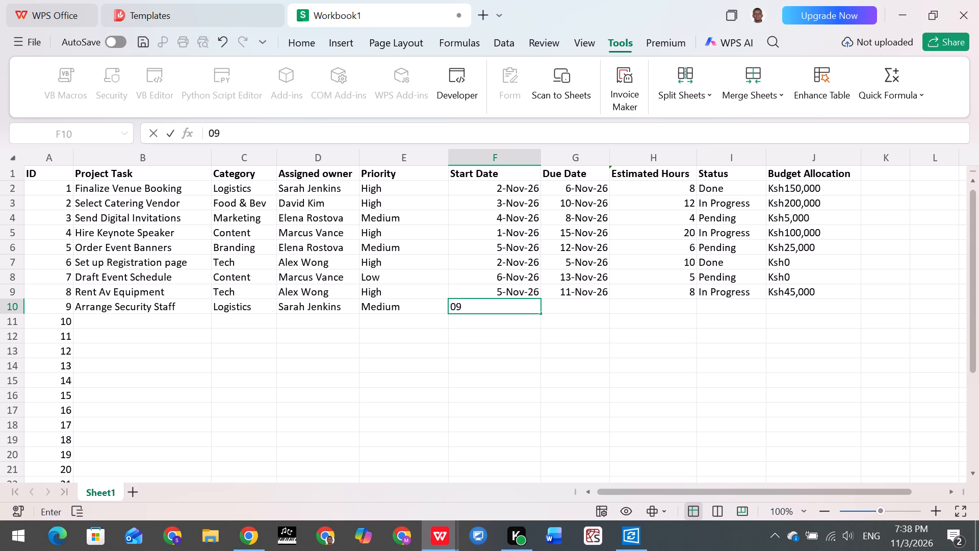
key(minus)
key(n)
text(ov)
key(minus)
text(2026)
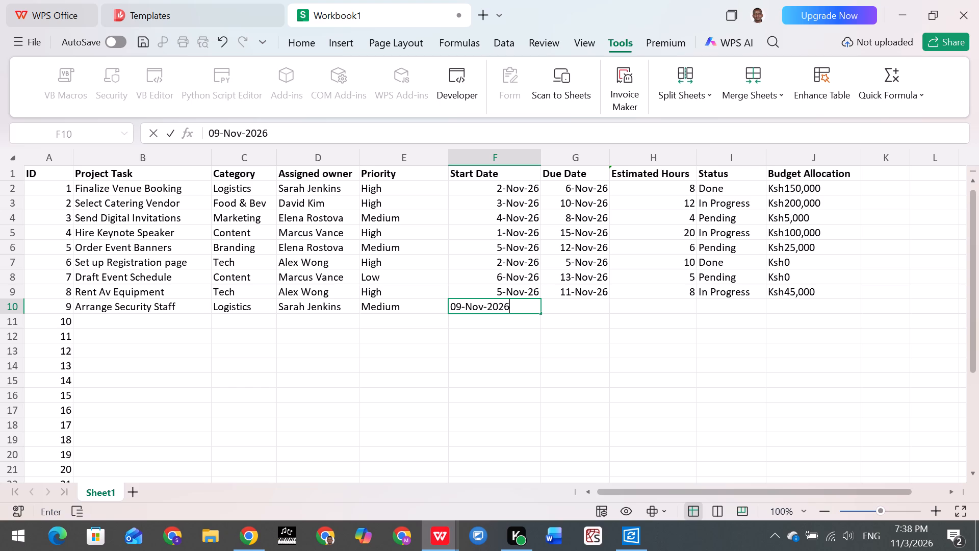
key(Tab)
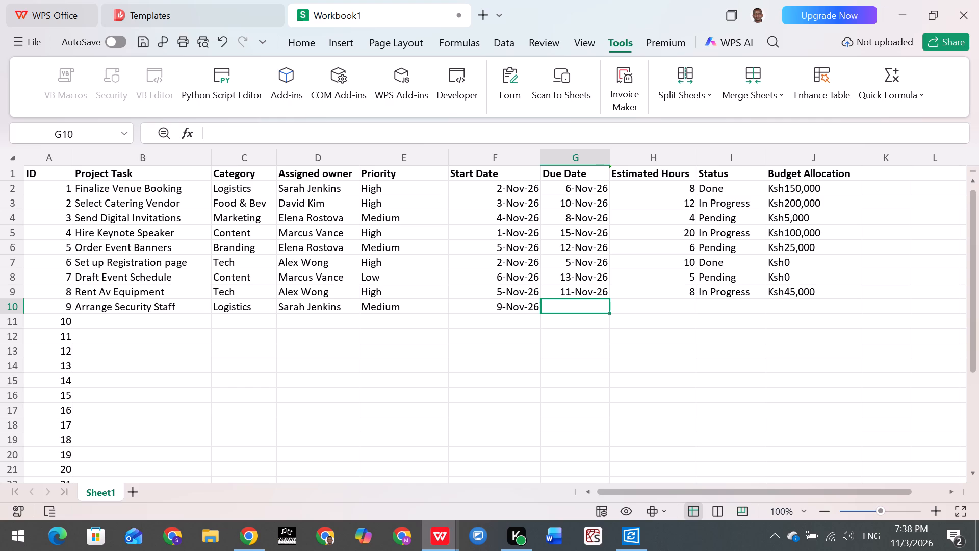
Enter 16-Nov-2026 as the due date for ID 9 in cell G10.
key(1)
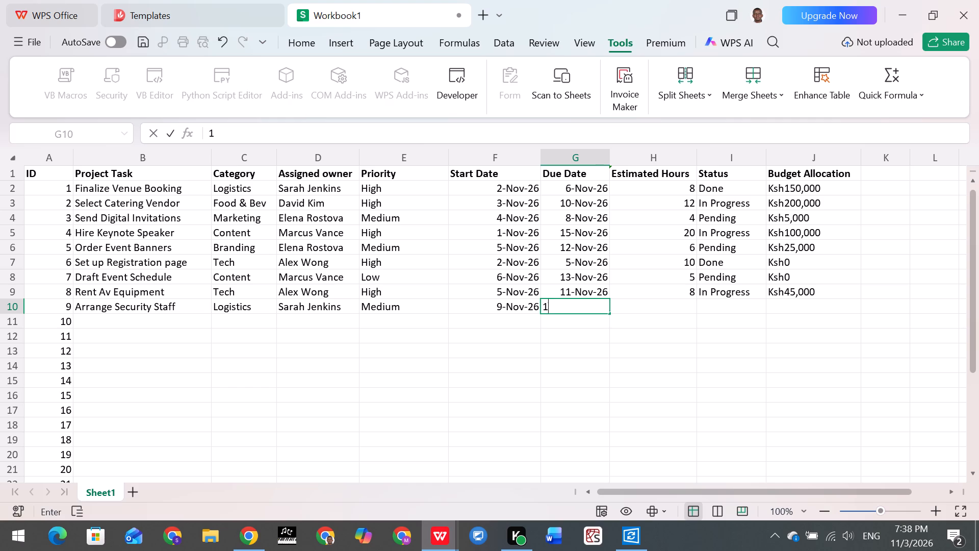
key(6)
key(minus)
key(n)
text(ov)
key(minus)
text(2026)
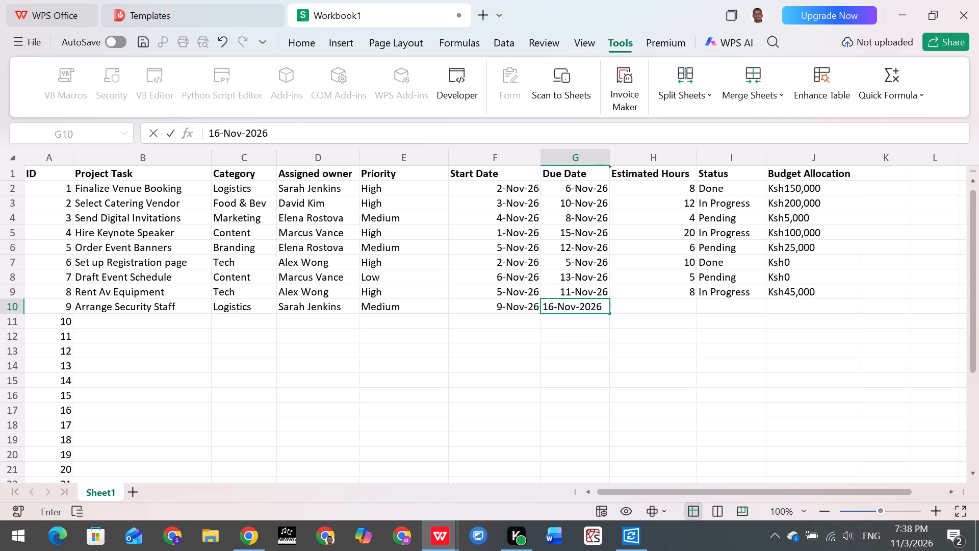
key(Tab)
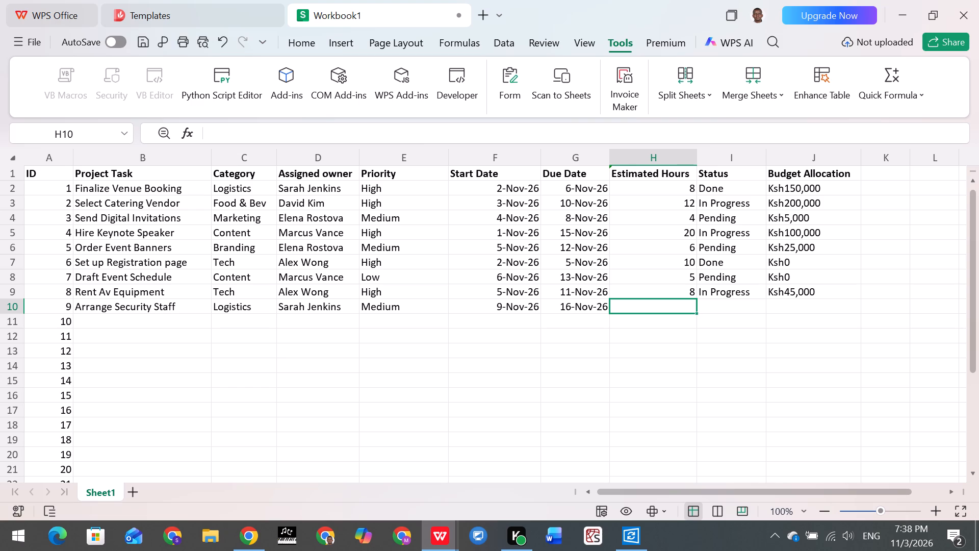
For ID 9, enter 4 estimated hours in cell H10 and Pending as the status in cell I10.
key(4)
key(Tab)
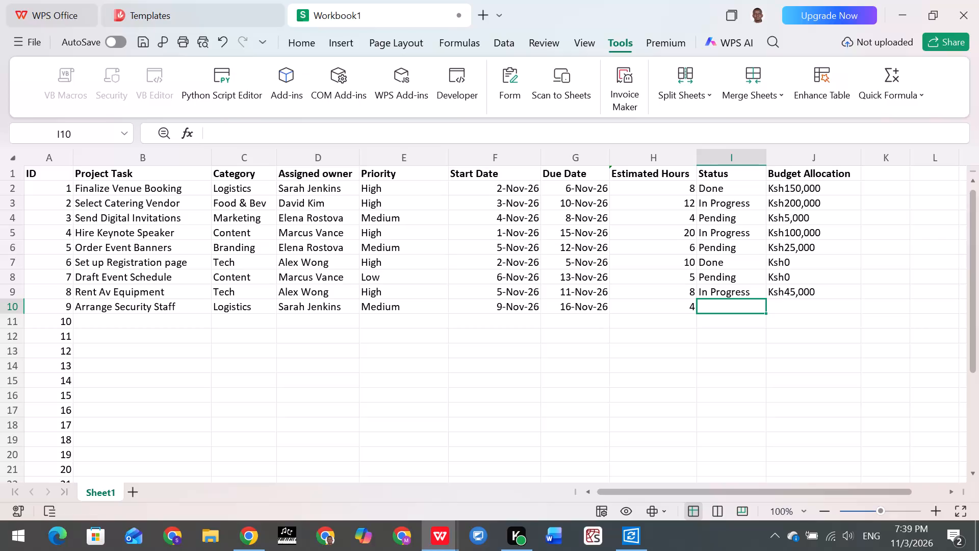
key(p)
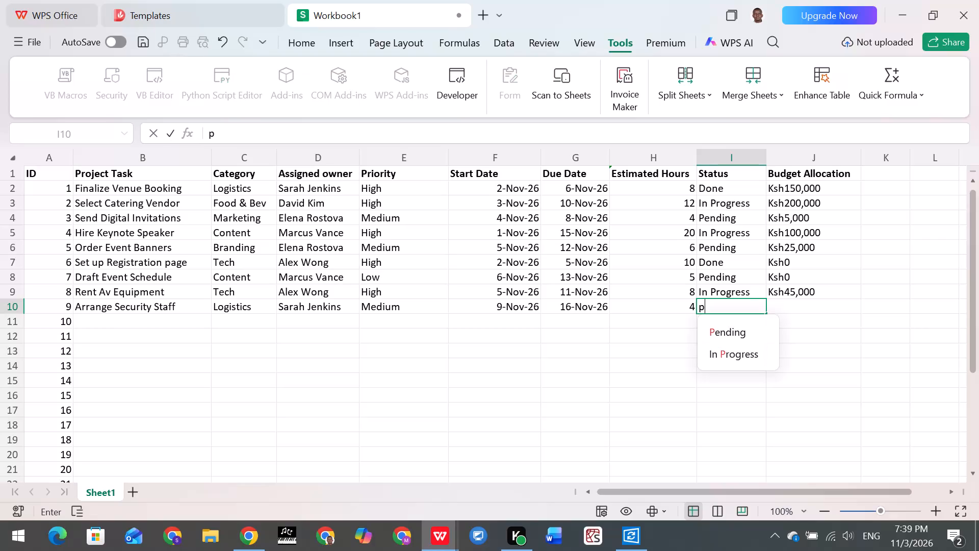
click(718, 330)
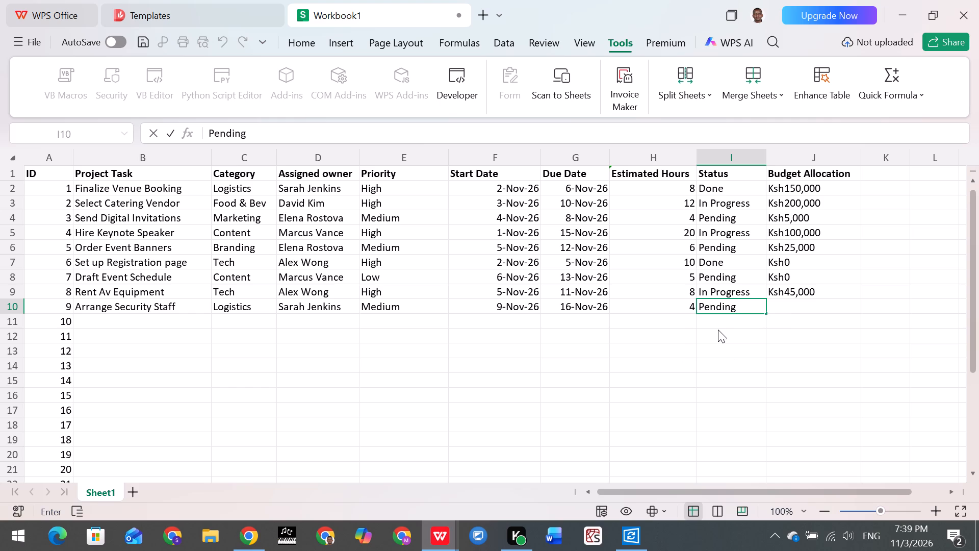
key(Tab)
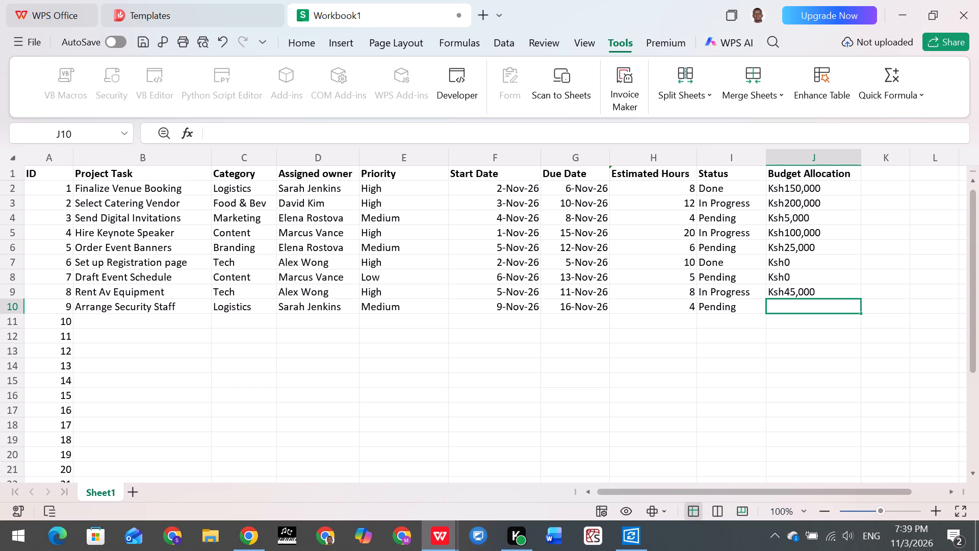
Enter Ksh30,000 as the budget allocation for ID 9 in cell J10.
key(l)
key(BackSpace)
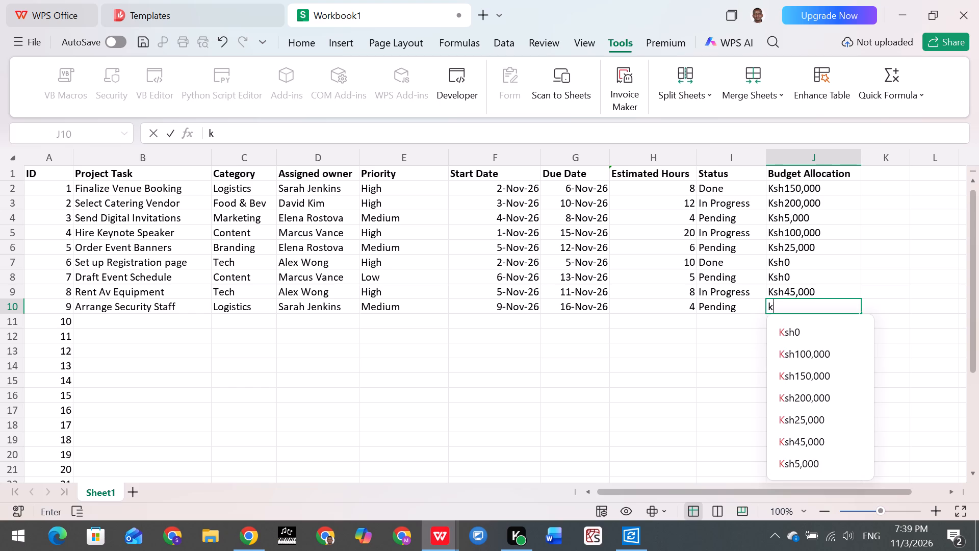
key(k)
text(sh)
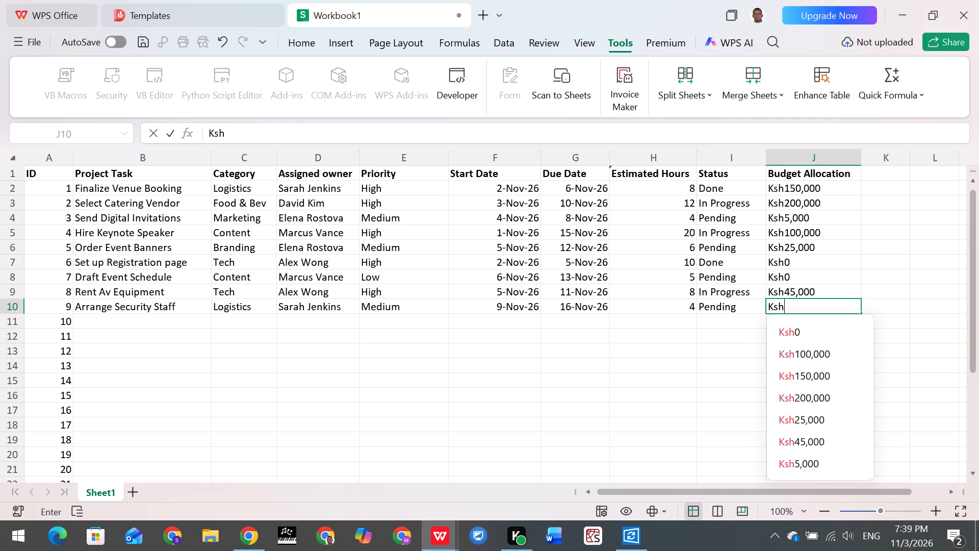
text(30,)
text(000)
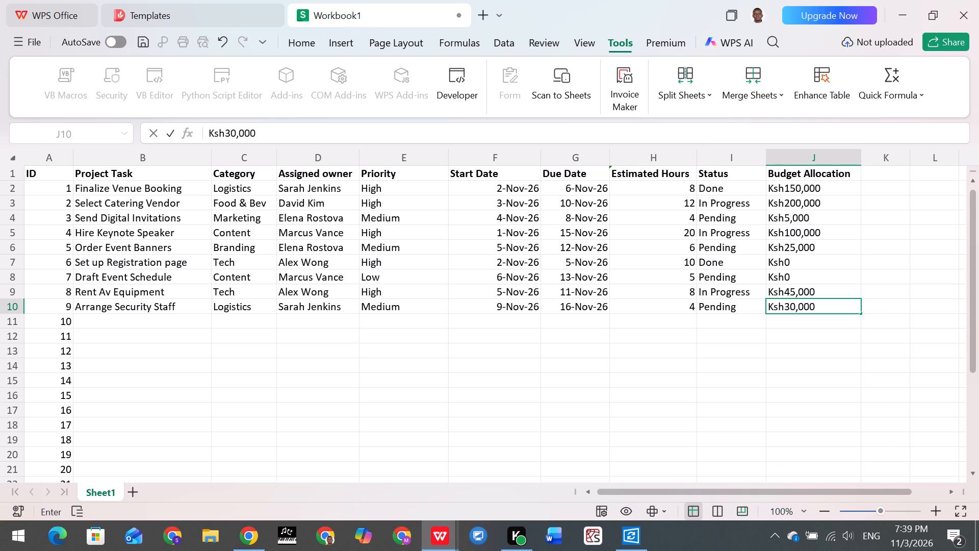
Enter Purchase Badges & Lanyards as the project task for ID 10 in cell B11.
double_click(174, 325)
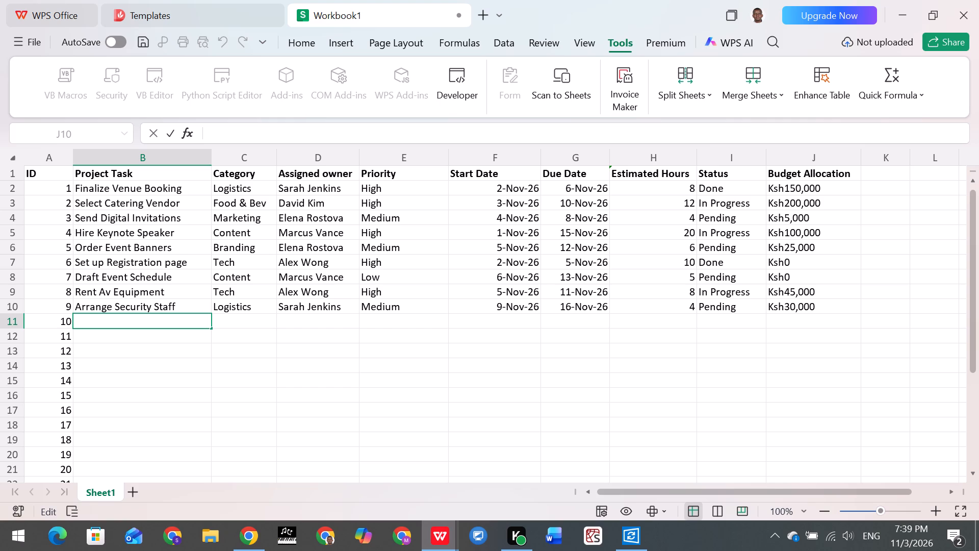
key(p)
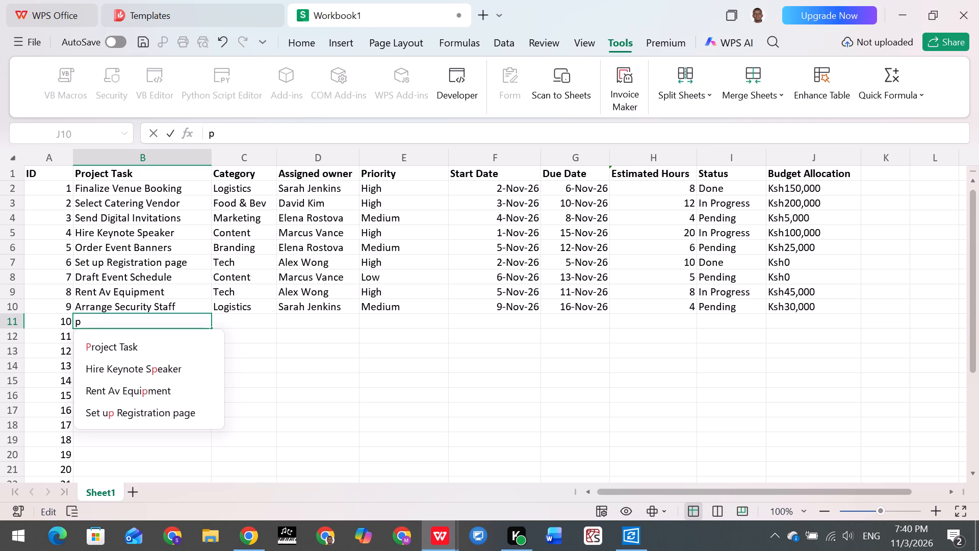
key(BackSpace)
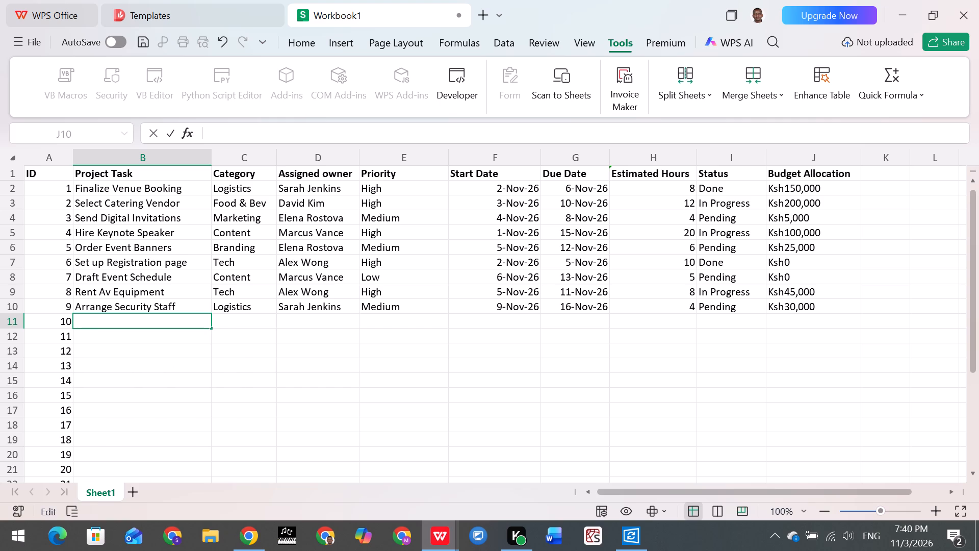
text([P)
key(BackSpace)
key(BackSpace)
key(p)
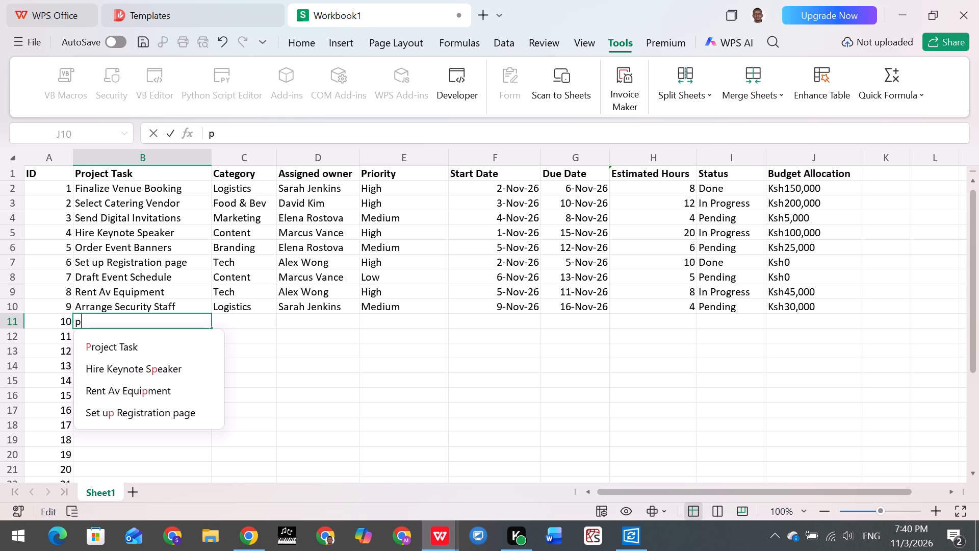
key(BackSpace)
key(o)
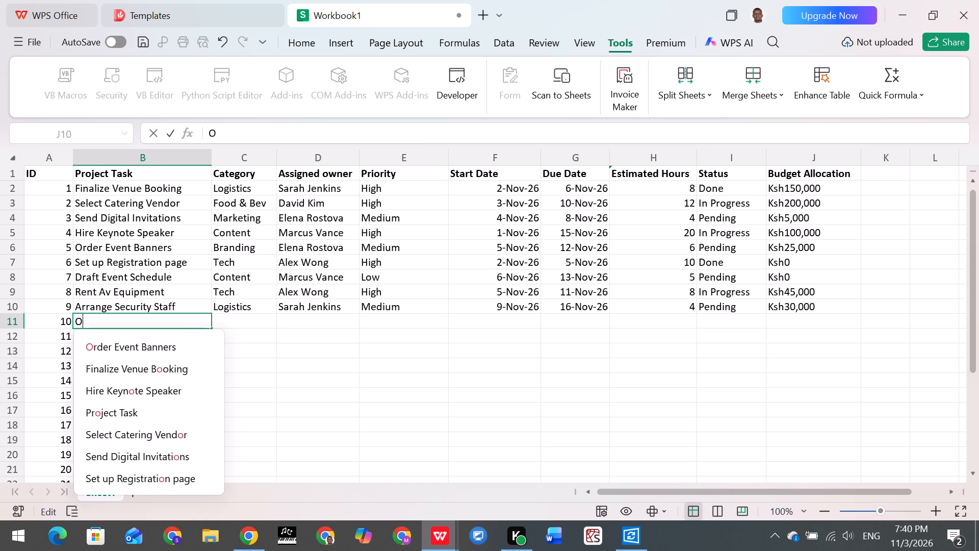
key(BackSpace)
key(p)
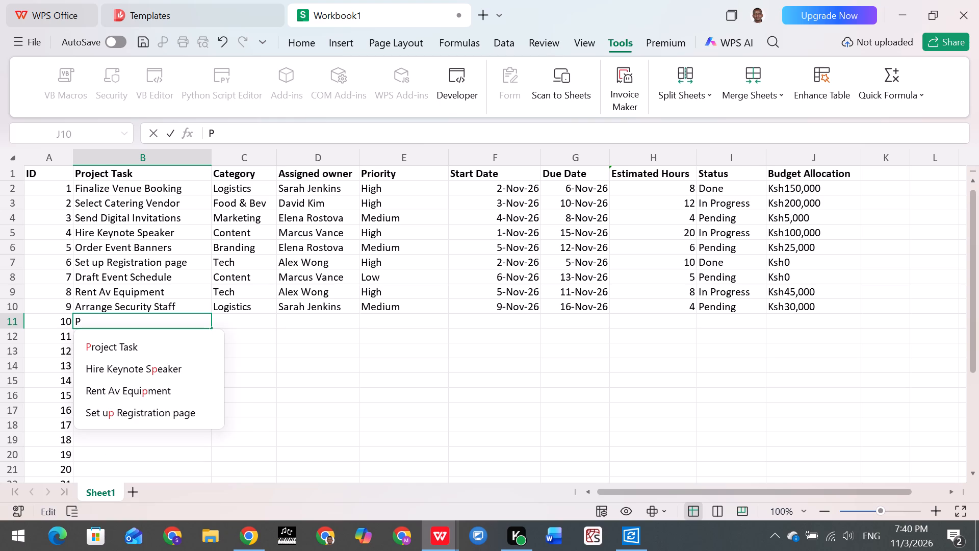
key(i)
key(BackSpace)
text(urch)
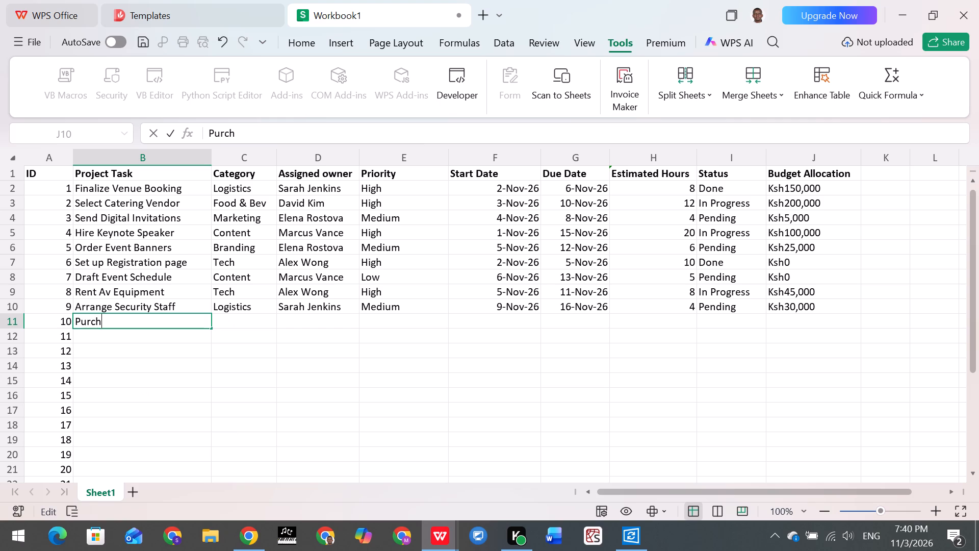
text(ase)
key(space)
key(b)
text(adges)
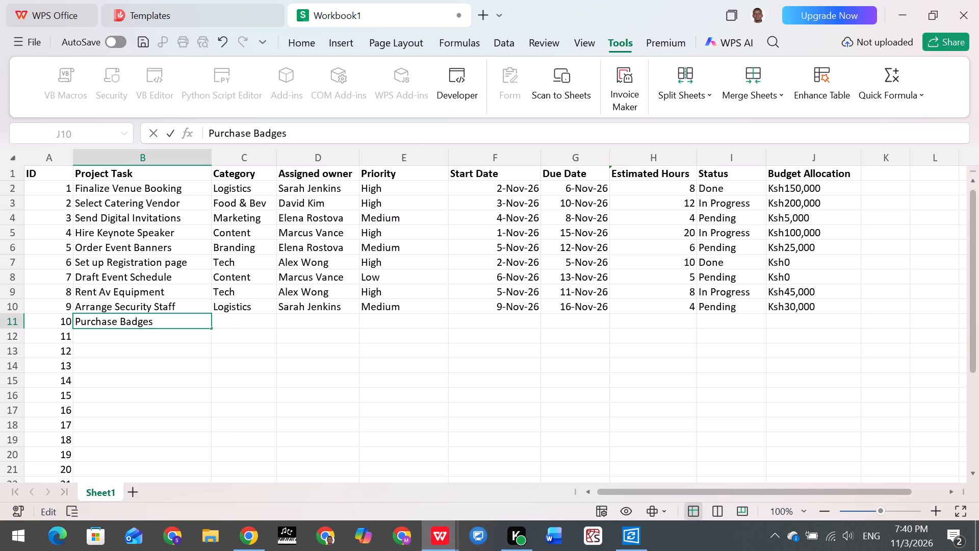
key(space)
key(shift+ampersand)
key(space)
text(LAN)
key(BackSpace)
key(BackSpace)
key(a)
text(nyard)
key(s)
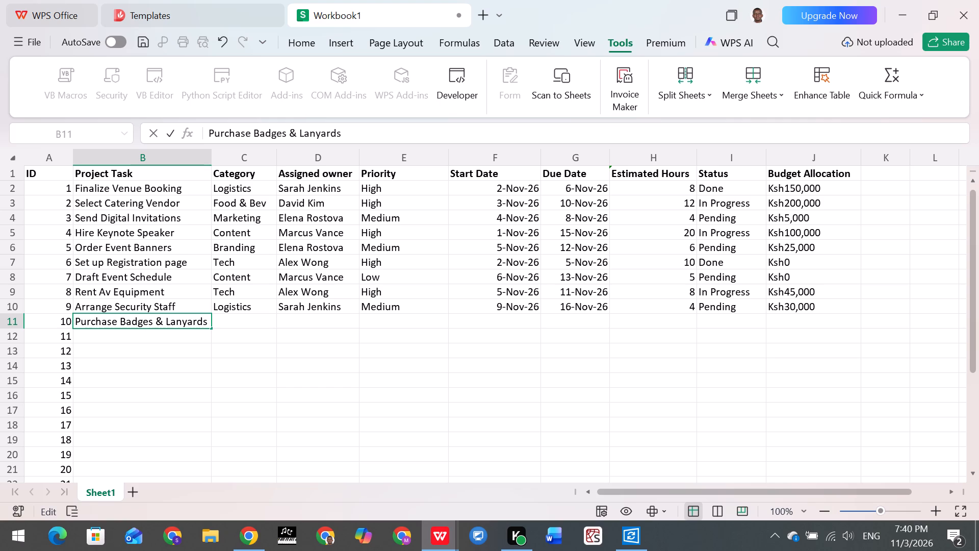
key(Tab)
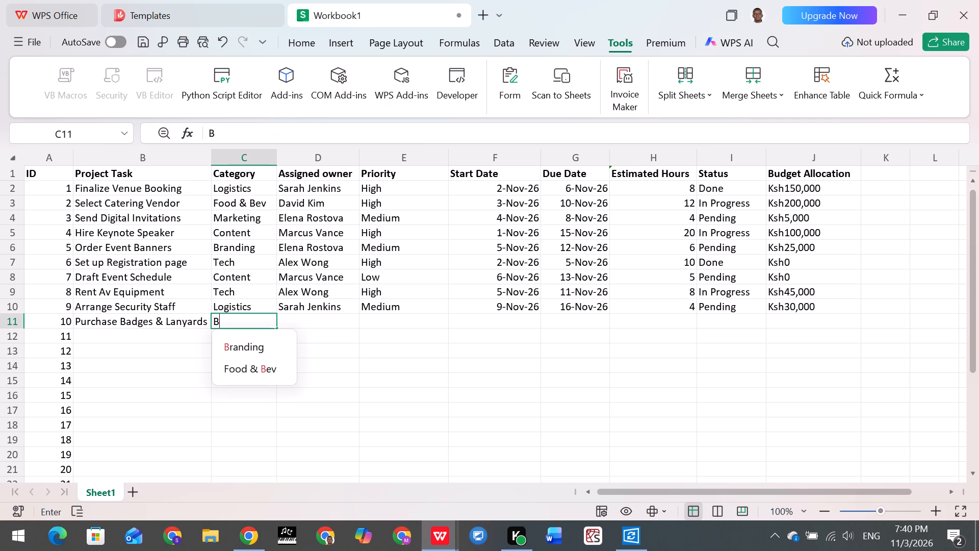
For ID 10, enter Branding as the category in cell C11 and the same assigned owner as ID 3 in cell D11.
click(236, 343)
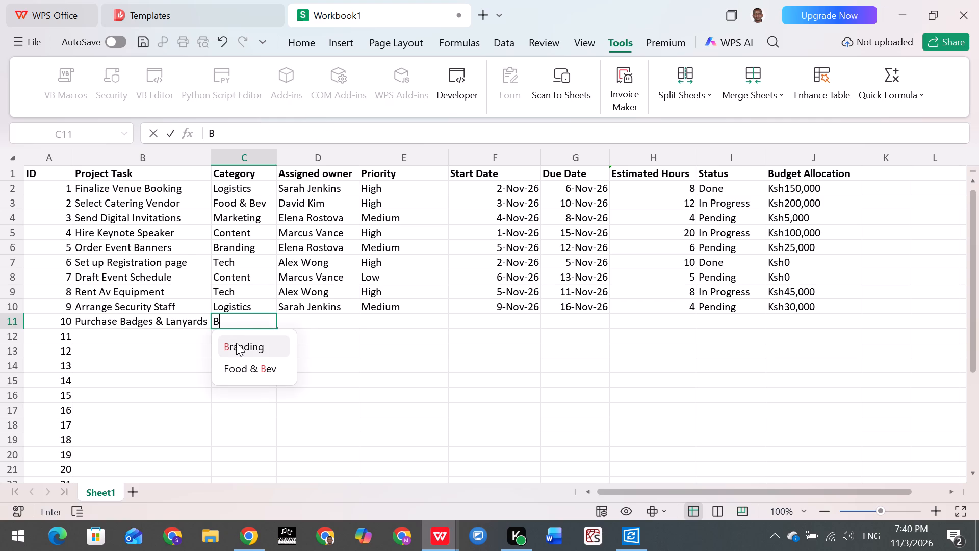
key(Tab)
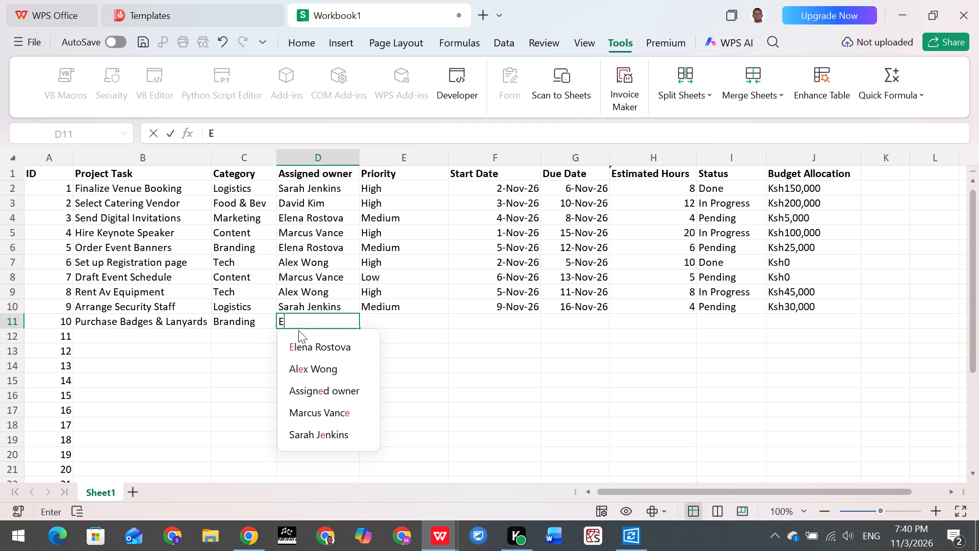
click(324, 344)
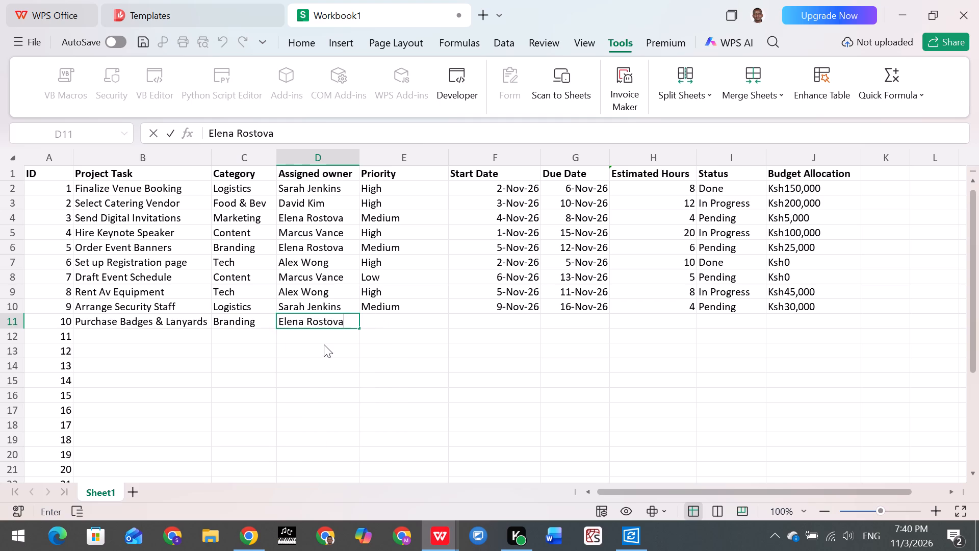
key(Tab)
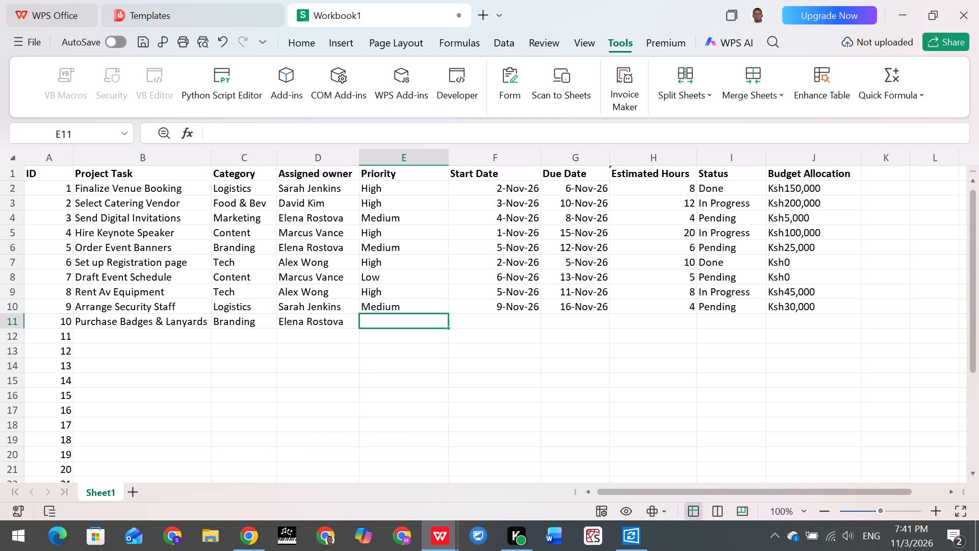
Enter Low as the priority for ID 10 in cell E11.
key(l)
key(Tab)
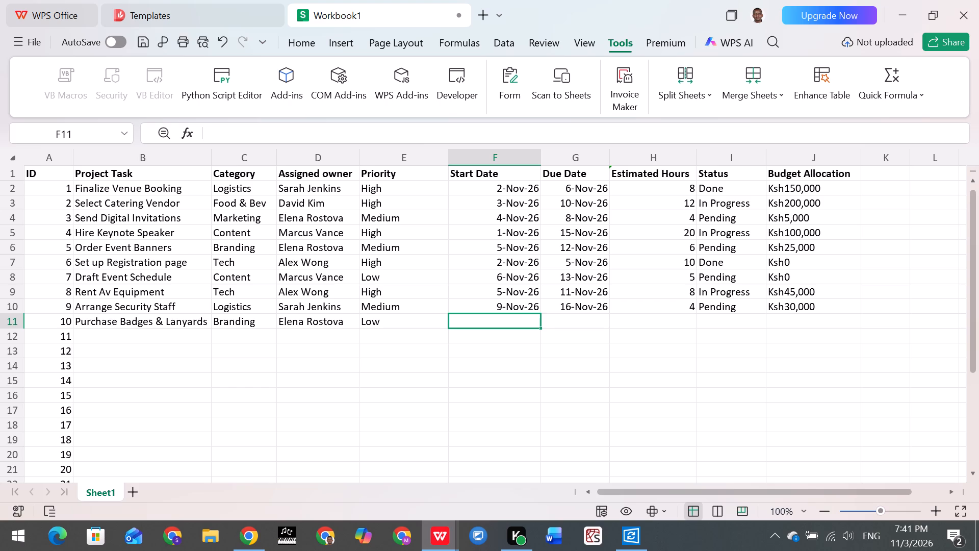
Enter 10-Nov-2026 as the start date for ID 10 in cell F11.
text(10-)
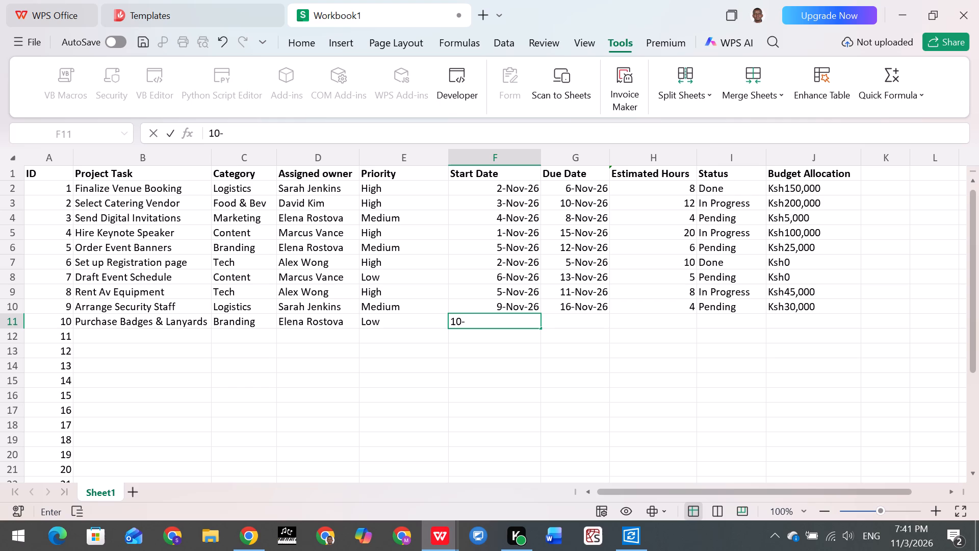
key(n)
key(BackSpace)
key(n)
key(n)
text(ov-2026)
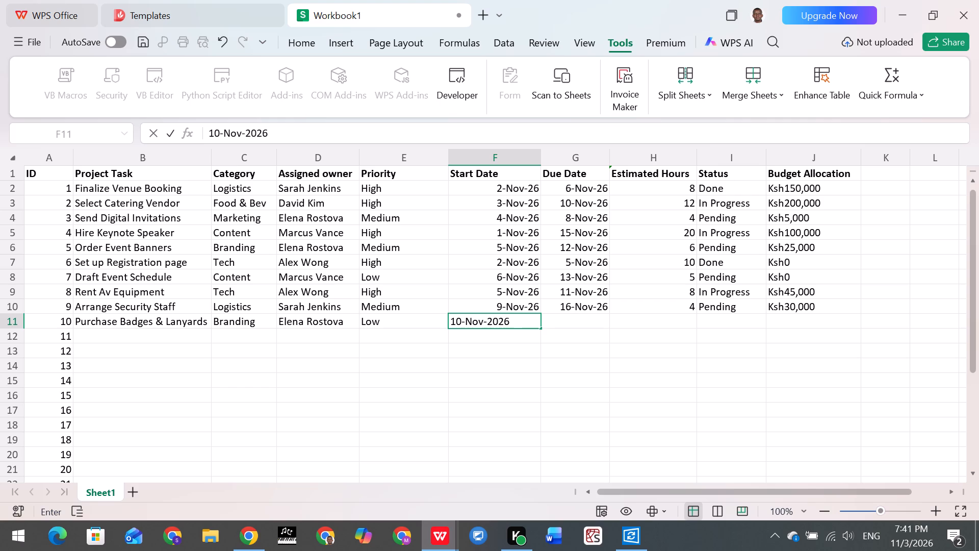
key(Tab)
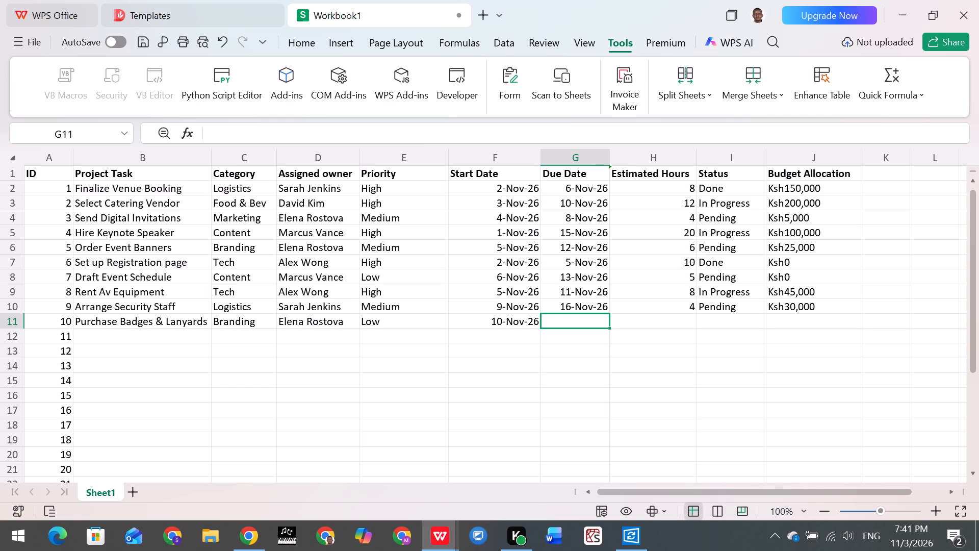
Enter 18-Nov-2026 as the due date for ID 10 in cell G11.
text(18)
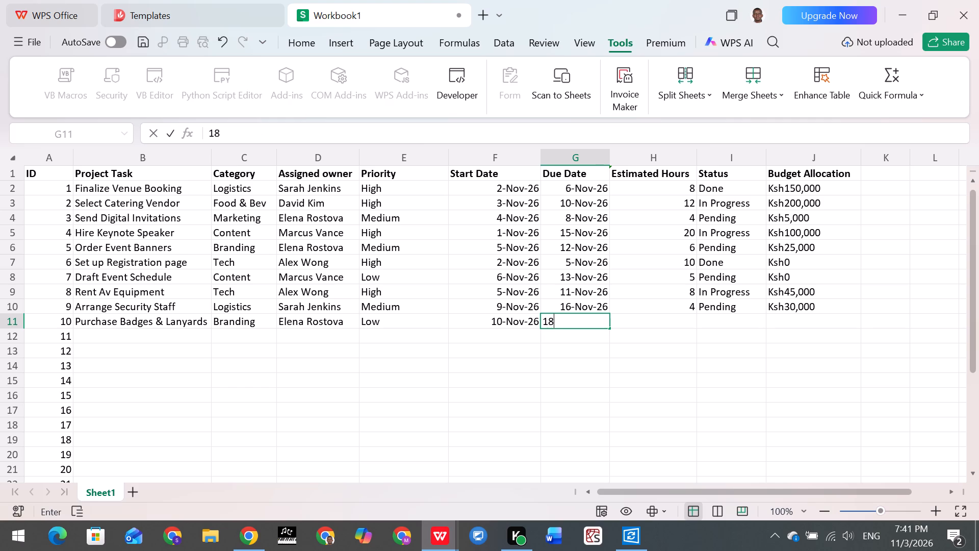
key(minus)
key(n)
text(ov)
key(minus)
text(202)
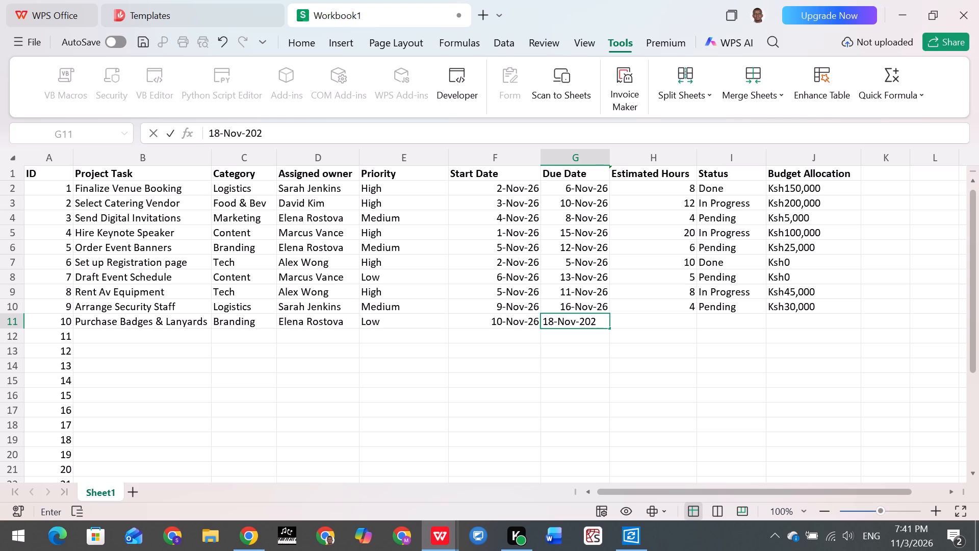
key(6)
key(Tab)
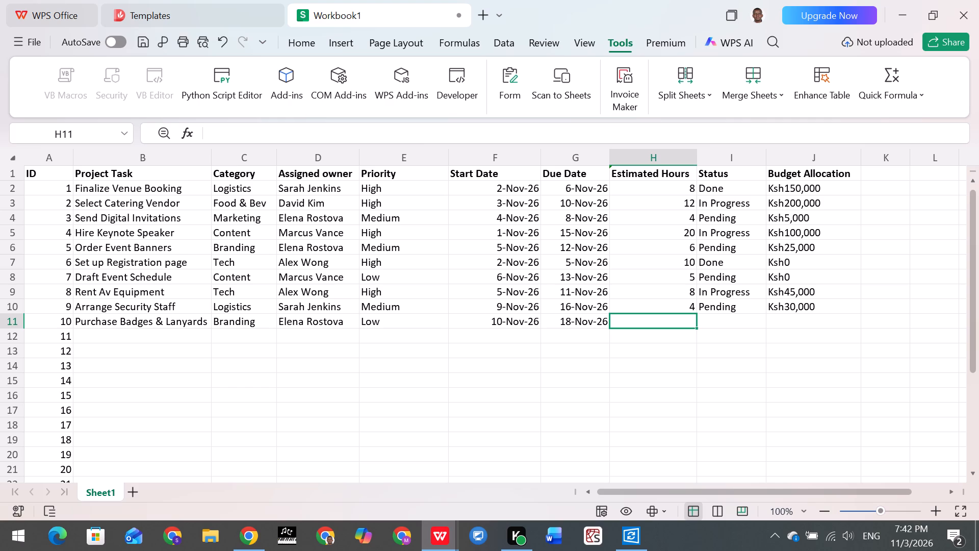
For ID 10, enter 3 estimated hours in cell H11 and Pending as the status in cell I11.
key(3)
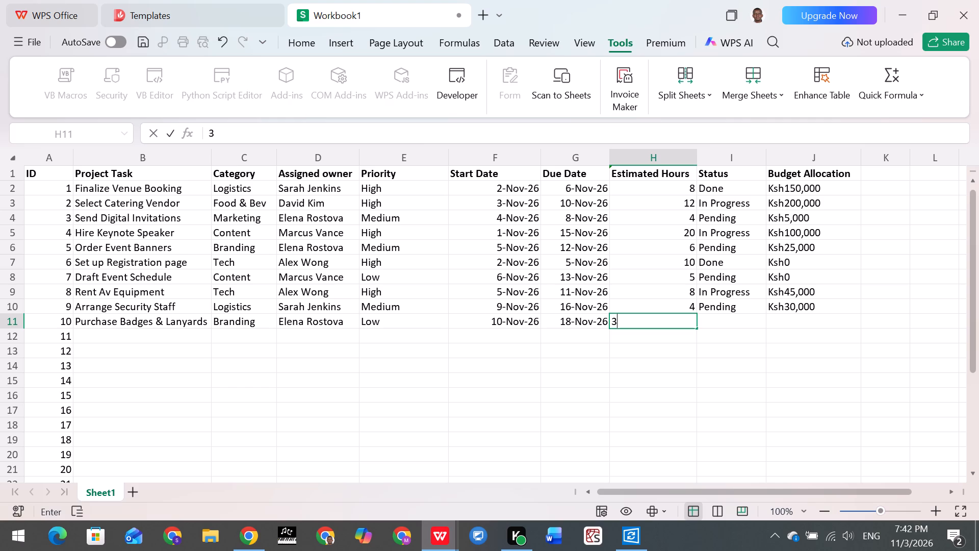
key(Tab)
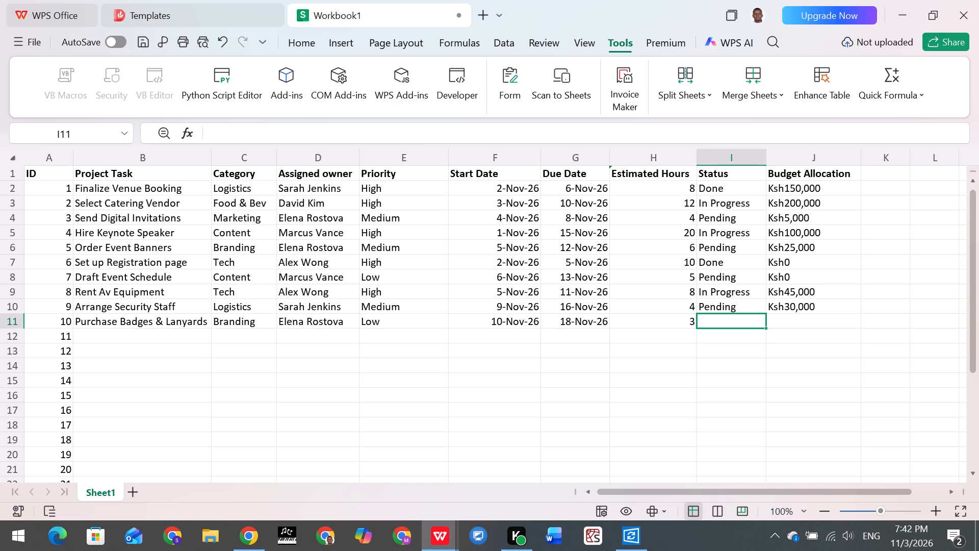
key(p)
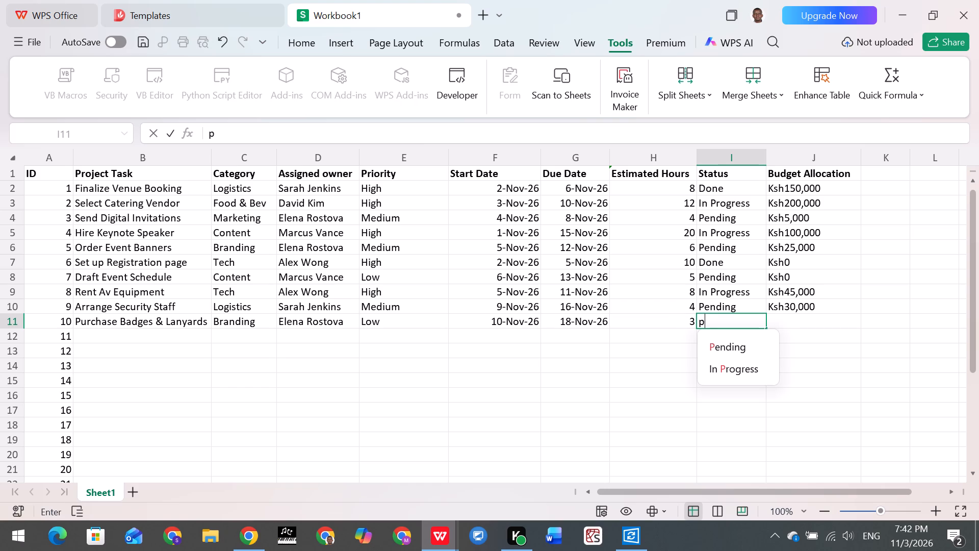
click(731, 346)
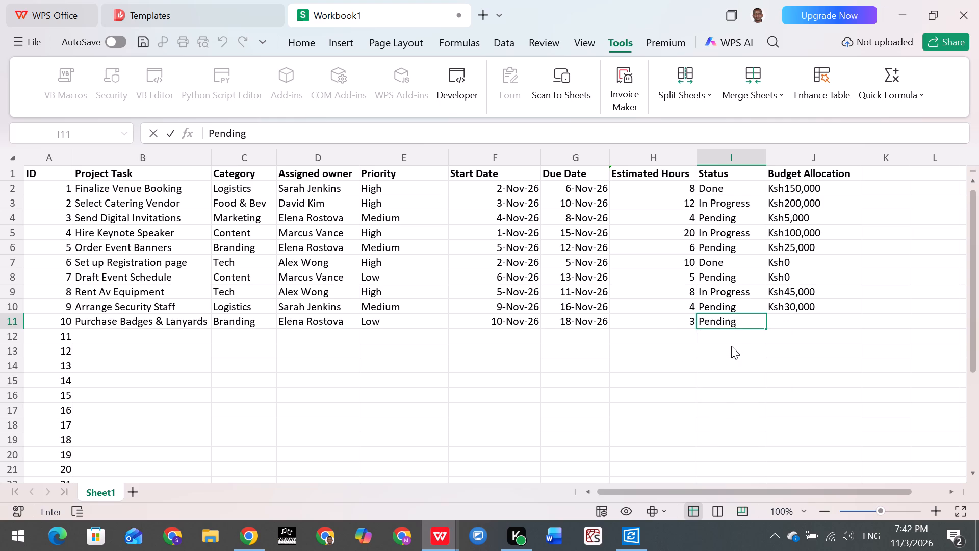
key(Tab)
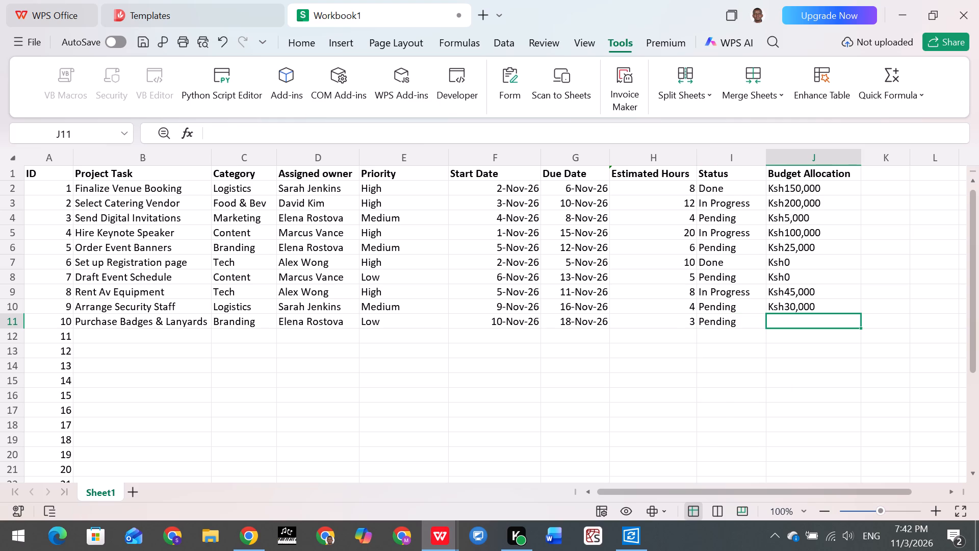
Enter Ksh12,000 as the budget allocation for ID 10 in cell J11.
key(k)
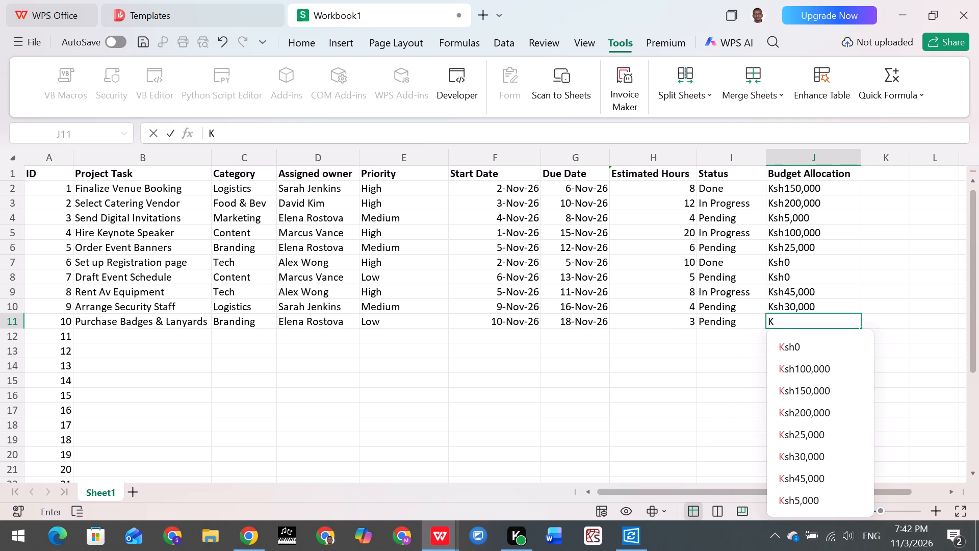
text(sh)
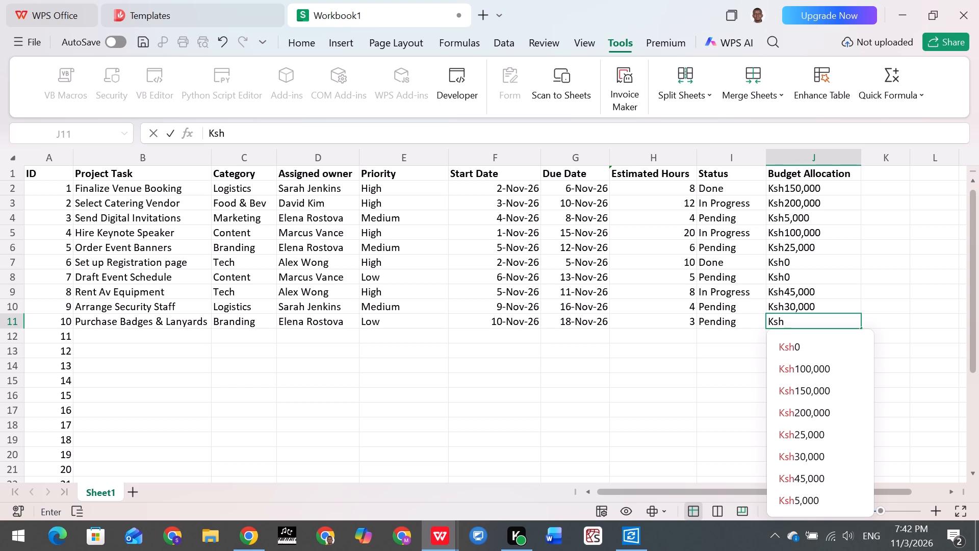
text(12)
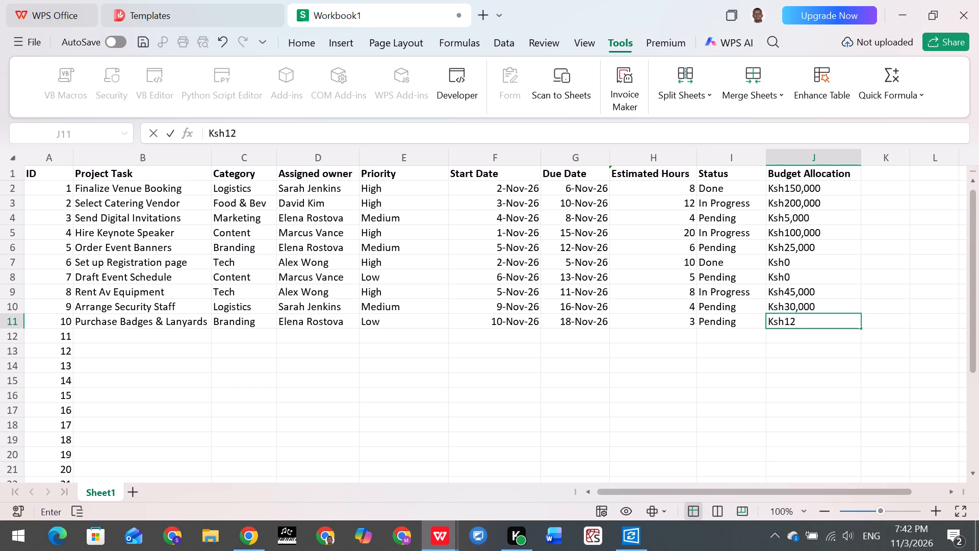
text(,000)
Enter Confirm Vip Guest List as the project task for ID 11 in cell B12.
click(171, 337)
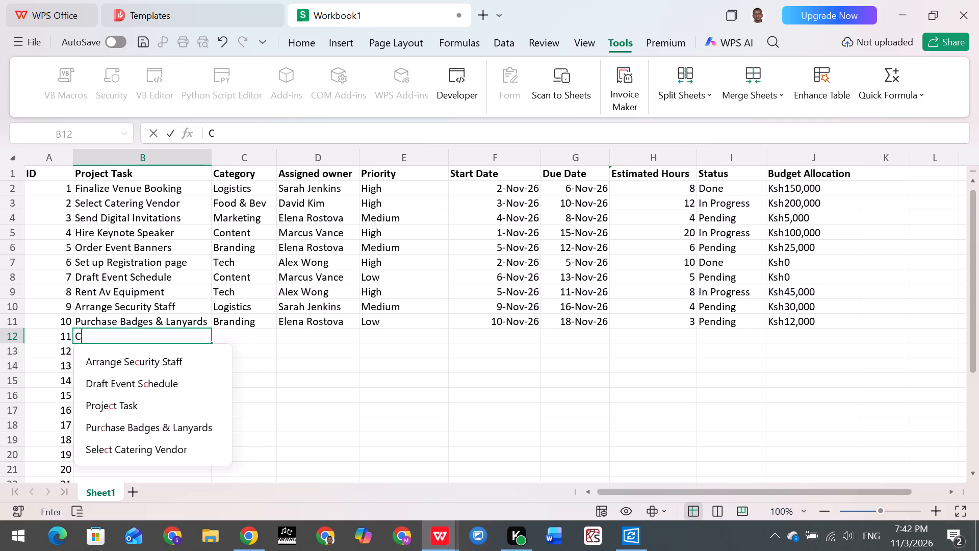
text(on)
text(firm)
key(space)
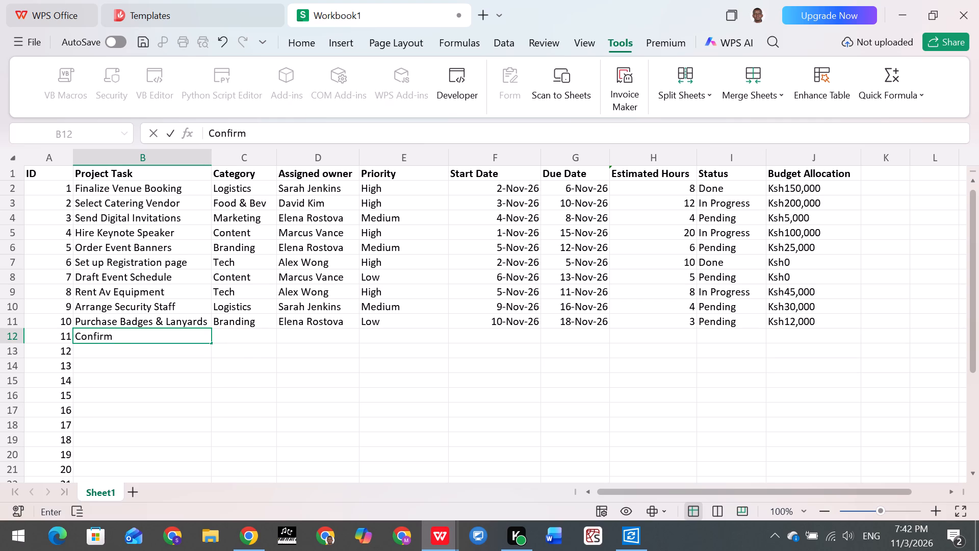
text(ip)
key(space)
key(g)
text(uest)
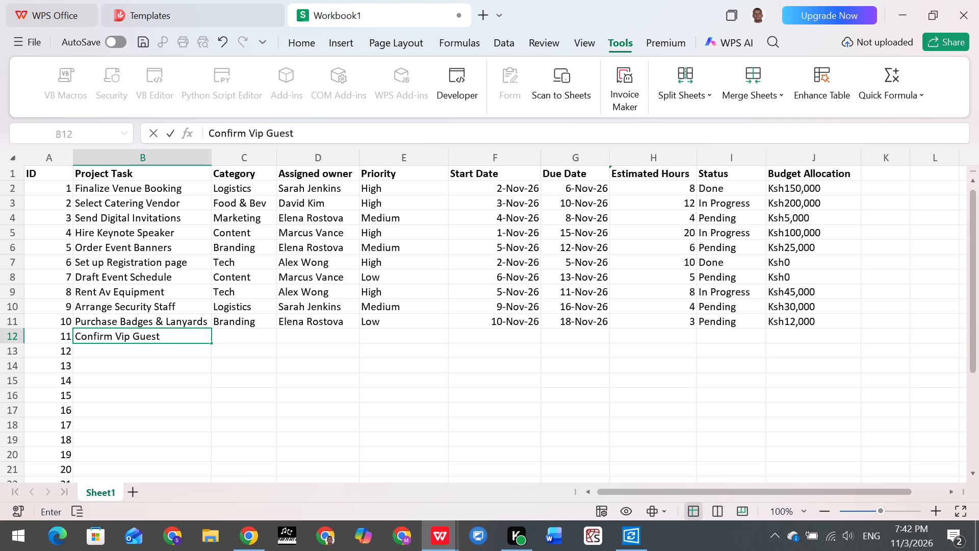
key(space)
key(l)
text(ist)
key(Tab)
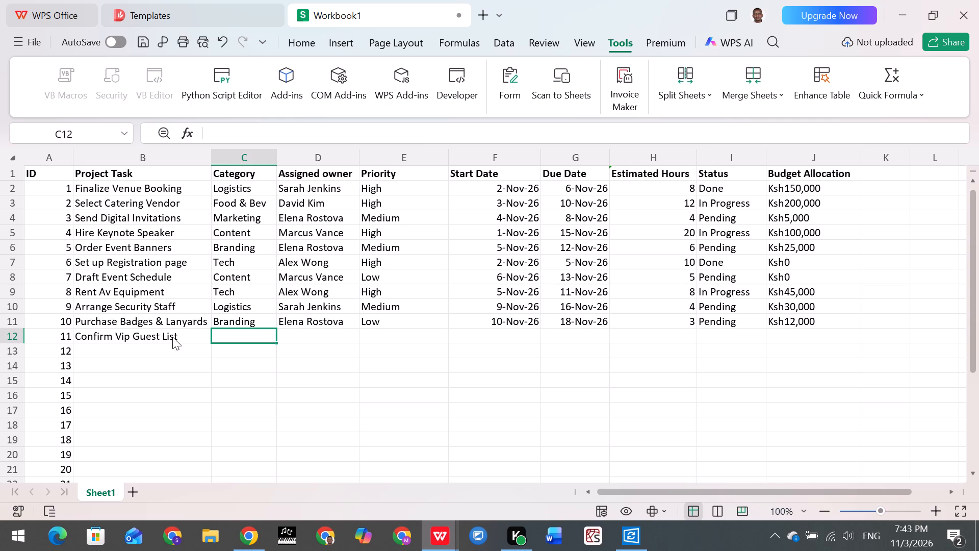
Enter Relations as the category for ID 11 in cell C12.
key(w)
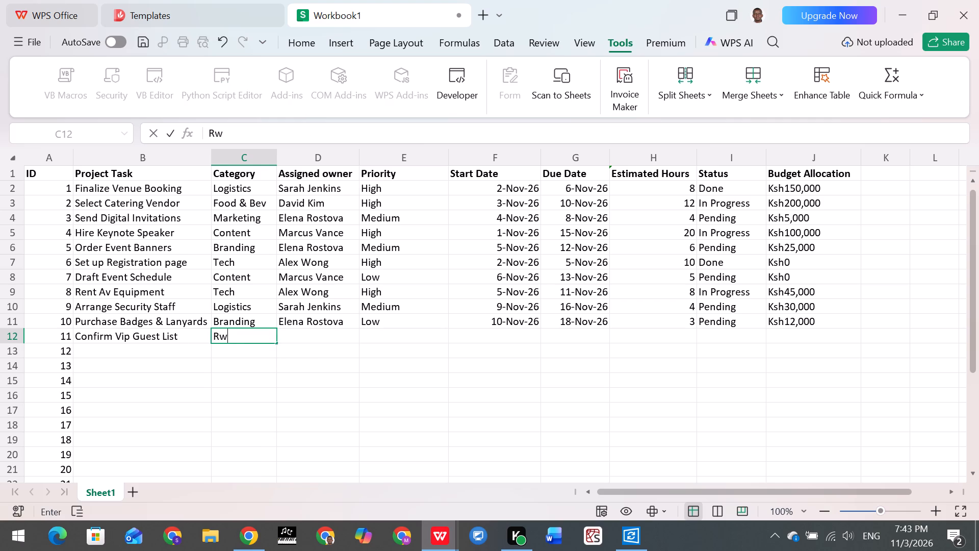
key(BackSpace)
text(ek)
key(BackSpace)
text(lations)
key(Tab)
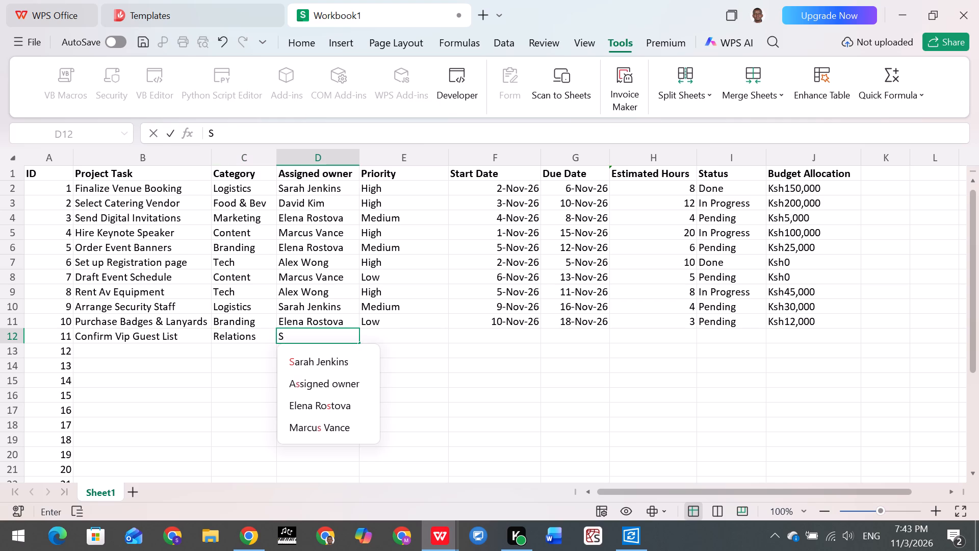
For ID 11, enter the same assigned owner as ID 1 in cell D12 and High as the priority in cell E12.
click(296, 359)
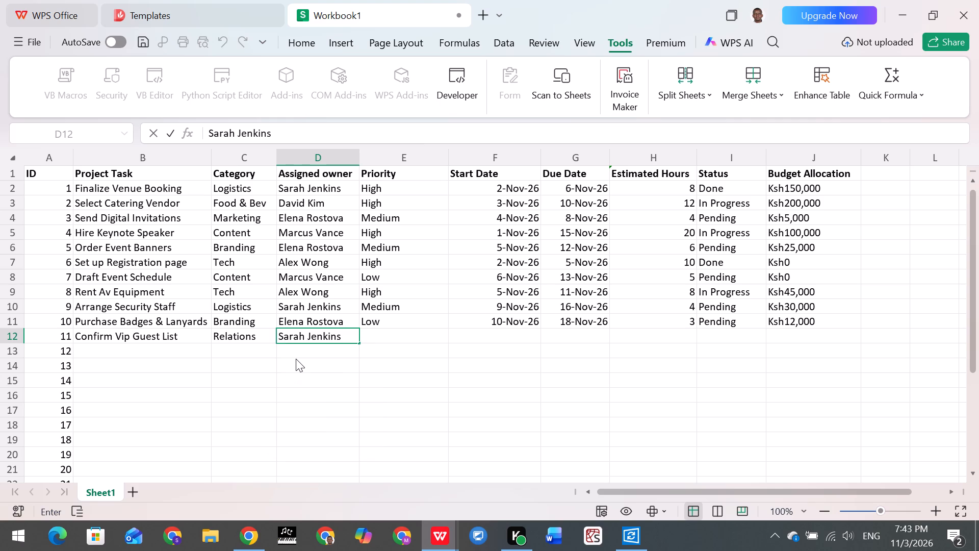
key(Tab)
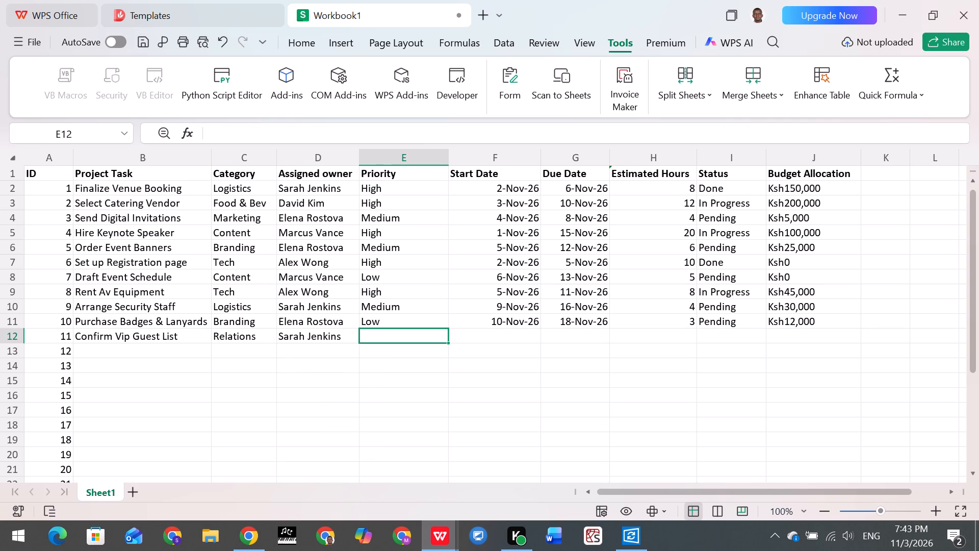
key(h)
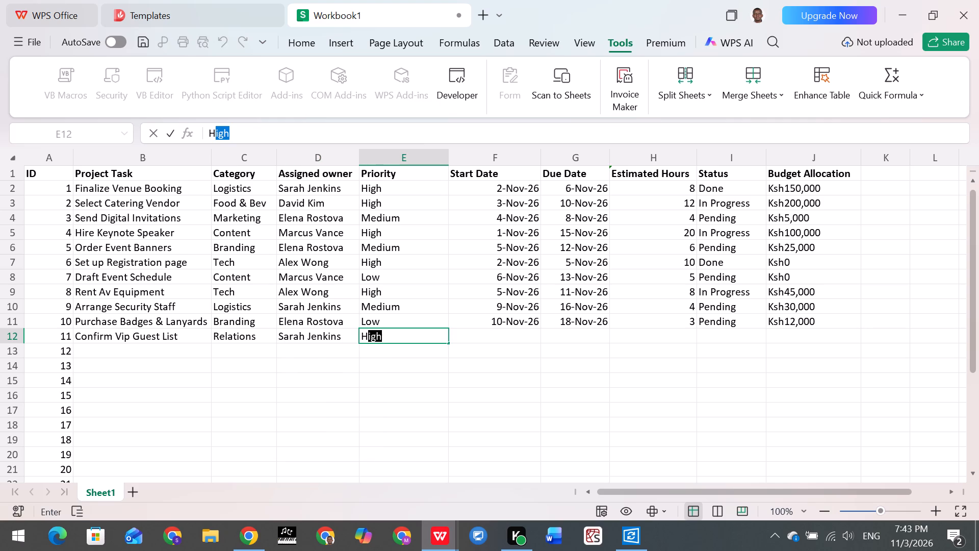
key(Tab)
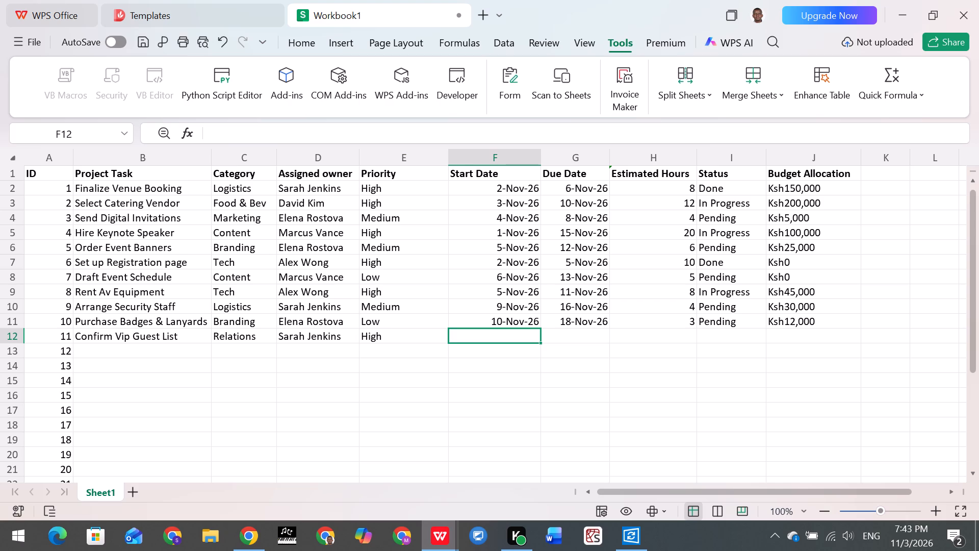
Enter 02-Nov-2026 as the start date for ID 11 in cell F12.
key(0)
text(2-)
text(OV)
key(BackSpace)
key(BackSpace)
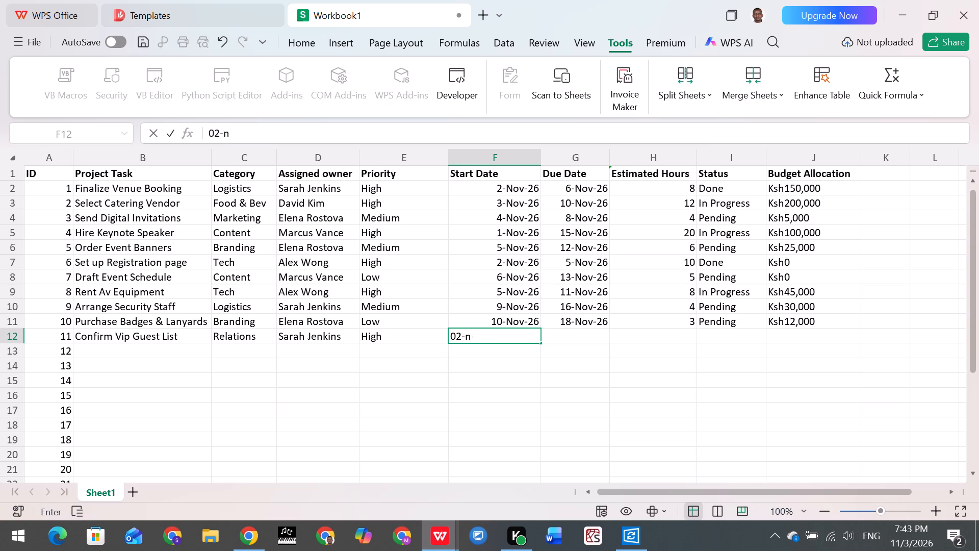
key(BackSpace)
key(n)
key(BackSpace)
key(n)
text(ov)
text(-2026)
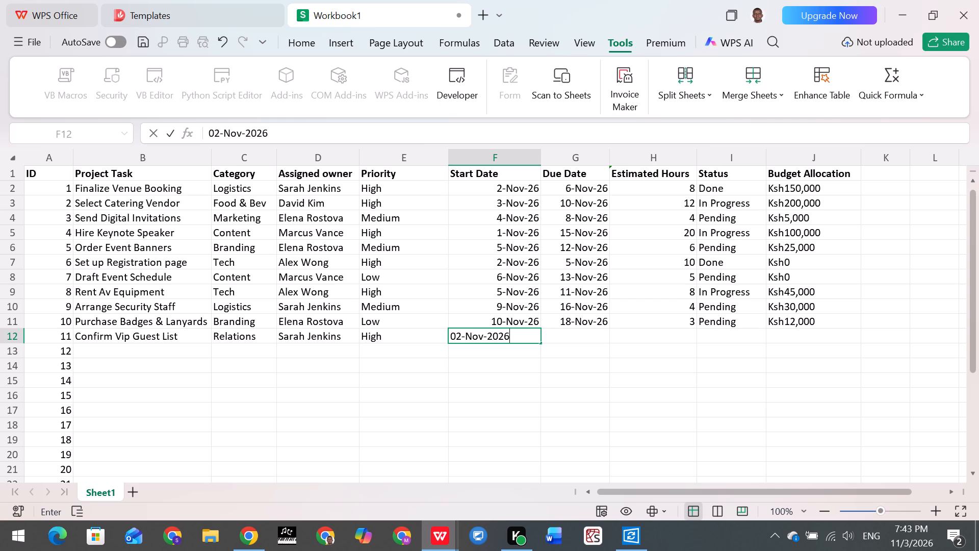
key(Tab)
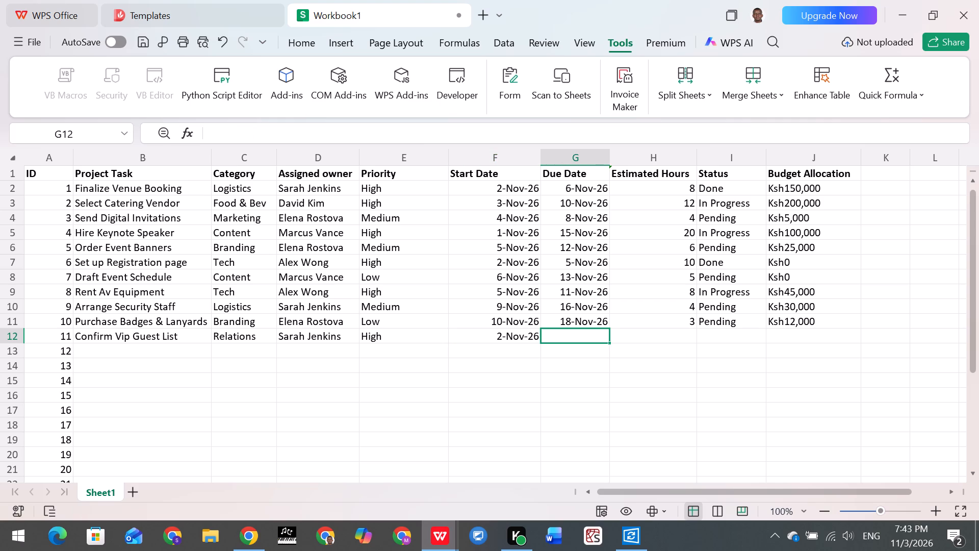
Enter 09-Nov-2026 as the due date for ID 11 in cell G12.
text(09)
key(minus)
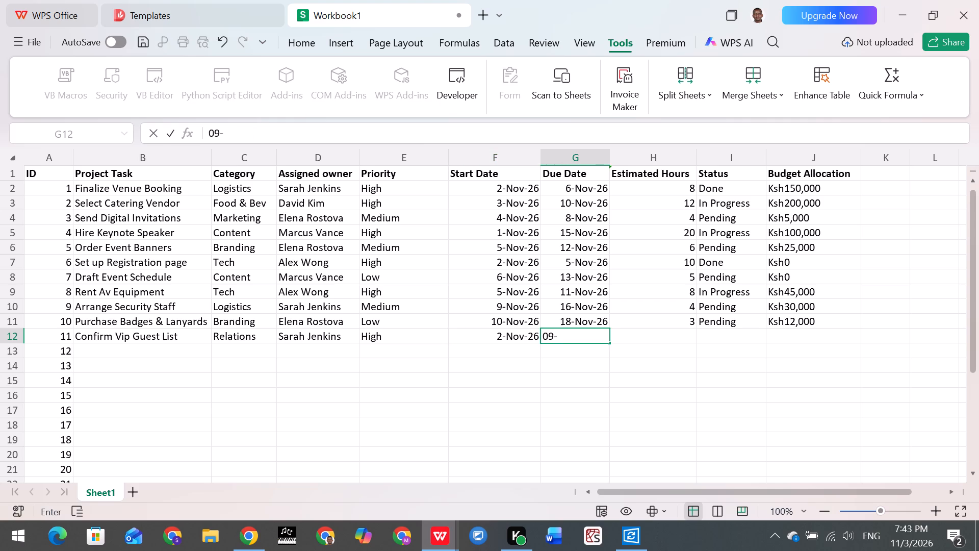
key(n)
key(o)
key(v)
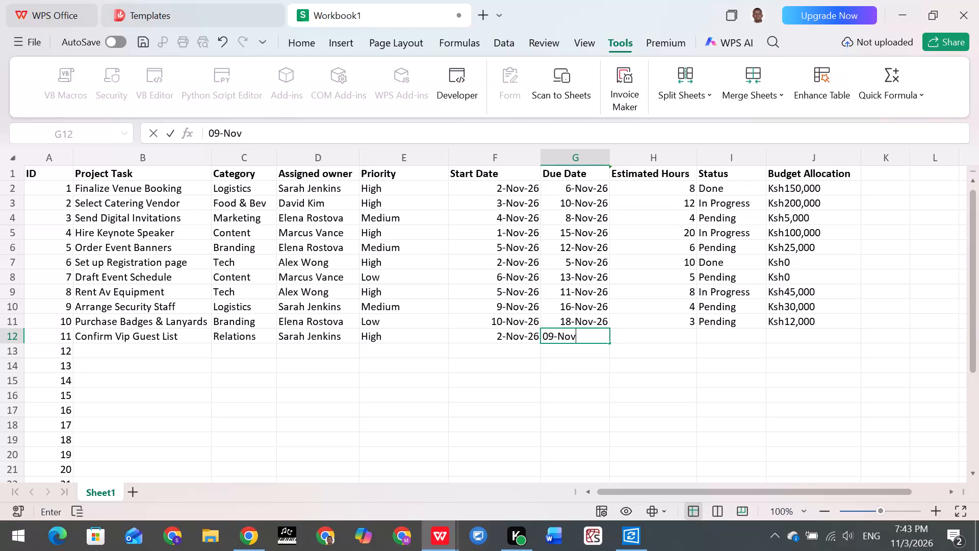
key(minus)
key(3)
key(Delete)
key(BackSpace)
text(2026)
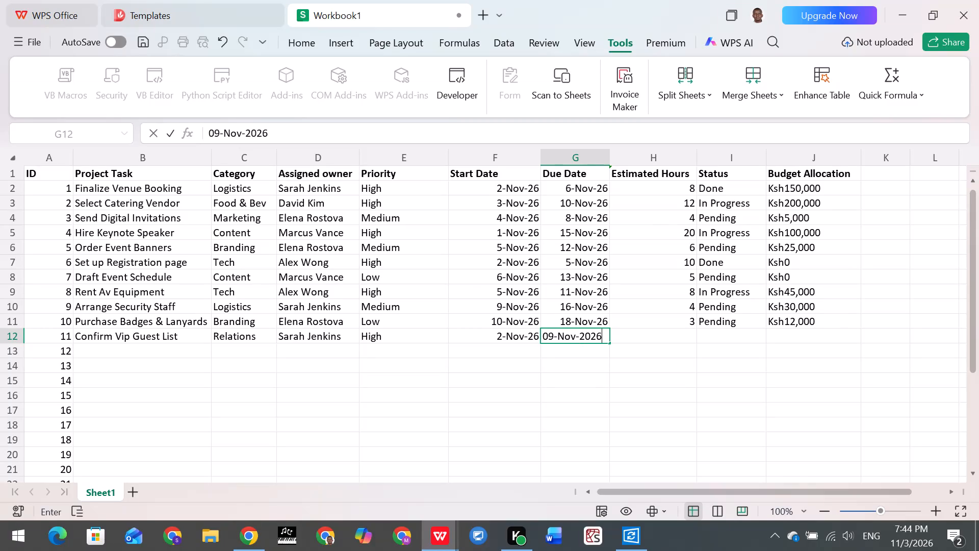
key(Tab)
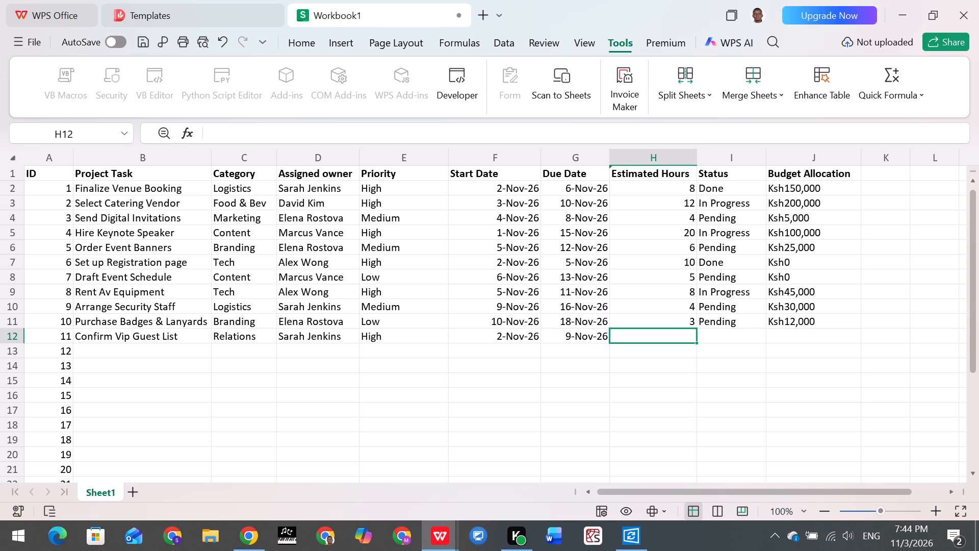
For ID 11, enter 6 estimated hours in cell H12 and In Progress as the status in cell I12.
key(6)
key(Tab)
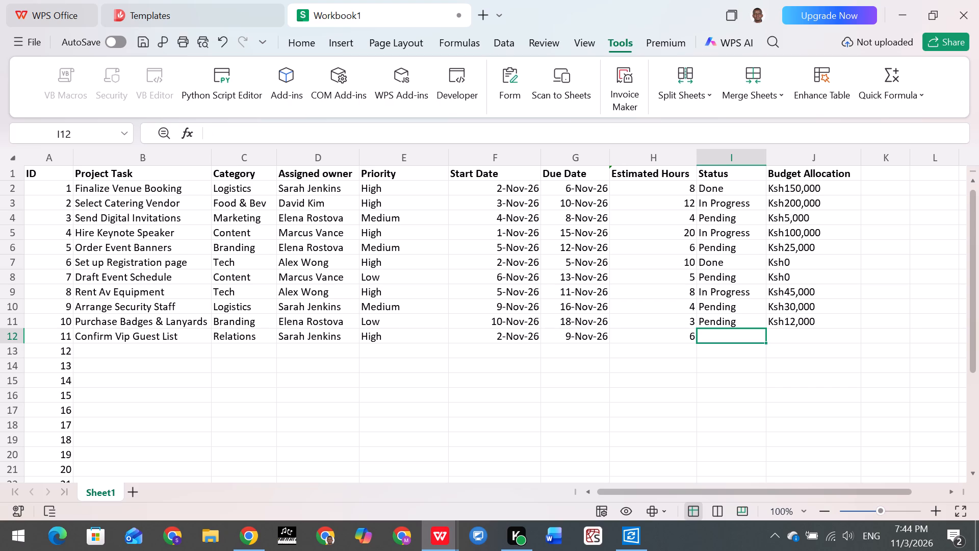
key(i)
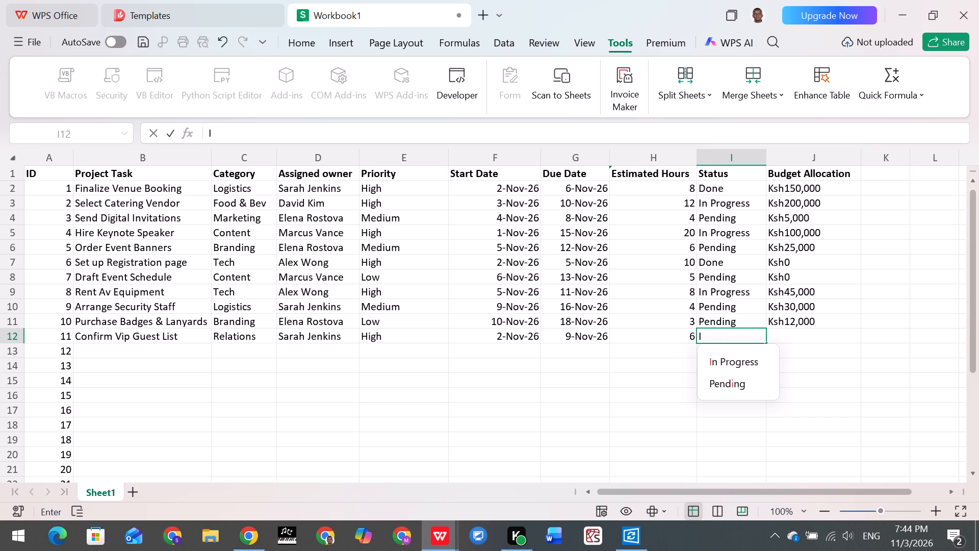
click(724, 361)
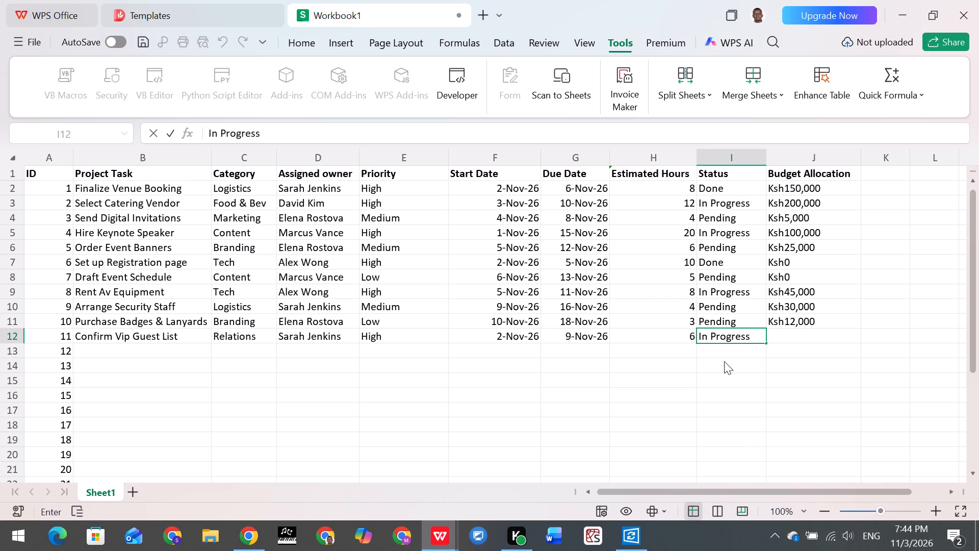
key(Tab)
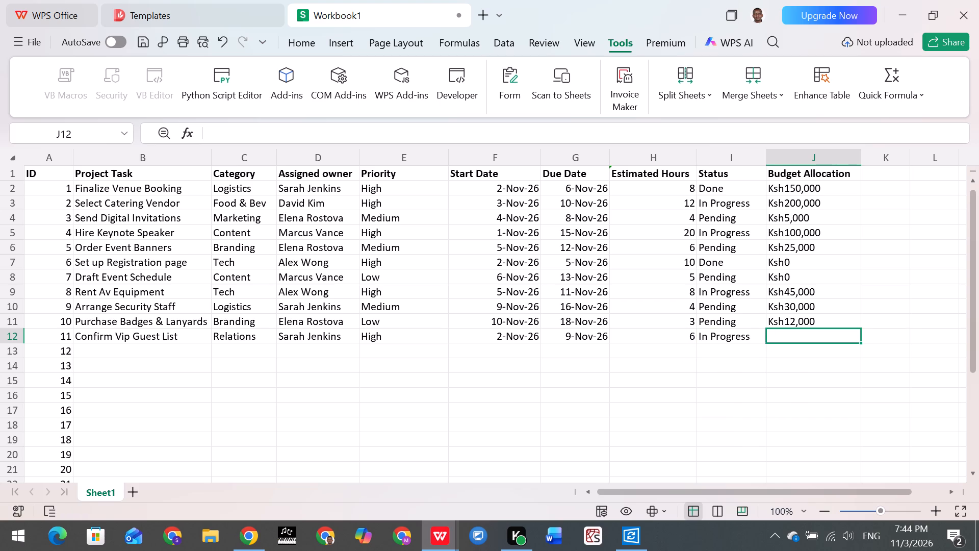
Enter Ksh0 as the budget allocation for ID 11 in cell J12, moving on to ID 12's project task cell B13.
key(k)
key(s)
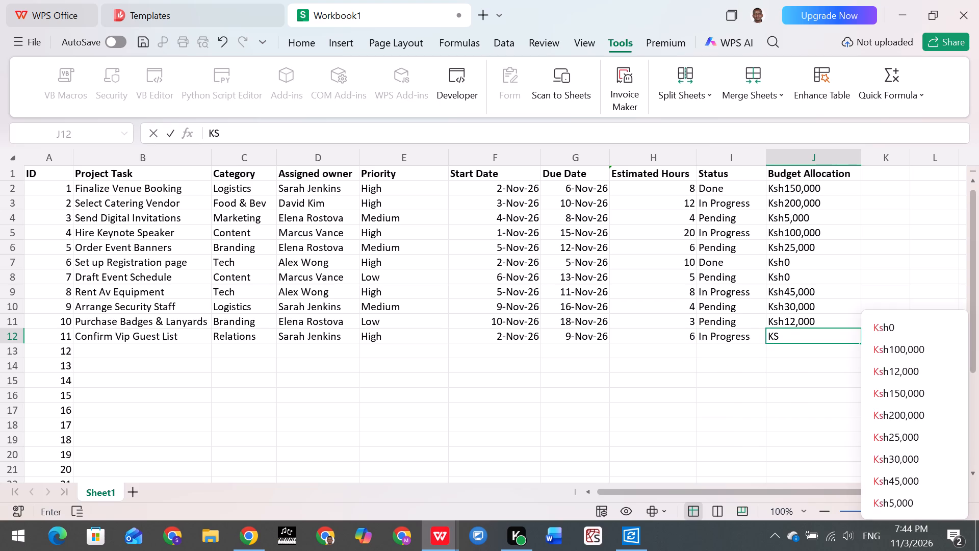
key(BackSpace)
text(sh)
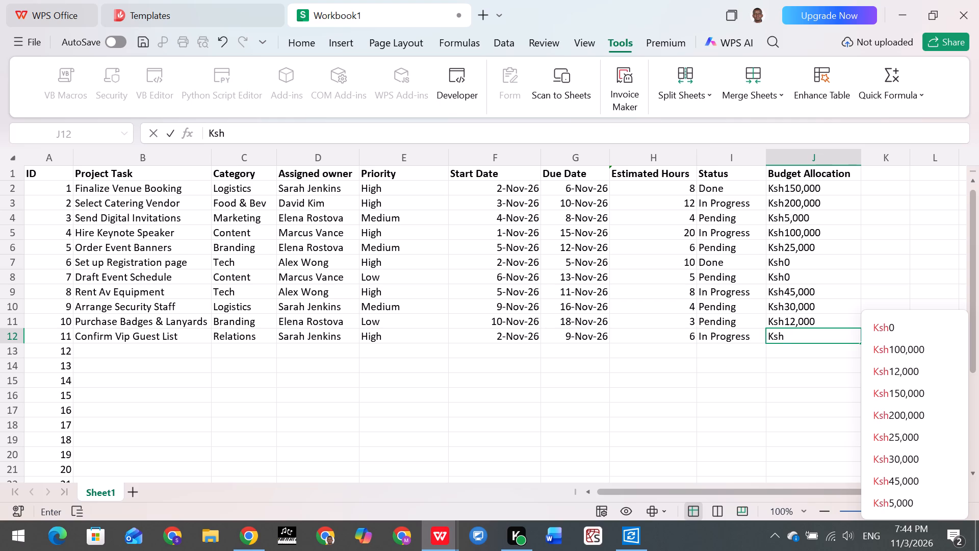
key(0)
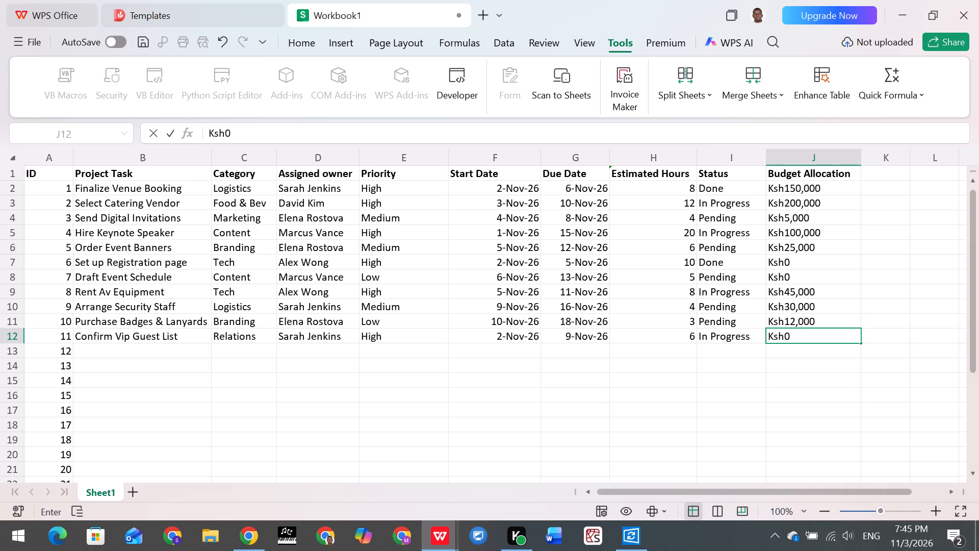
click(126, 350)
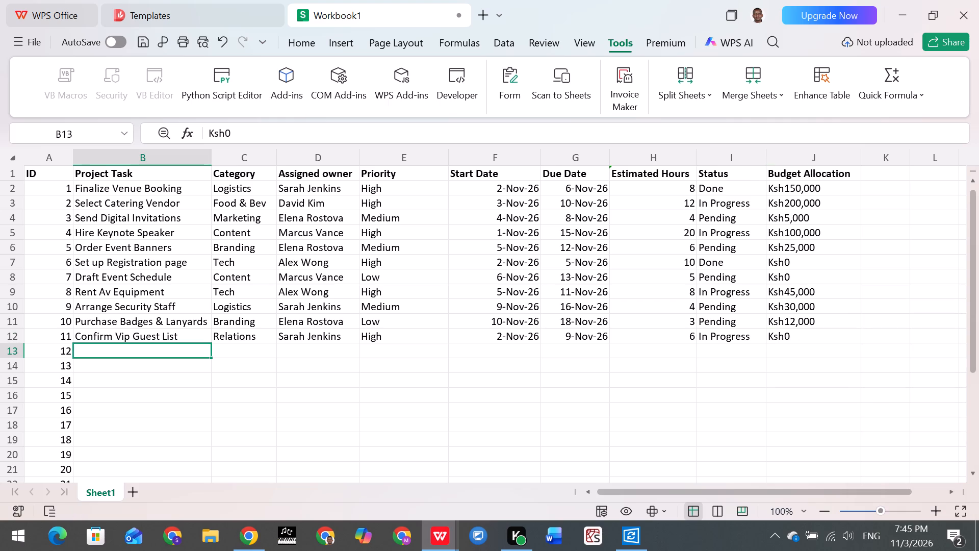
scroll(171, 322, down, 1)
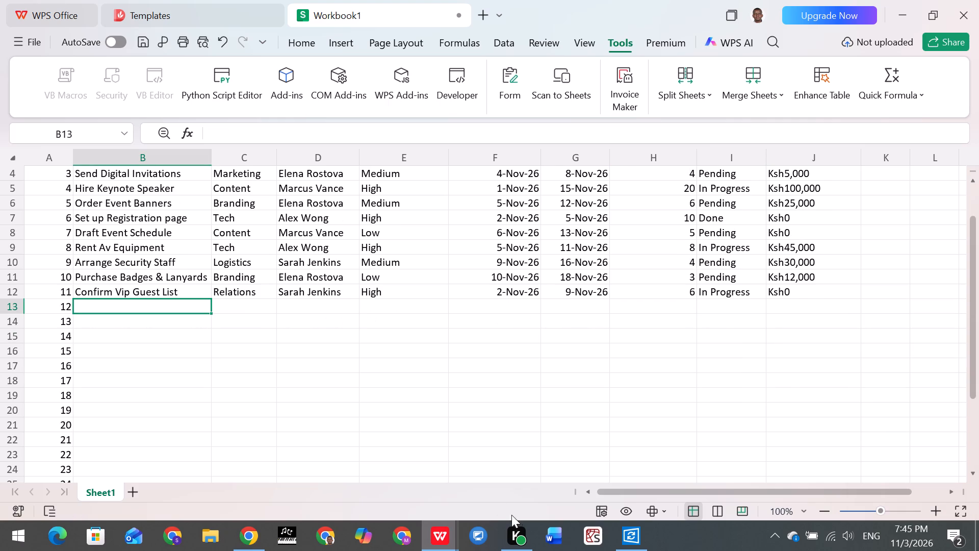